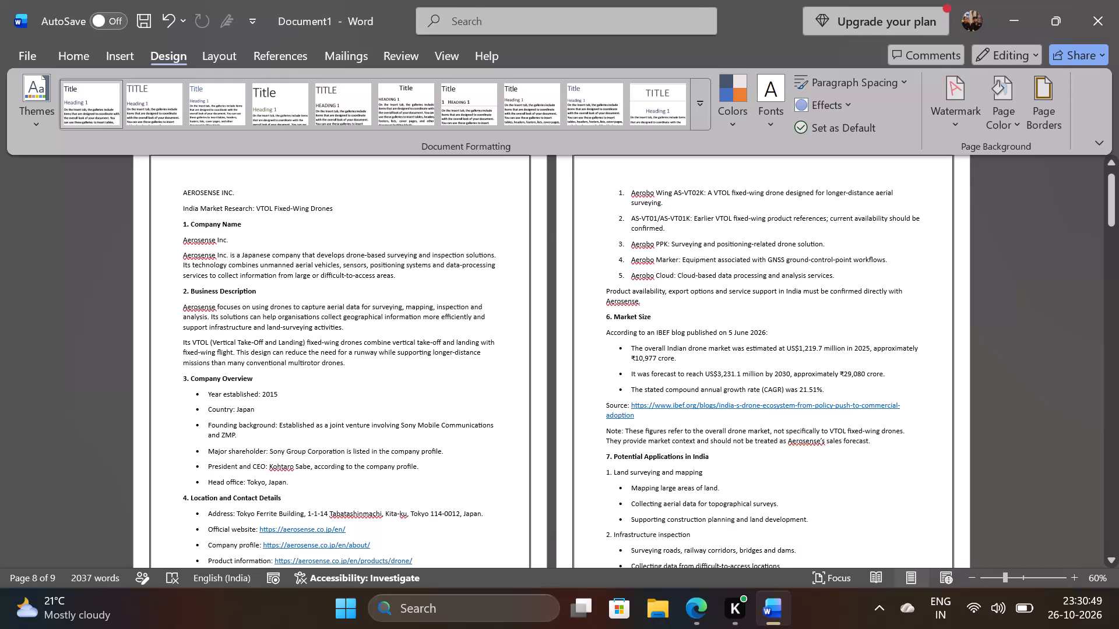
Set the entire document's text to Times New Roman at size 12.
scroll(392, 309, "up", 3)
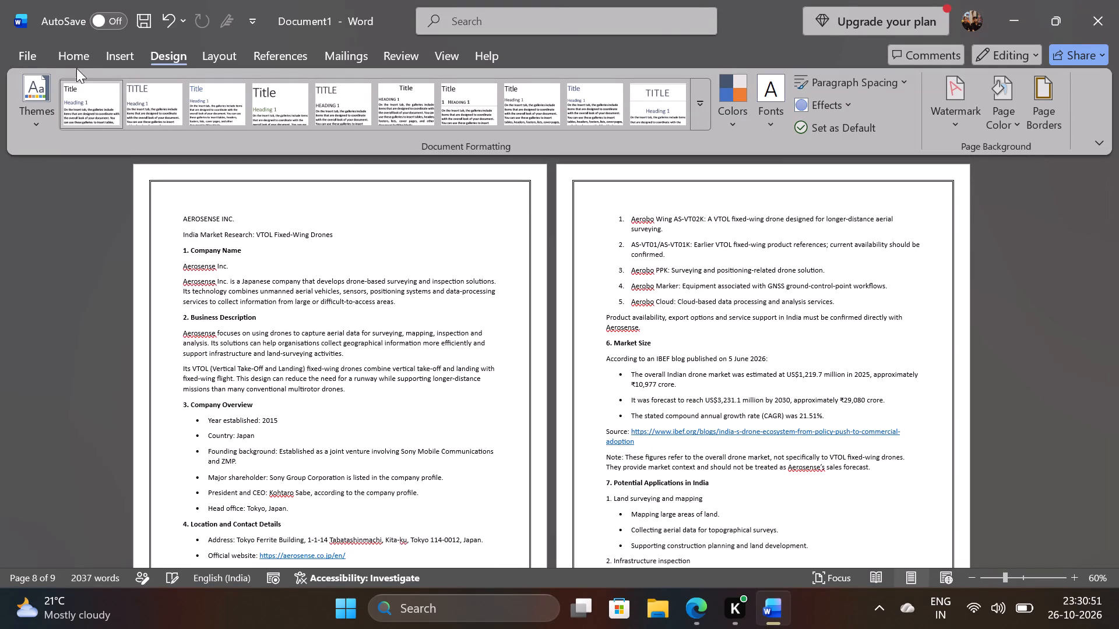
left_click(74, 55)
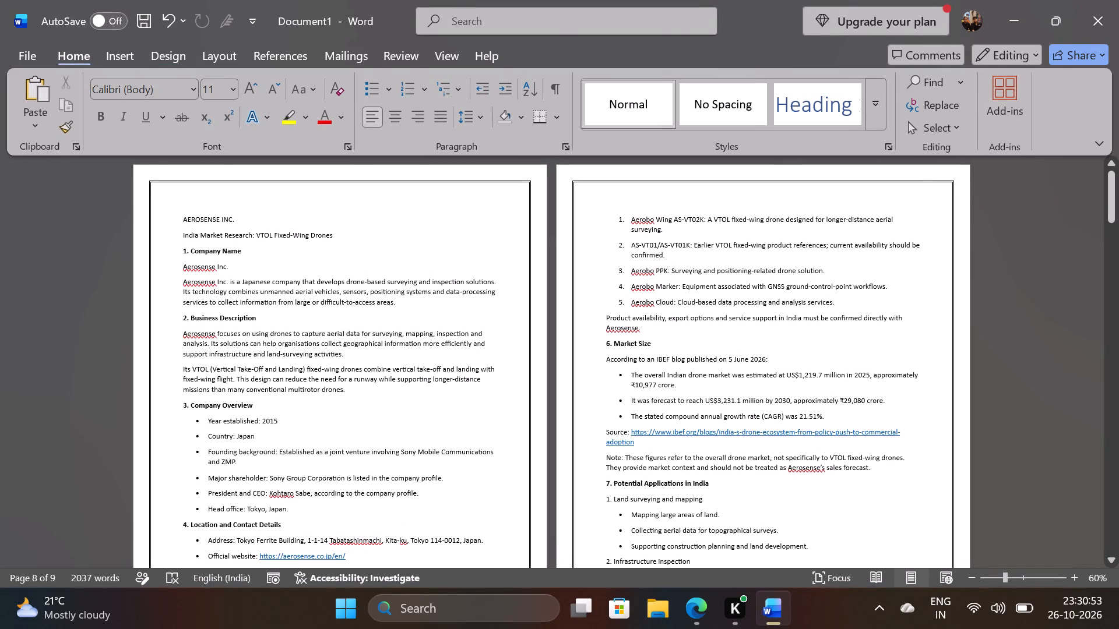
key("ctrl+a")
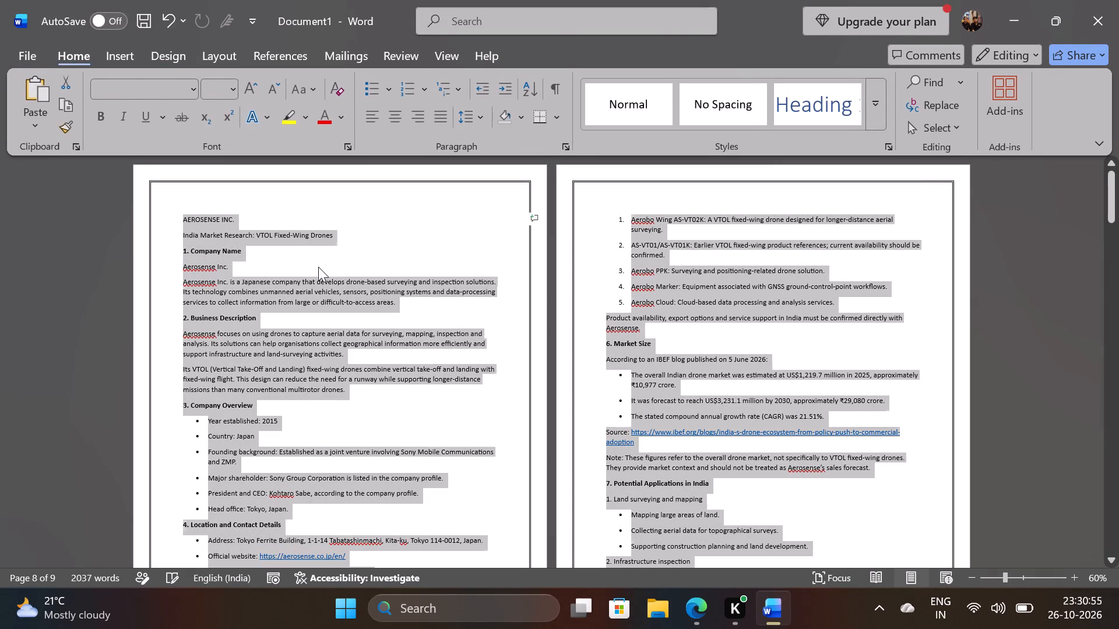
left_click(195, 89)
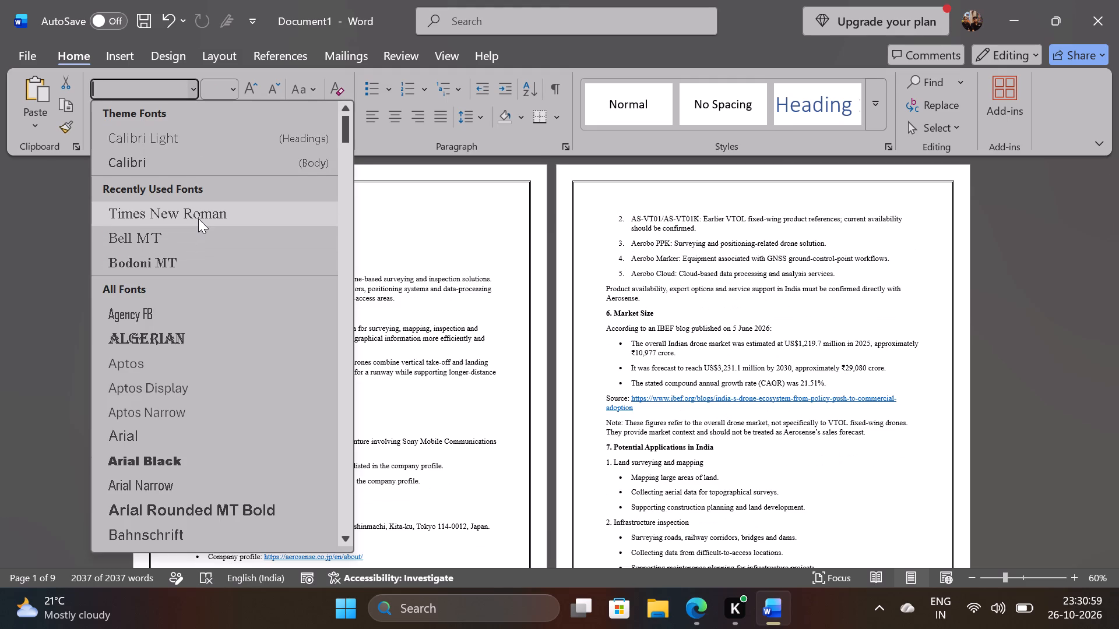
left_click(198, 218)
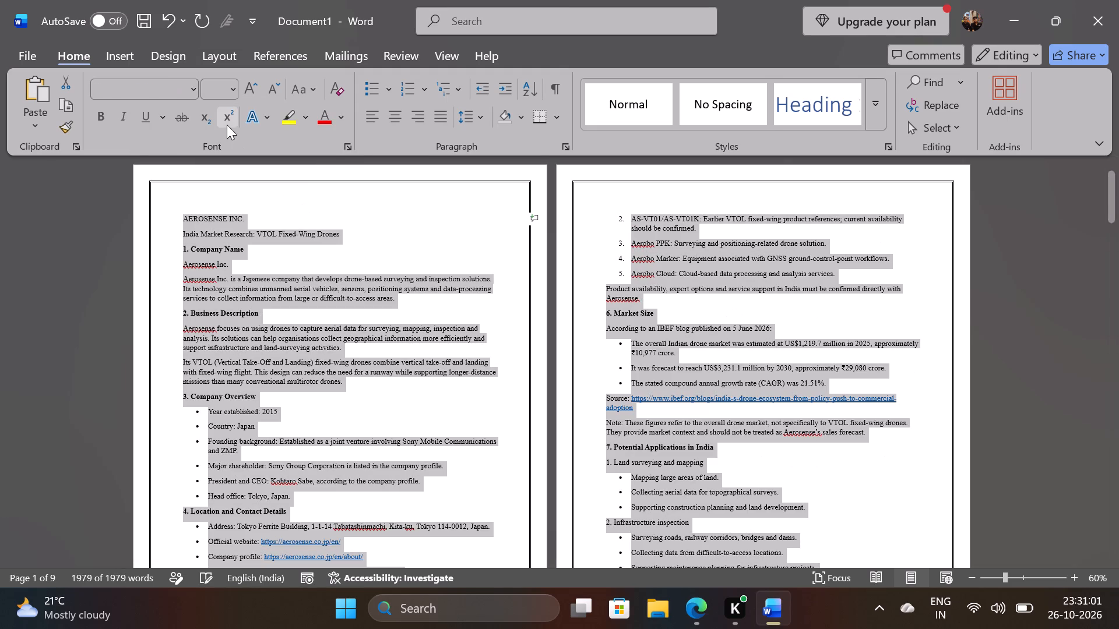
left_click(234, 81)
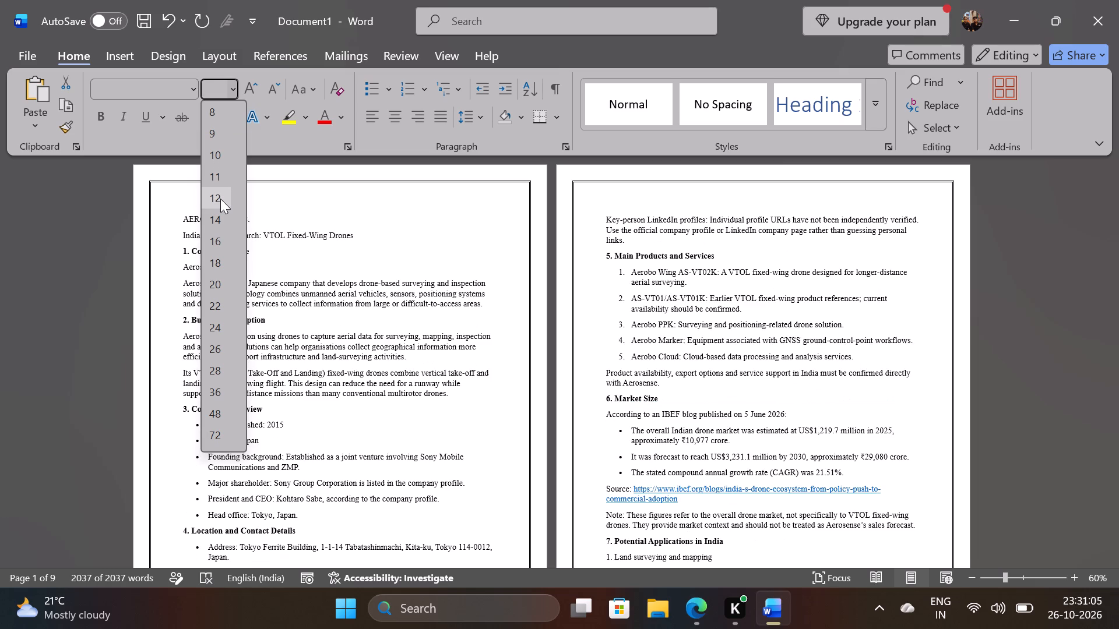
left_click(220, 199)
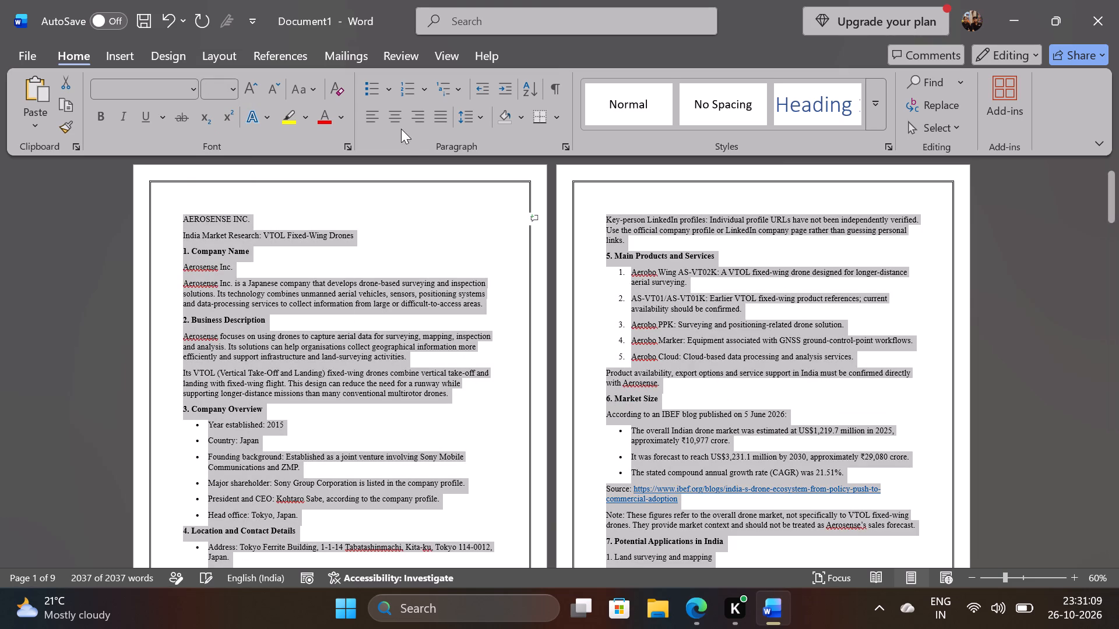
Justify all the text in the document.
left_click(445, 109)
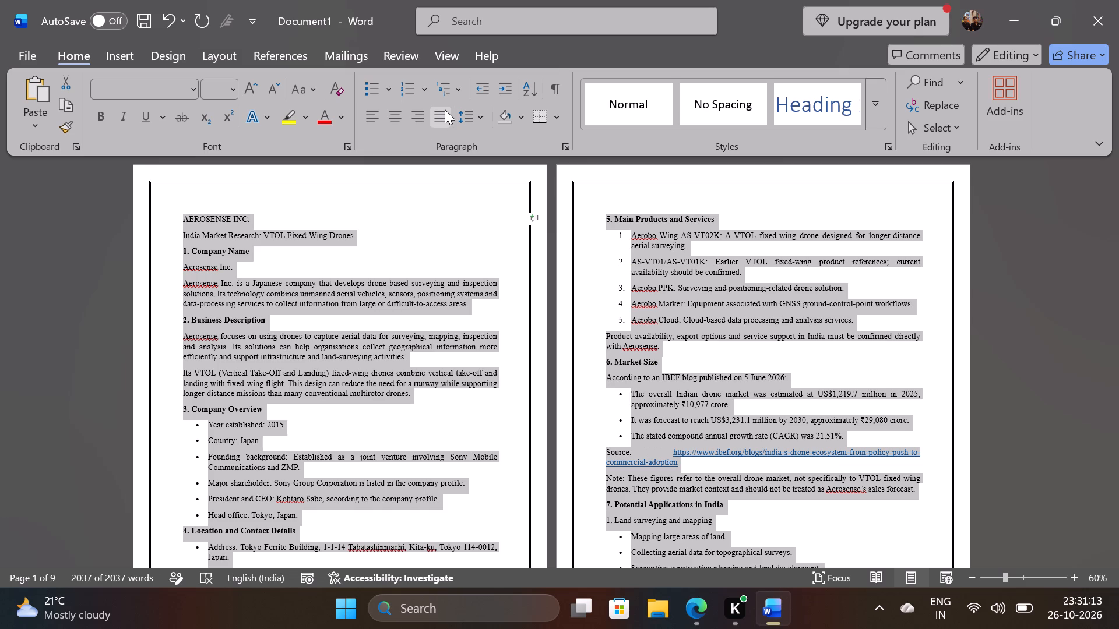
left_click(466, 406)
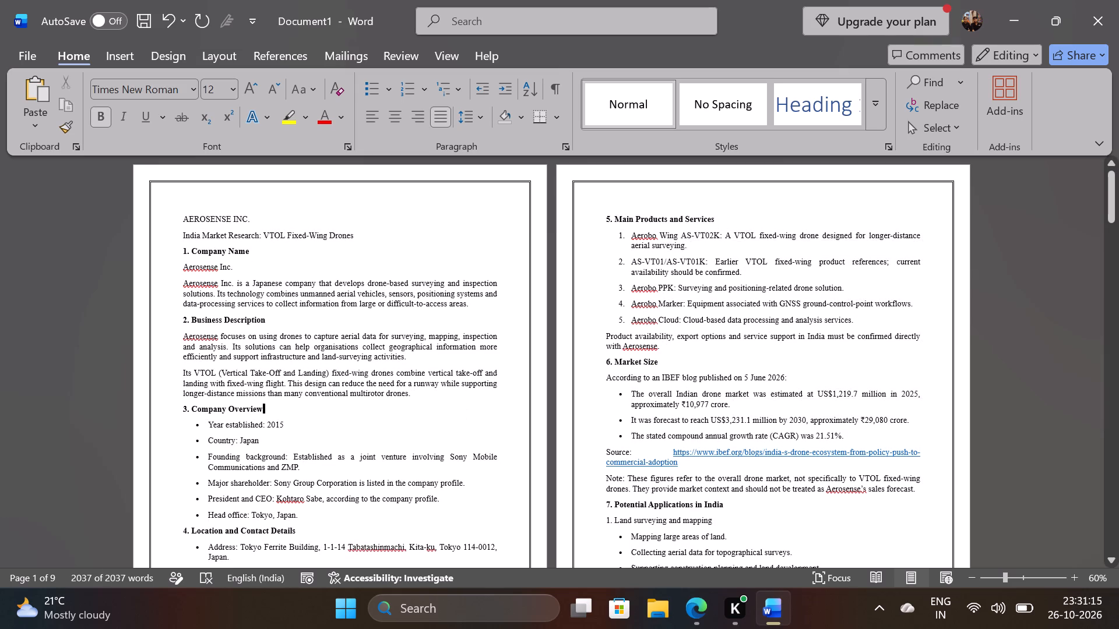
Change the bullets of the list under "3. Company Overview" to the arrowhead style.
scroll(376, 395, "down", 1)
scroll(376, 395, "up", 1)
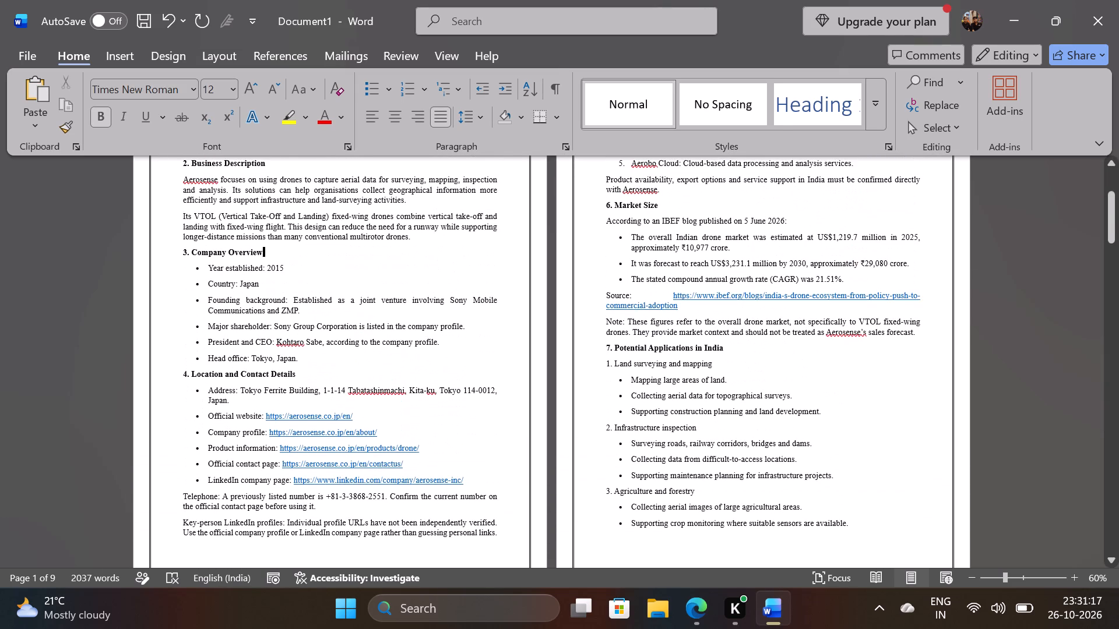
left_click_drag(195, 266, 300, 367)
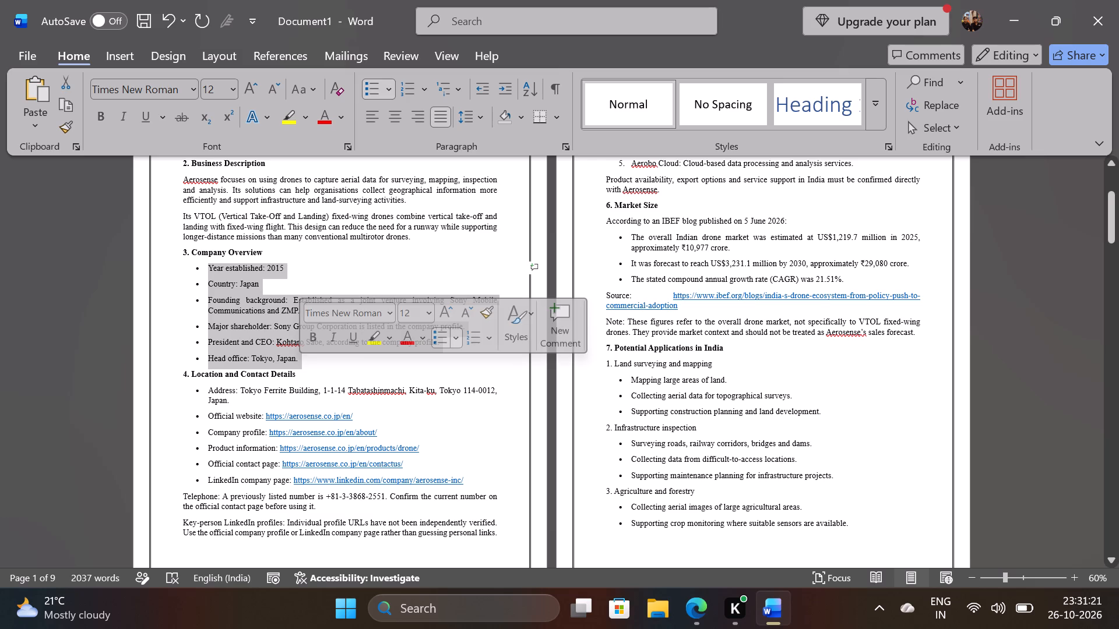
left_click(383, 91)
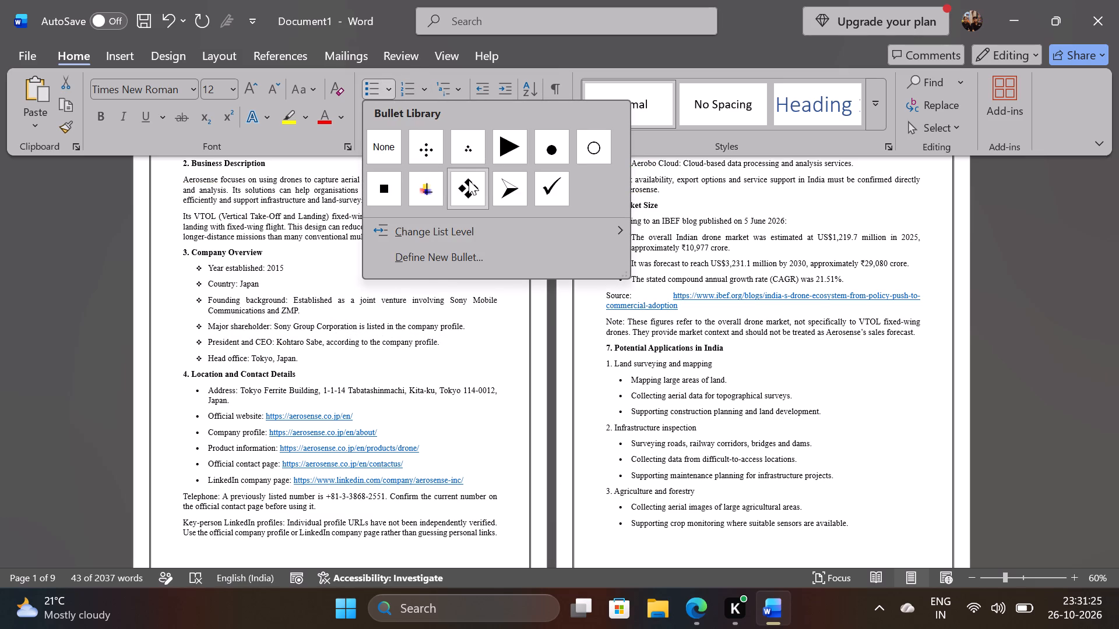
left_click(508, 183)
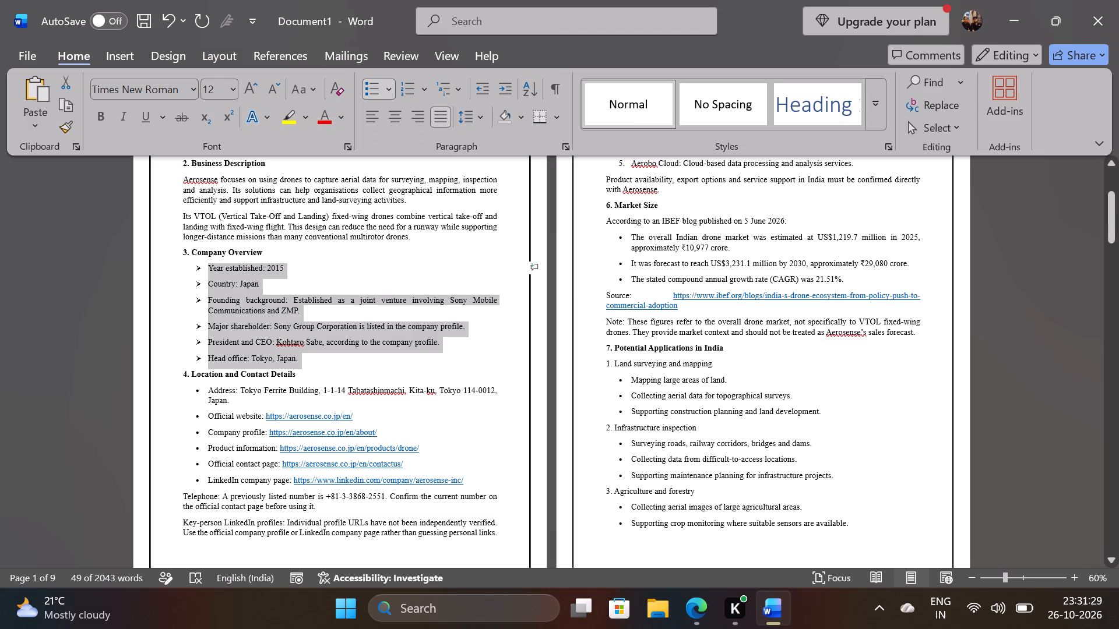
Change the bullets of the list under "4. Location and Contact Details" to the multicoloured four-point symbol.
scroll(492, 464, "down", 1)
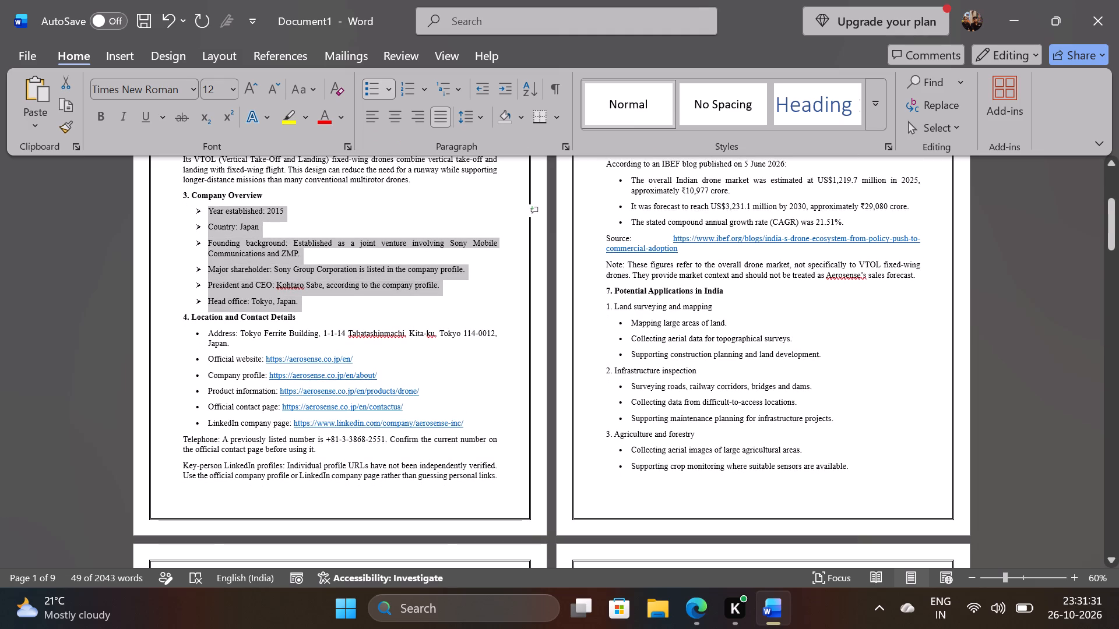
left_click_drag(192, 334, 463, 418)
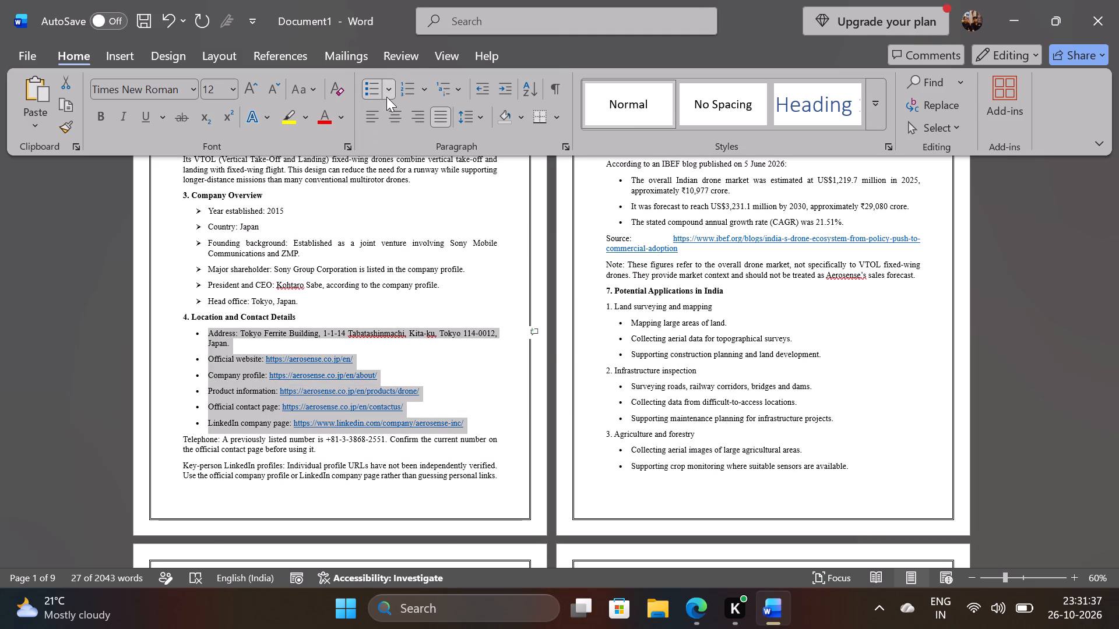
left_click(386, 97)
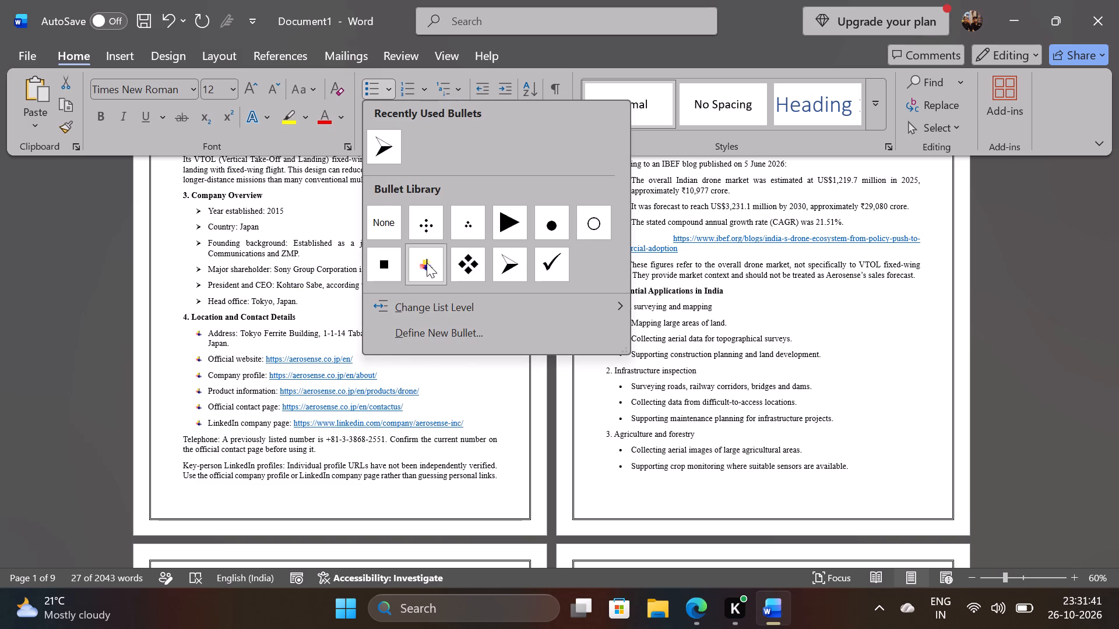
left_click(427, 263)
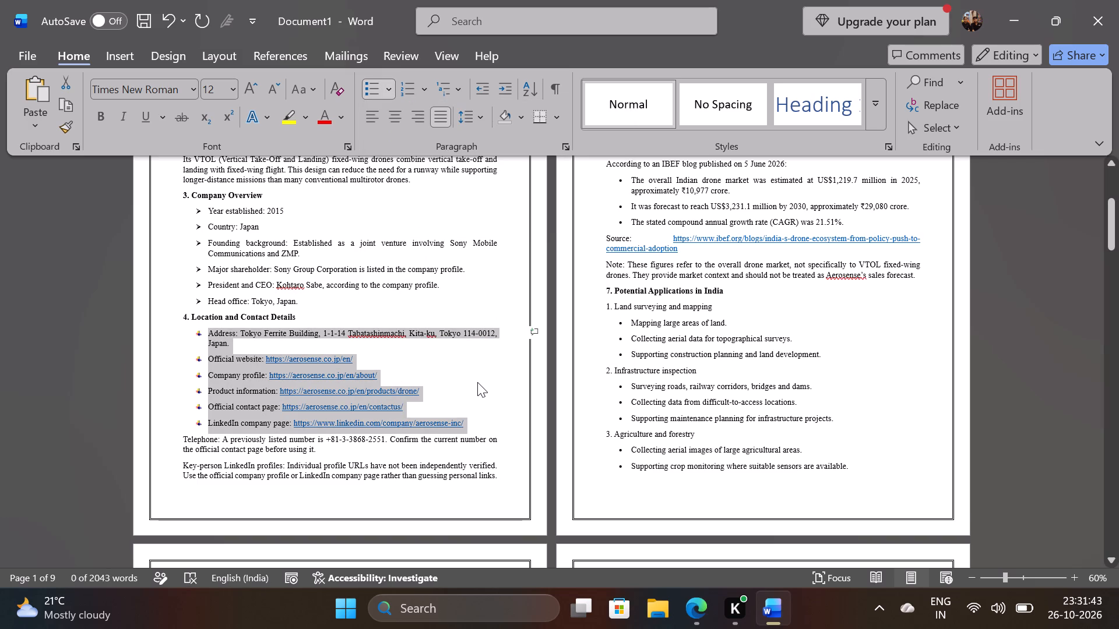
left_click(463, 362)
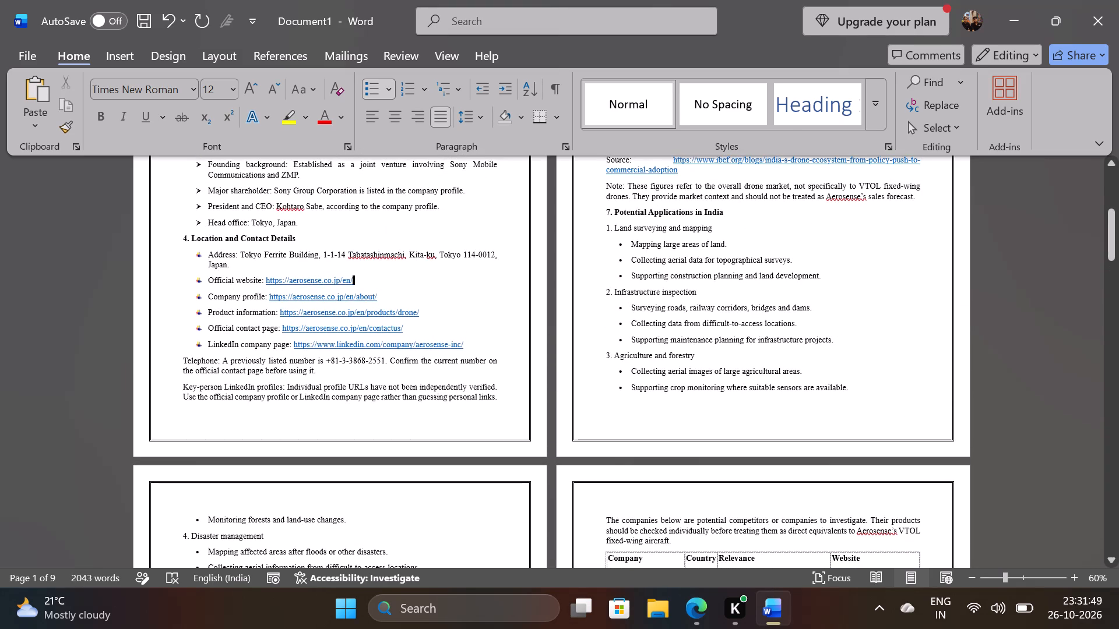
Format the "AEROSENSE INC." title at size 16 in bold, italic and underline, and open its underline style choices.
scroll(266, 395, "up", 3)
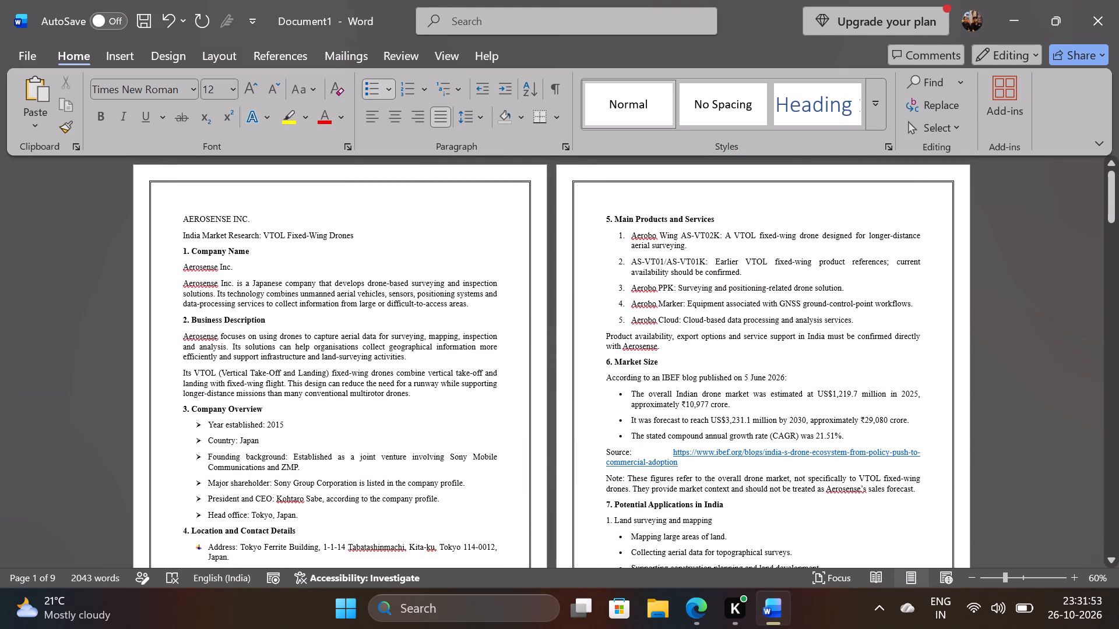
left_click_drag(182, 214, 251, 213)
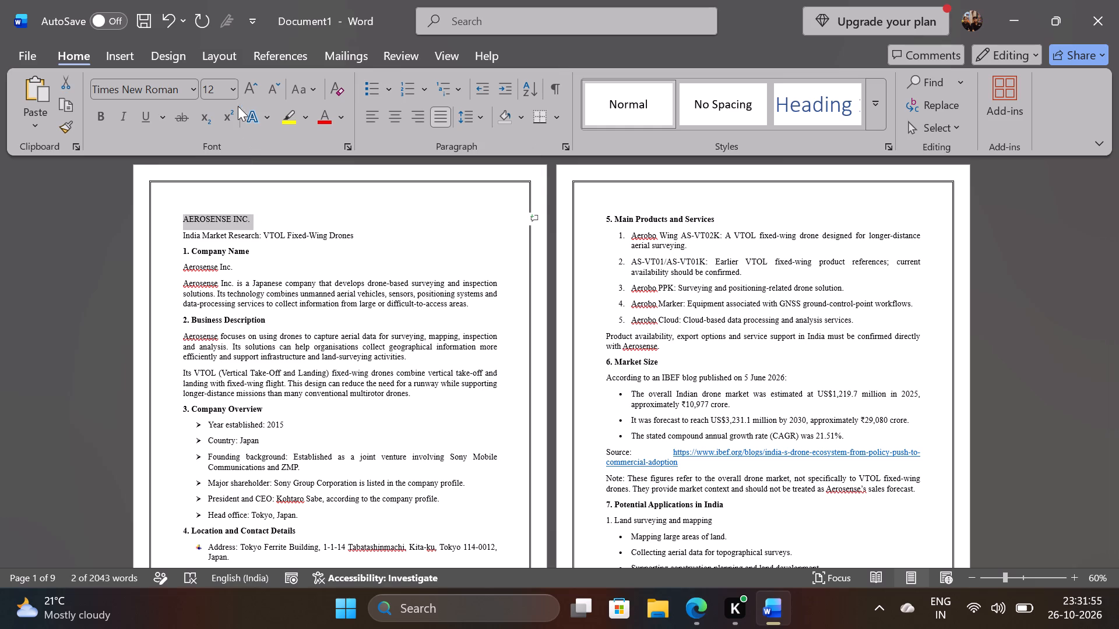
left_click(237, 91)
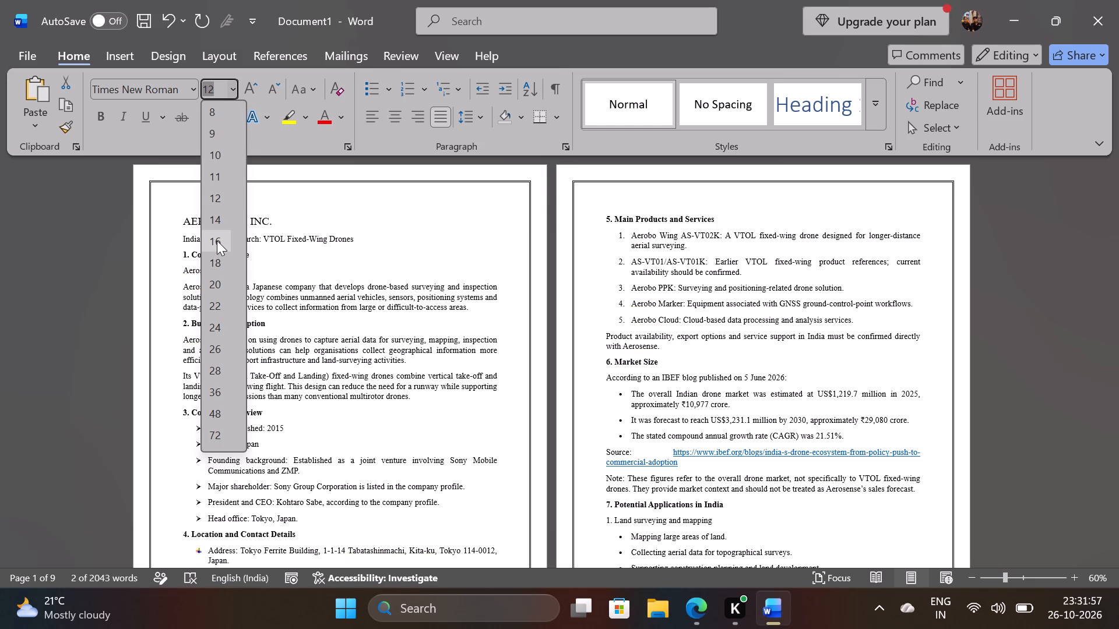
left_click(217, 241)
left_click(105, 118)
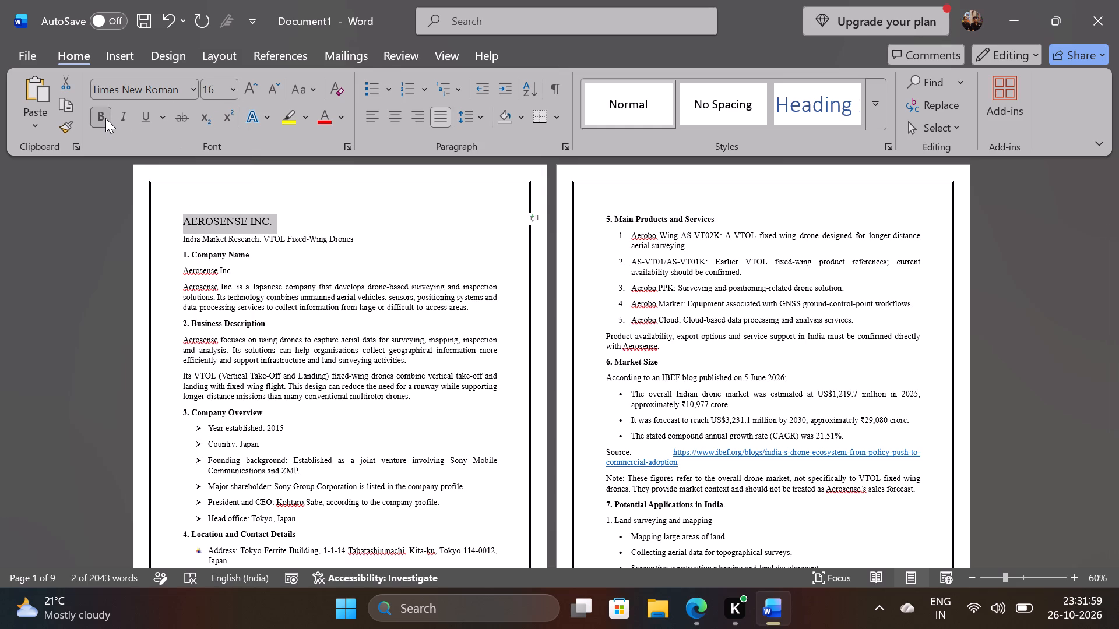
left_click(121, 116)
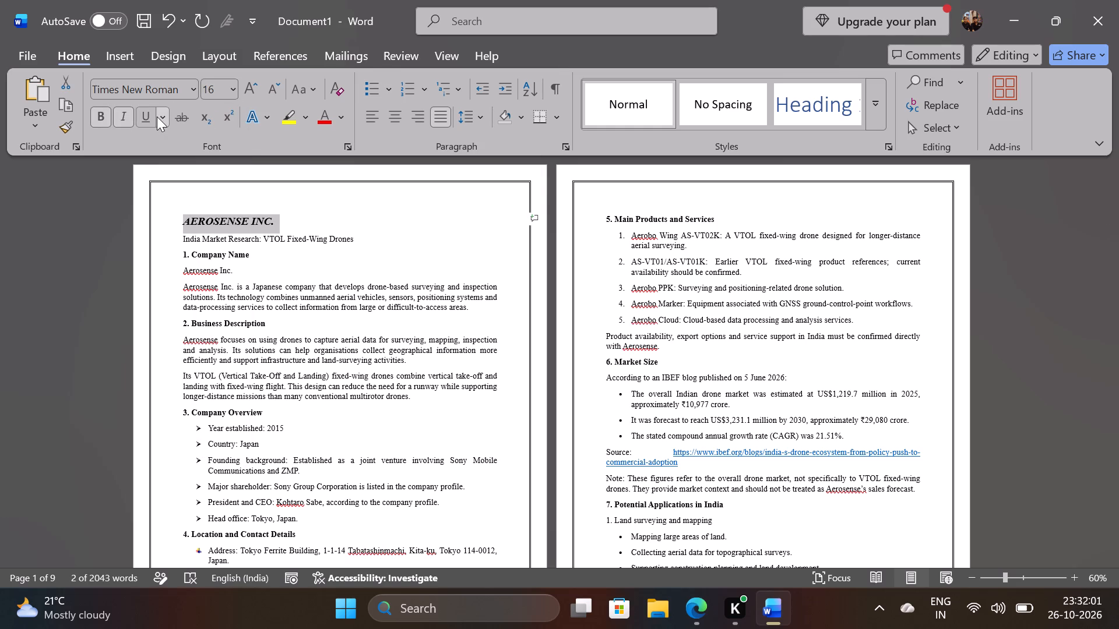
left_click(146, 119)
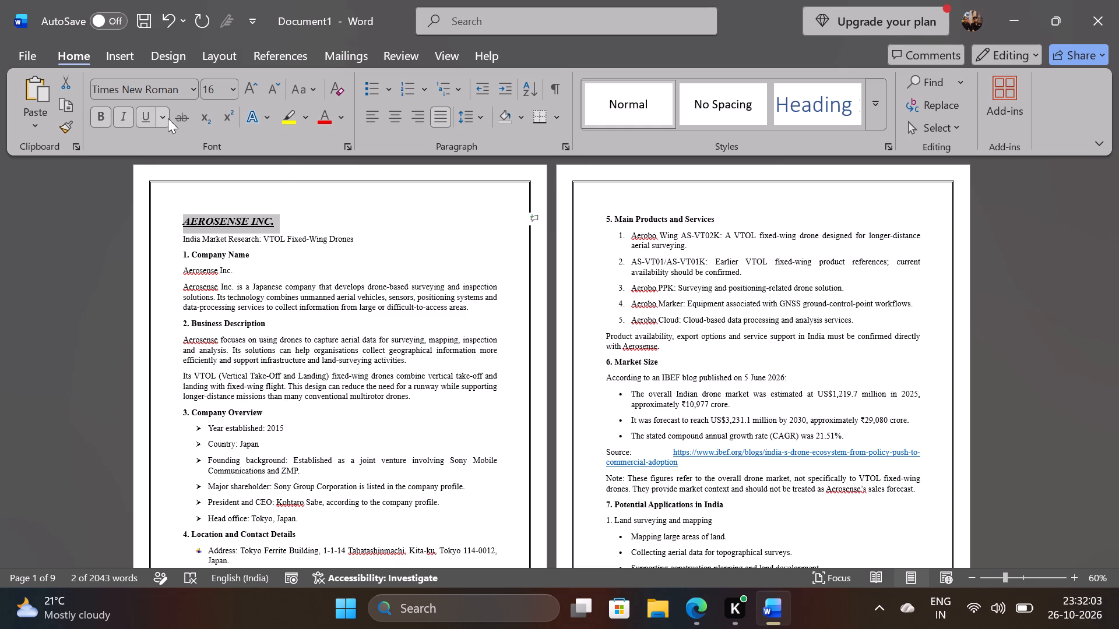
left_click(163, 118)
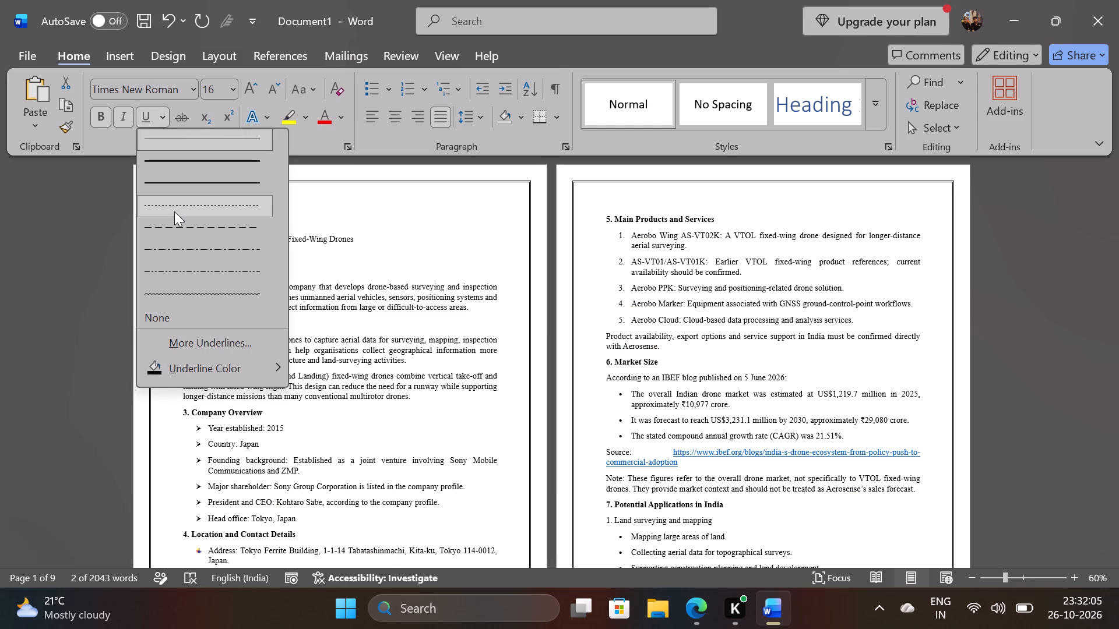
Apply the dotted underline style to the "AEROSENSE INC." title.
left_click(174, 211)
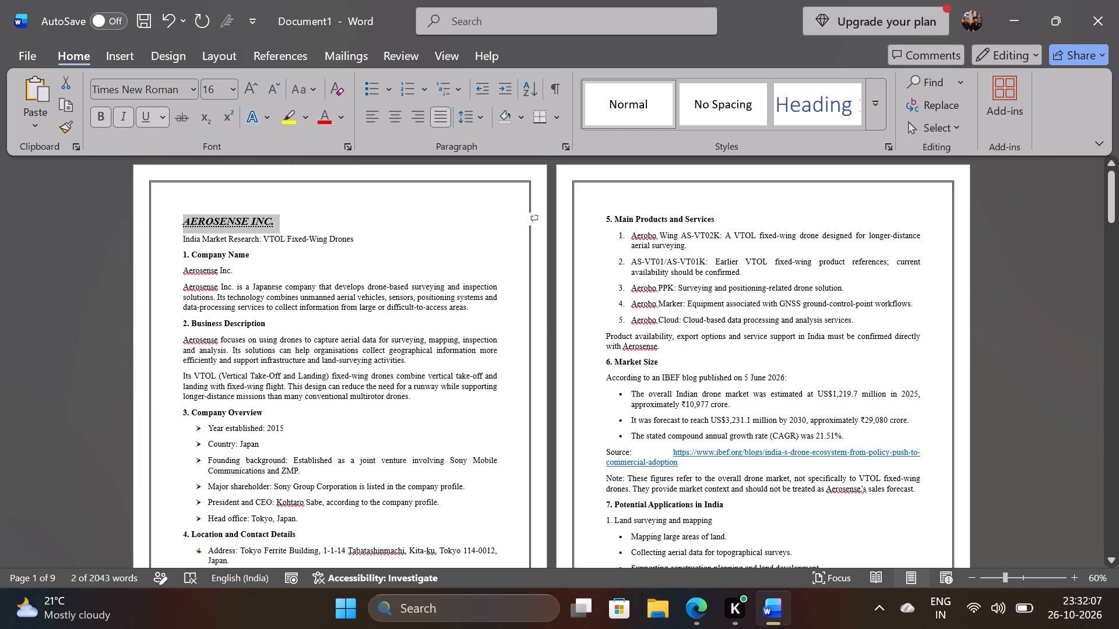
left_click(406, 263)
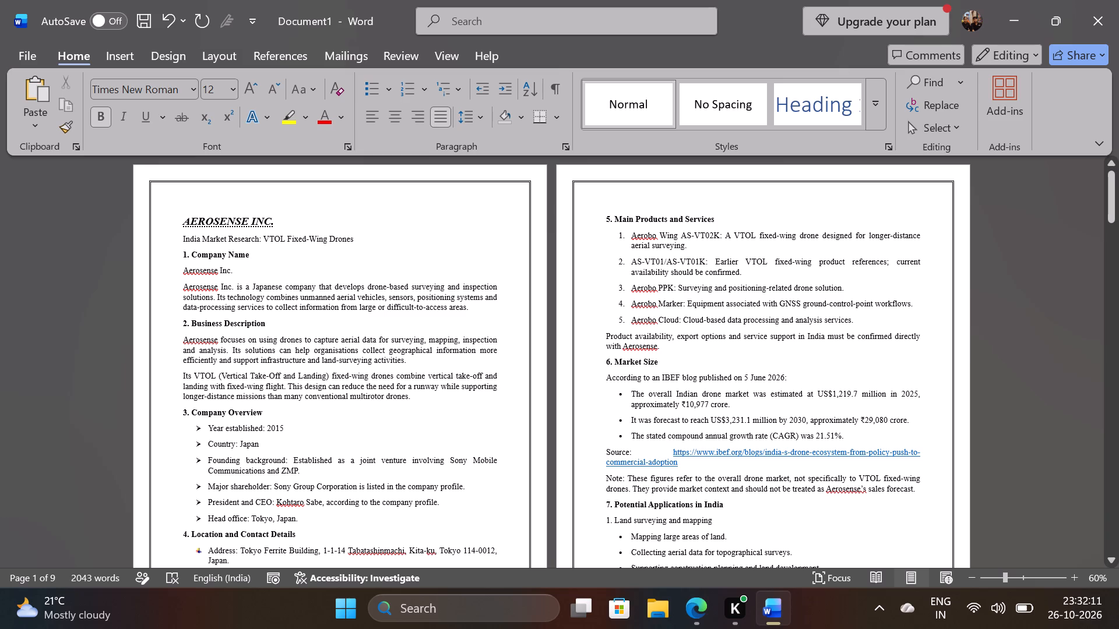
Make the subtitle line "India Market Research: VTOL Fixed-Wing Drones" bold.
left_click_drag(181, 237, 188, 237)
left_click_drag(188, 237, 366, 232)
left_click_drag(366, 232, 357, 246)
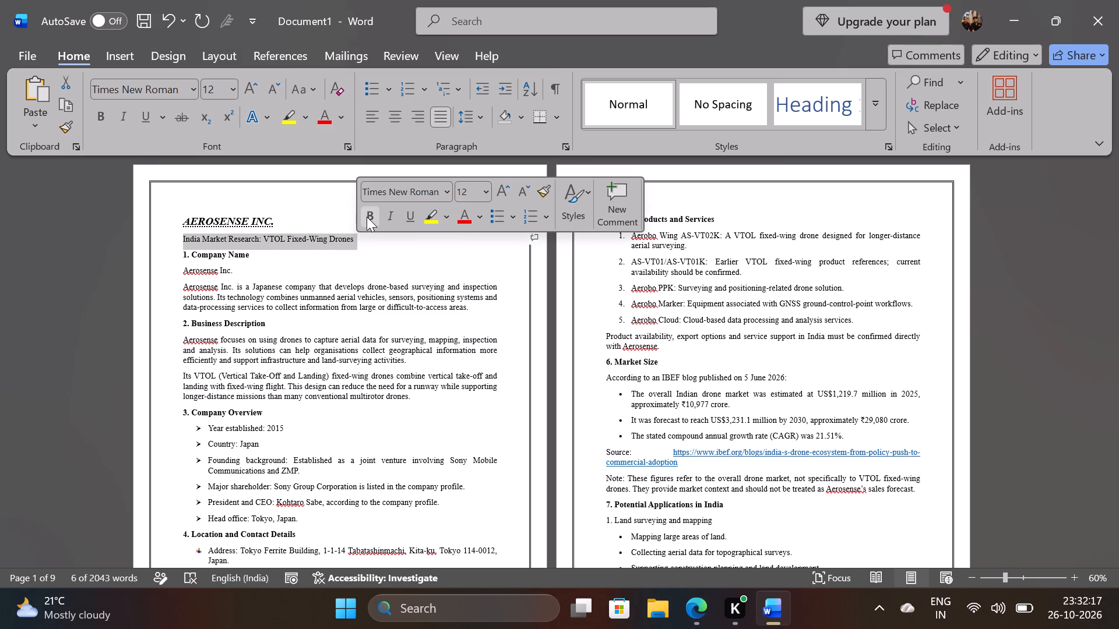
left_click(367, 217)
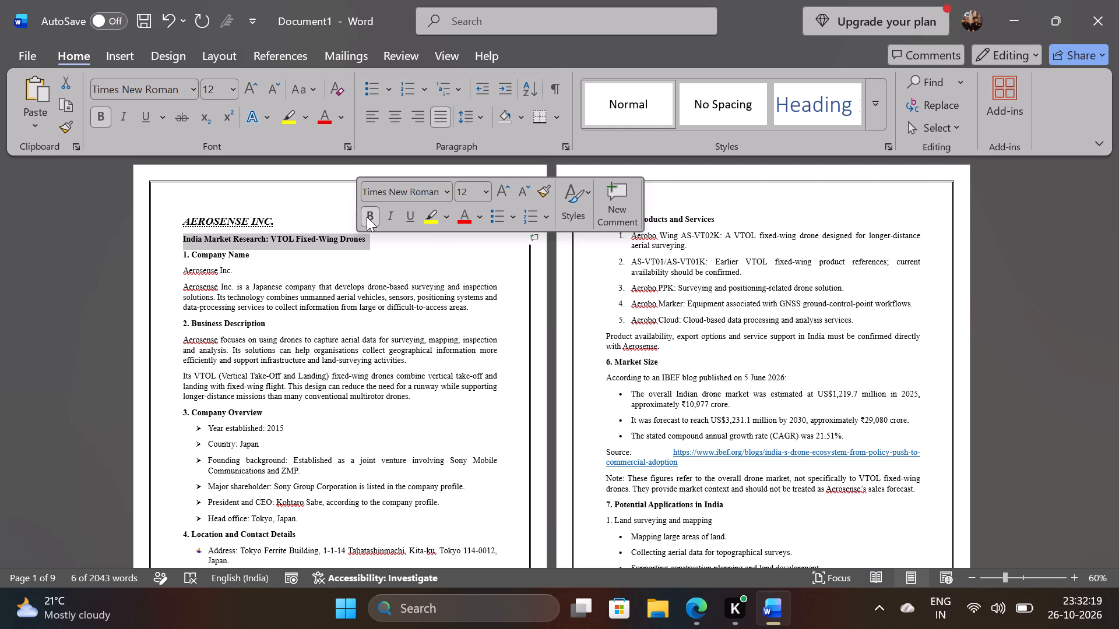
left_click(372, 258)
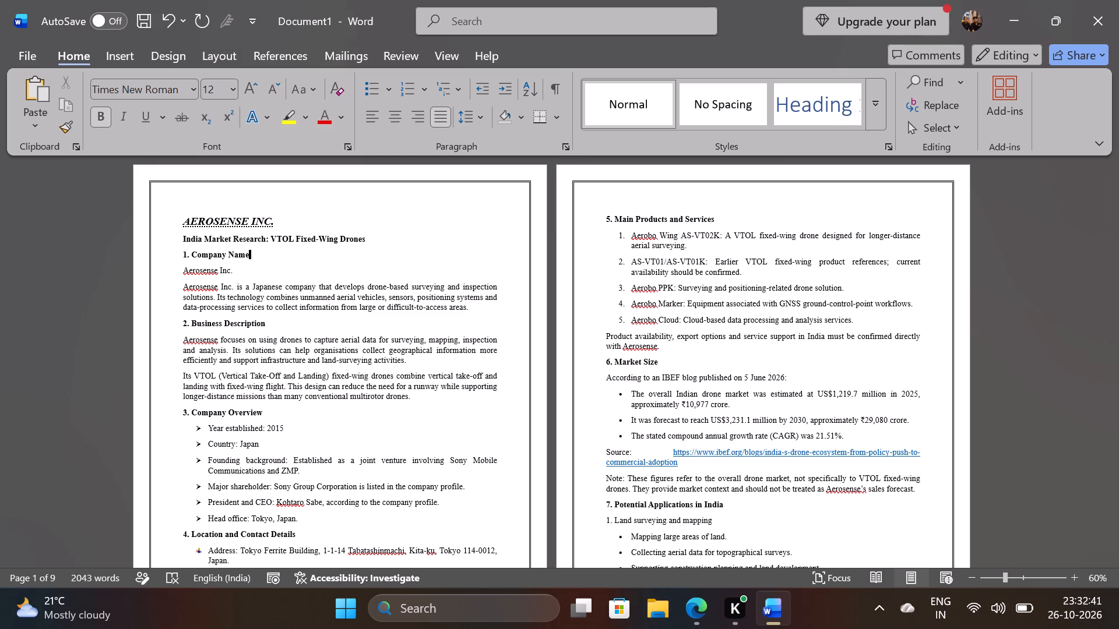
Select the text from the "Telephone:" paragraph through the "Key-person LinkedIn profiles:" label under "4. Location and Contact Details".
scroll(301, 414, "down", 2)
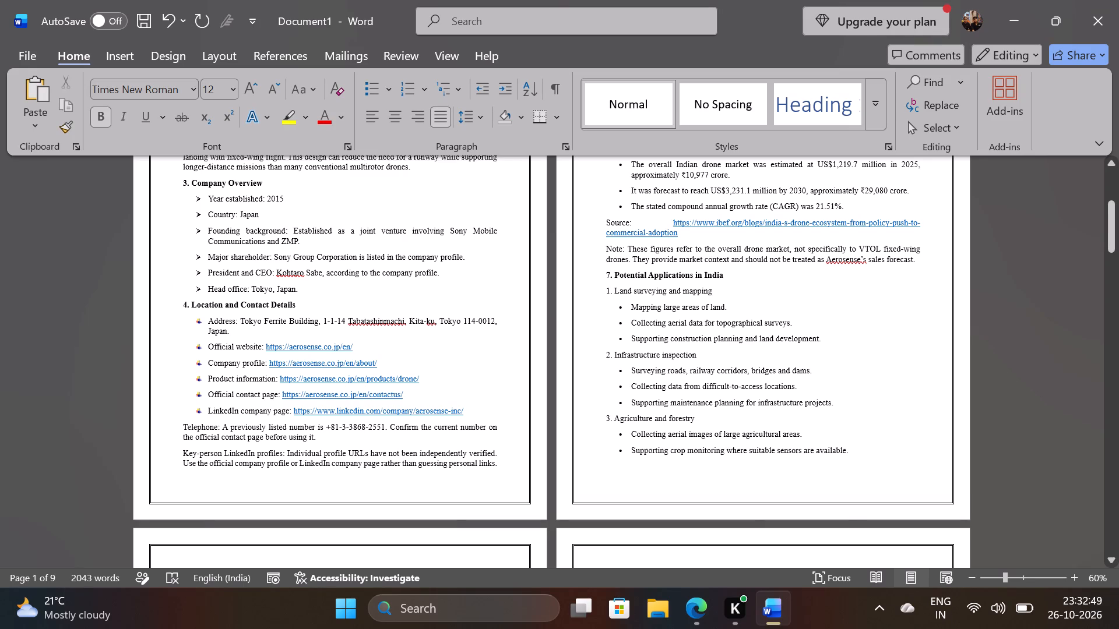
left_click_drag(181, 423, 288, 453)
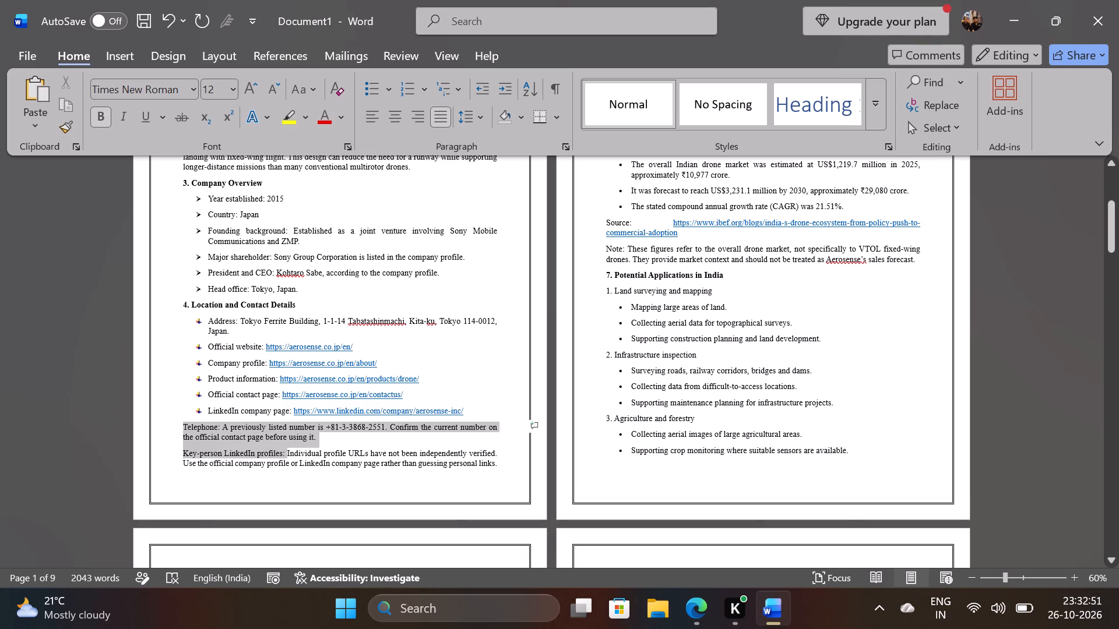
Delete the "Telephone" and "Key-person LinkedIn profiles" paragraphs at the end of the Location and Contact Details section.
left_click_drag(288, 453, 397, 482)
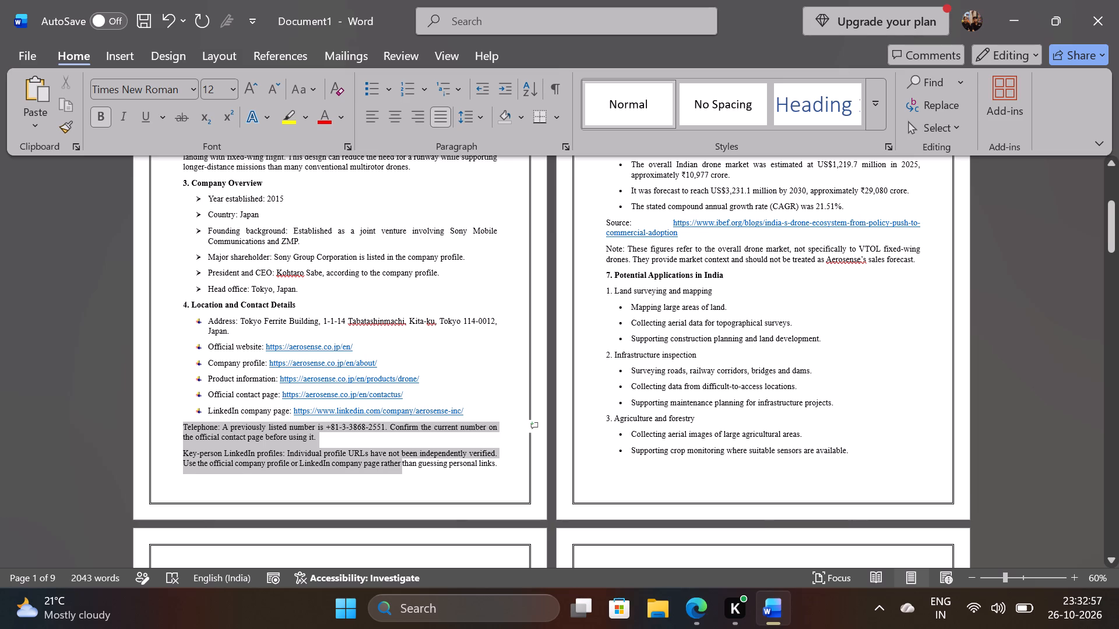
left_click_drag(397, 482, 437, 478)
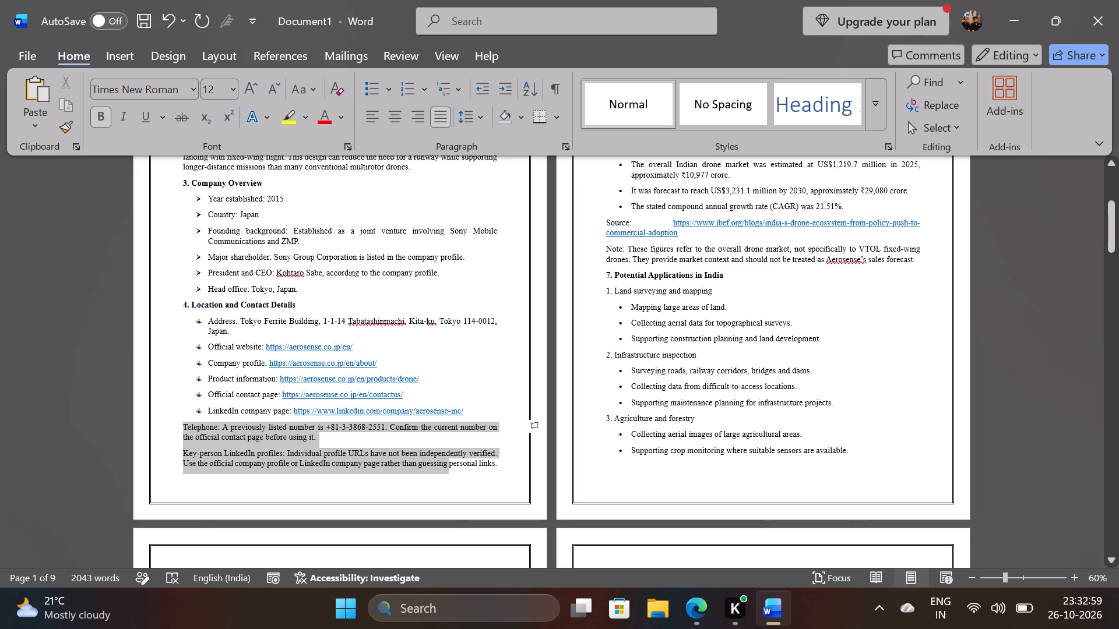
left_click_drag(437, 478, 455, 475)
left_click_drag(455, 475, 503, 466)
key("BackSpace")
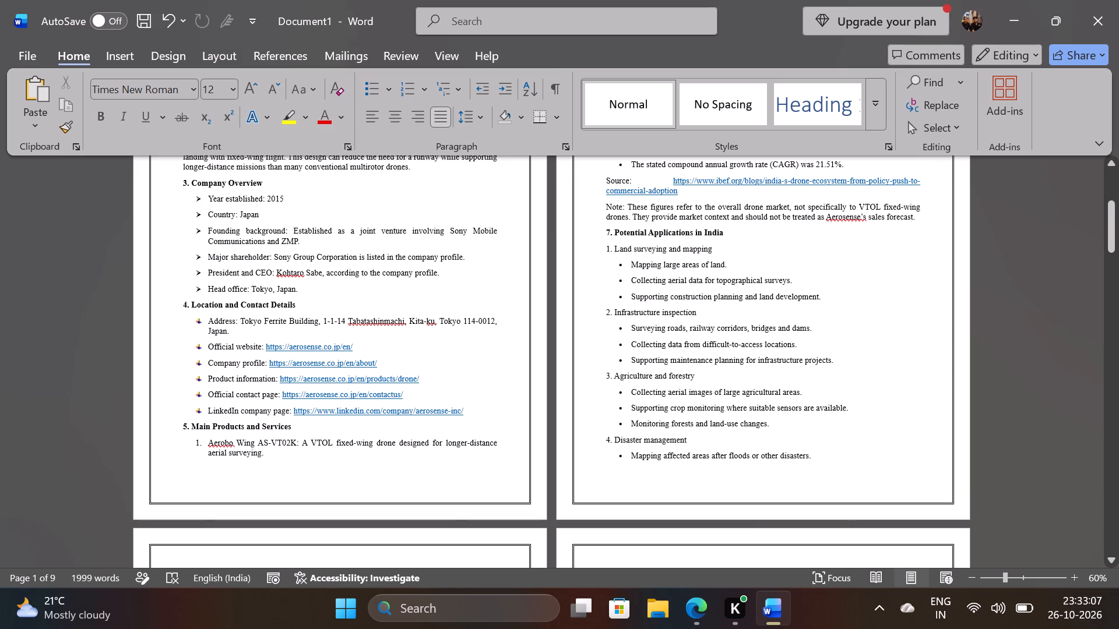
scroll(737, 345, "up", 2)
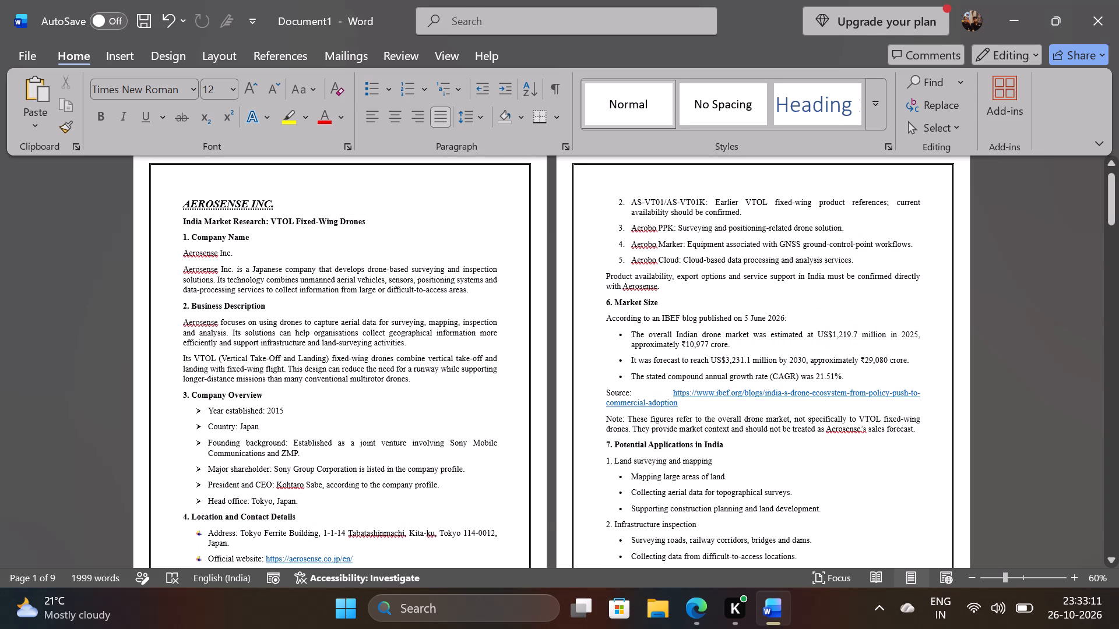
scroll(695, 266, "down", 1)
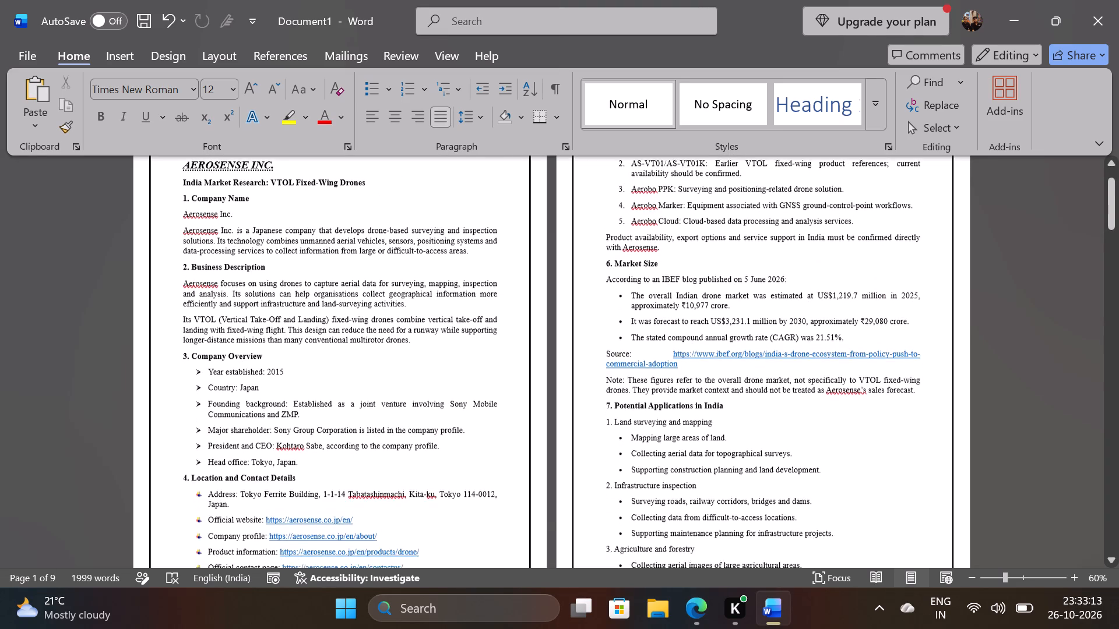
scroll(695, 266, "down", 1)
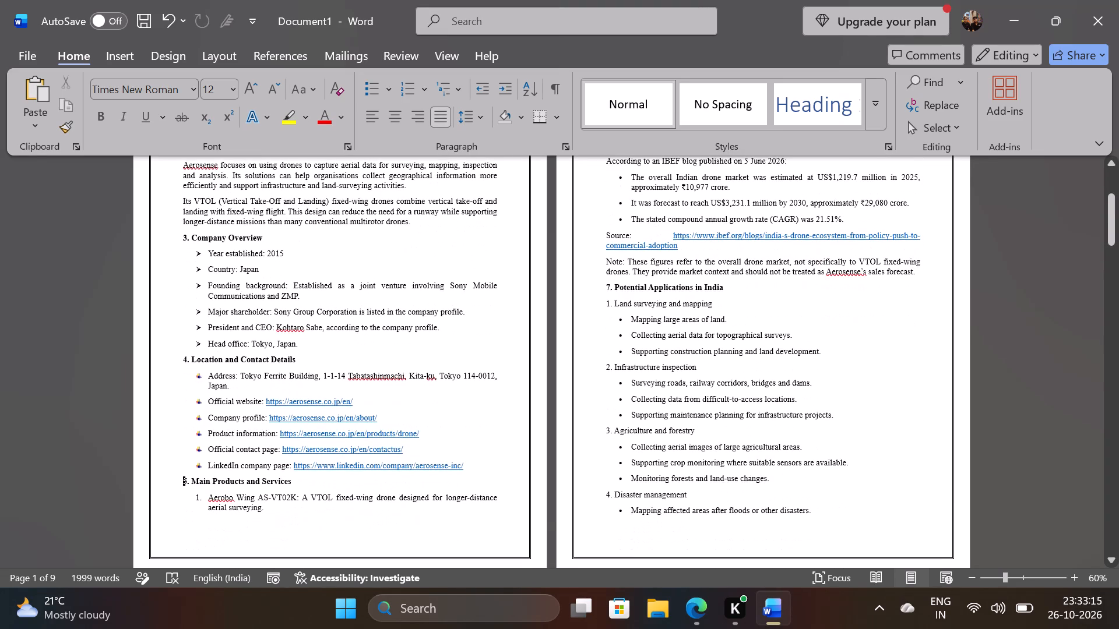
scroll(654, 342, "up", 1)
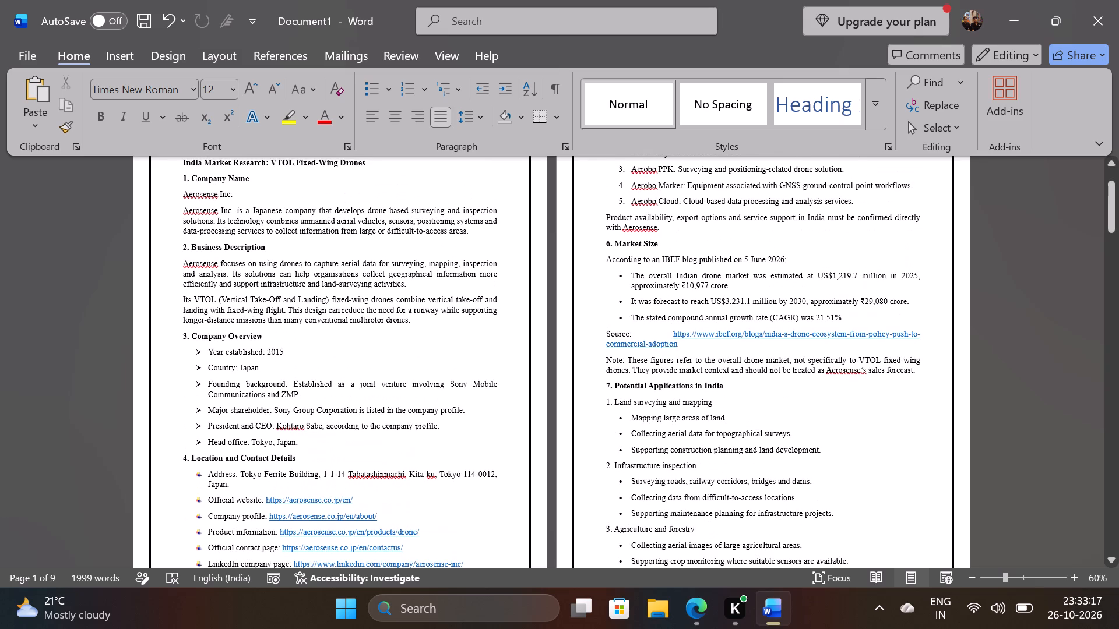
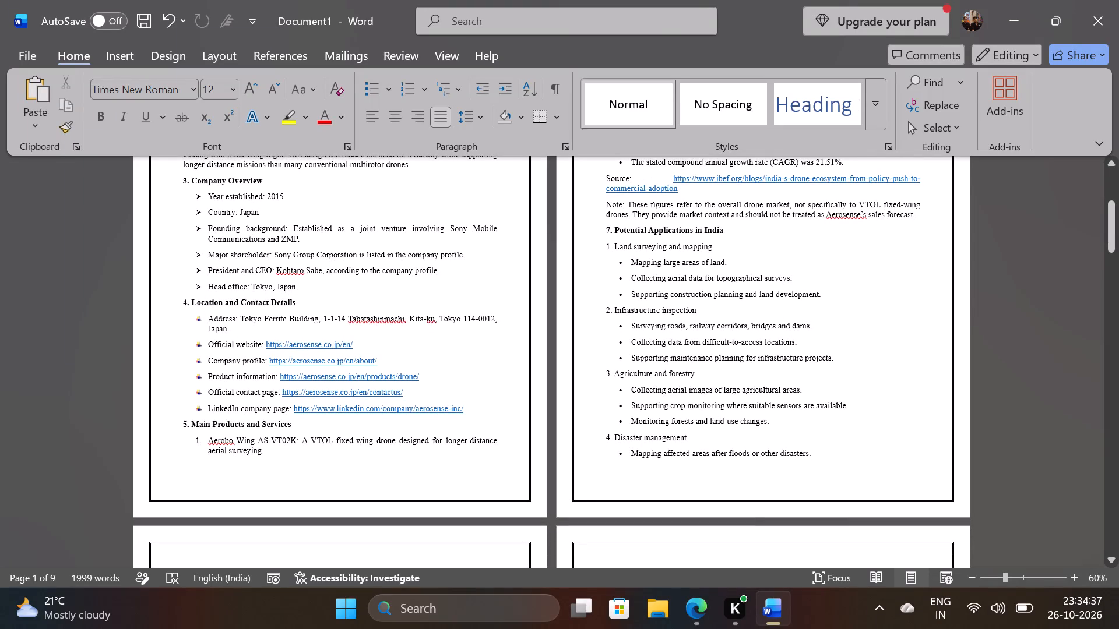
Make the product name "Aerobo Wing AS-VT02K" bold in the first item under Main Products and Services.
left_click_drag(297, 440, 223, 440)
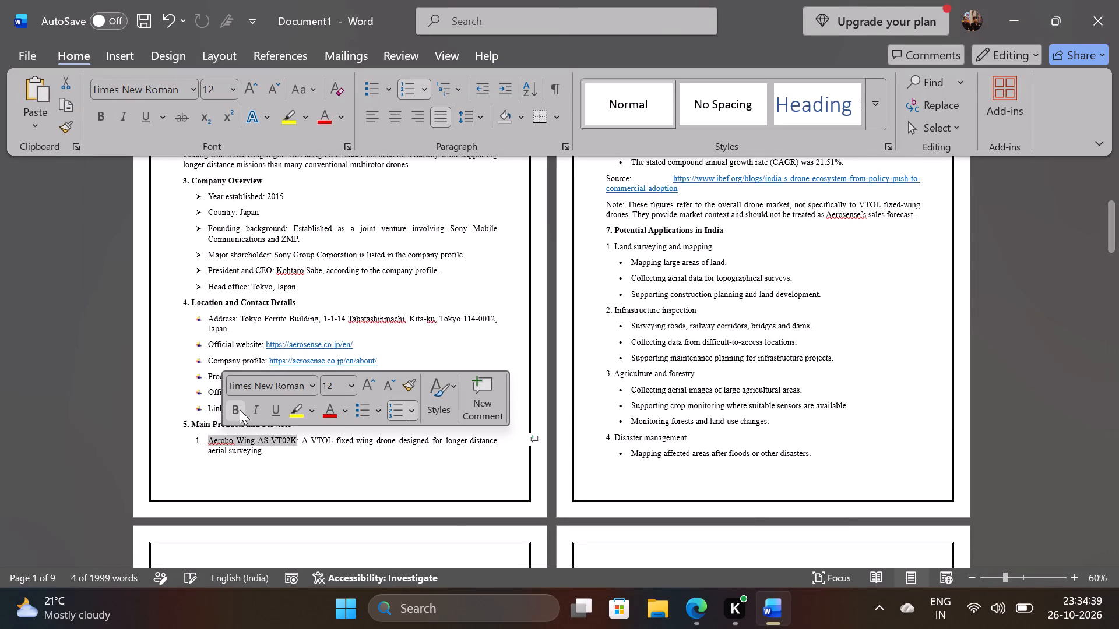
left_click(237, 408)
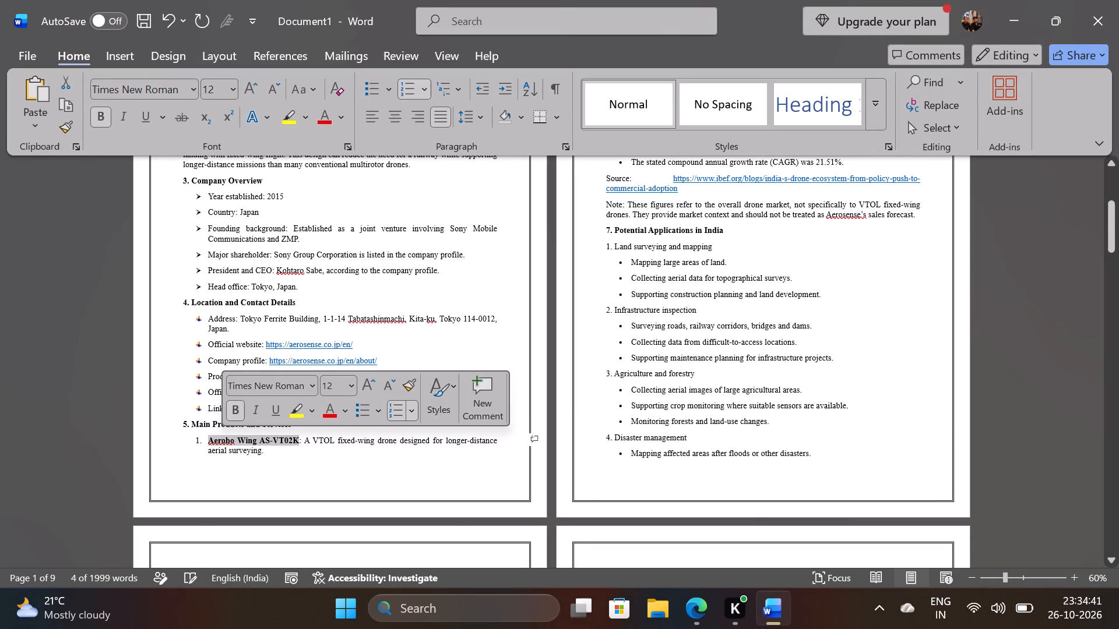
Set the headings "5. Main Products and Services" and "4. Location and Contact Details" to font size 14.
left_click_drag(177, 420, 280, 428)
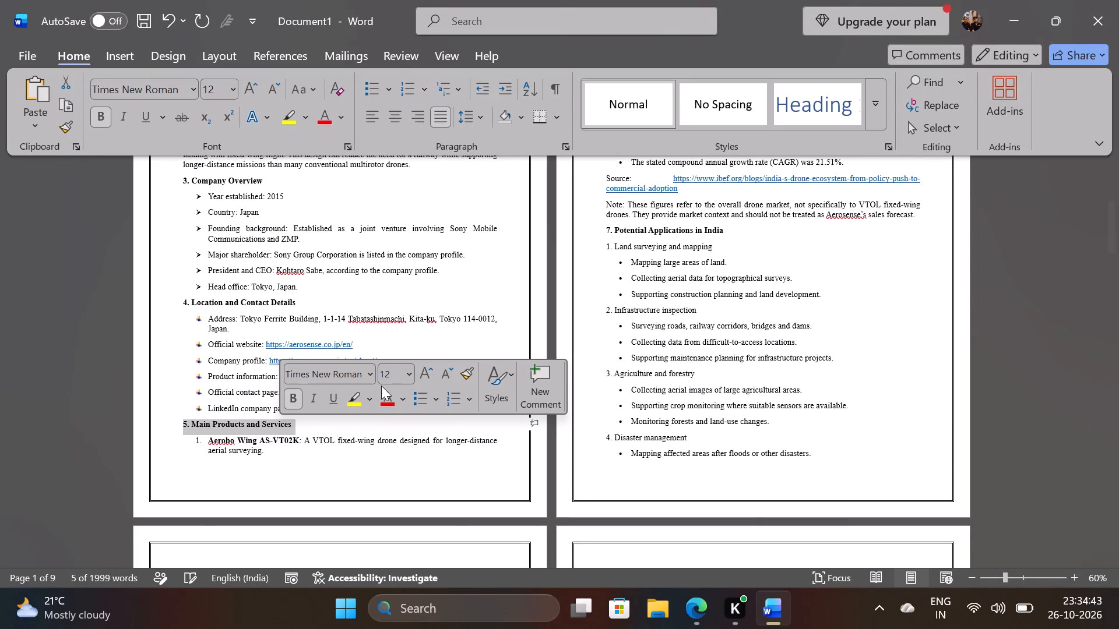
left_click(404, 374)
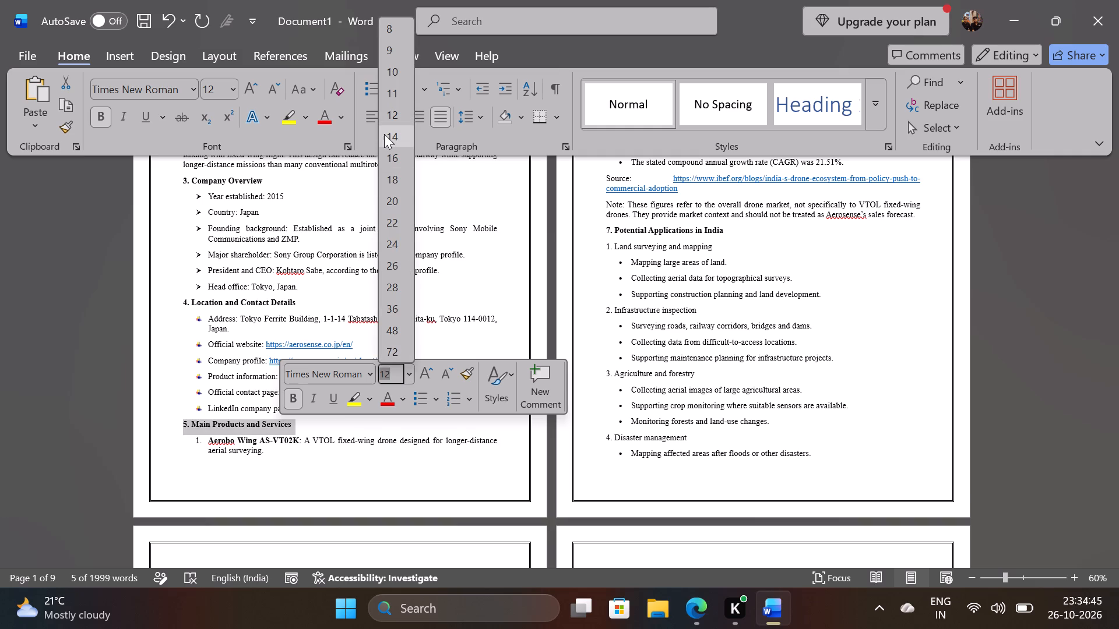
left_click(384, 134)
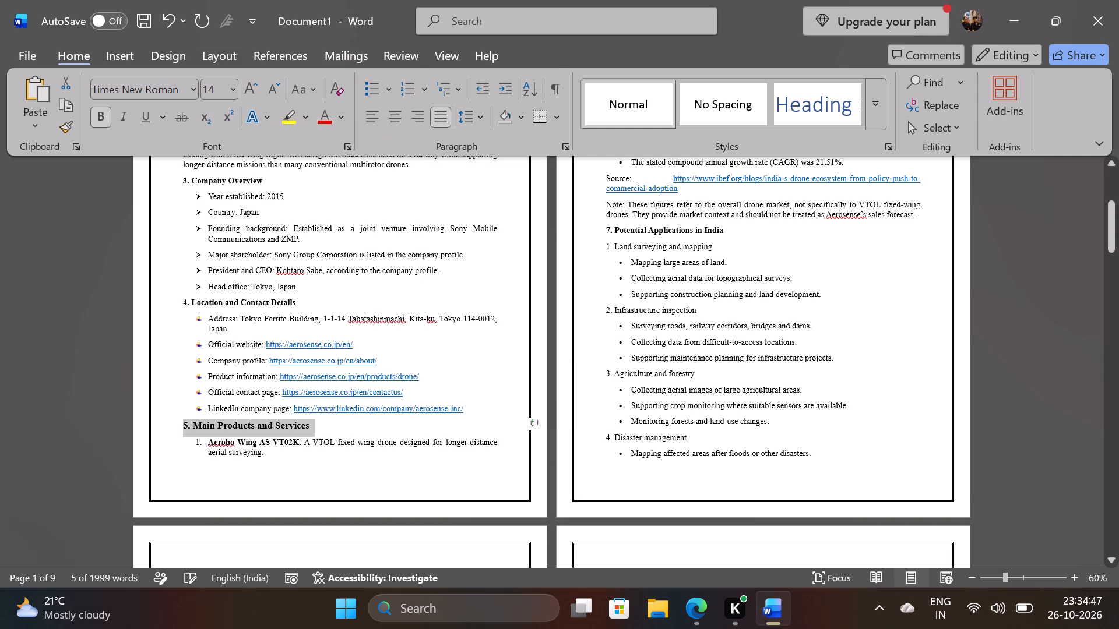
left_click_drag(181, 300, 308, 303)
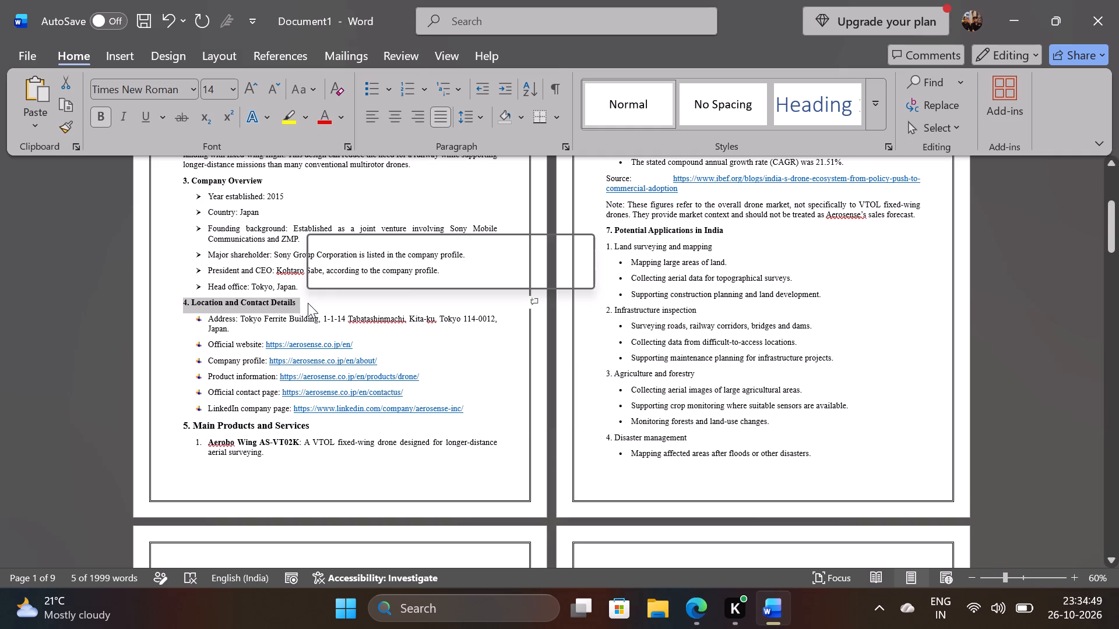
left_click(434, 252)
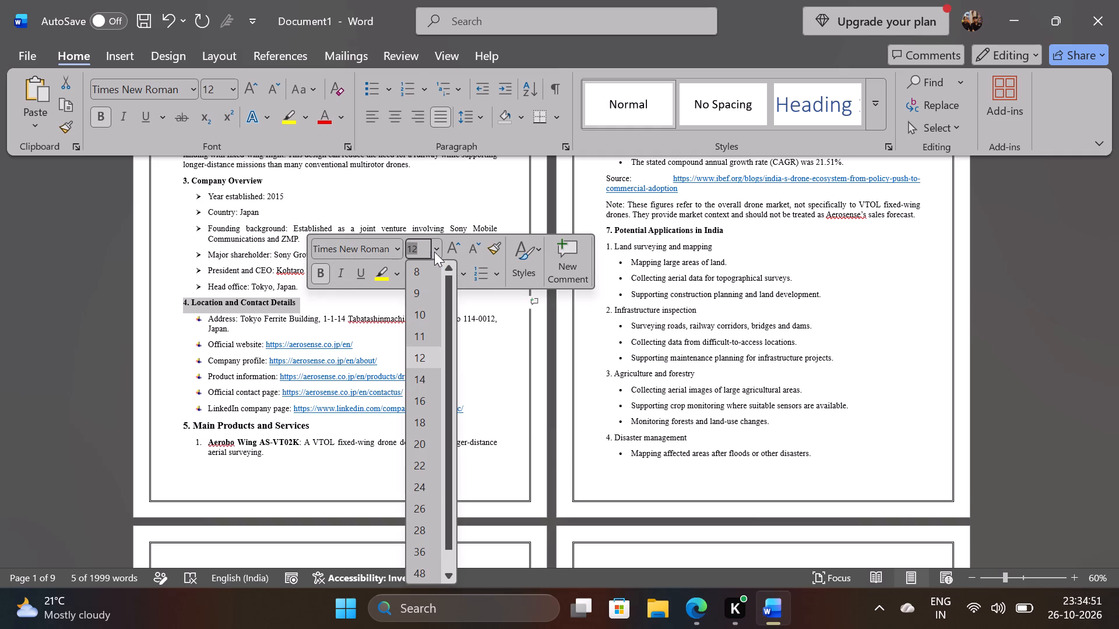
left_click(420, 376)
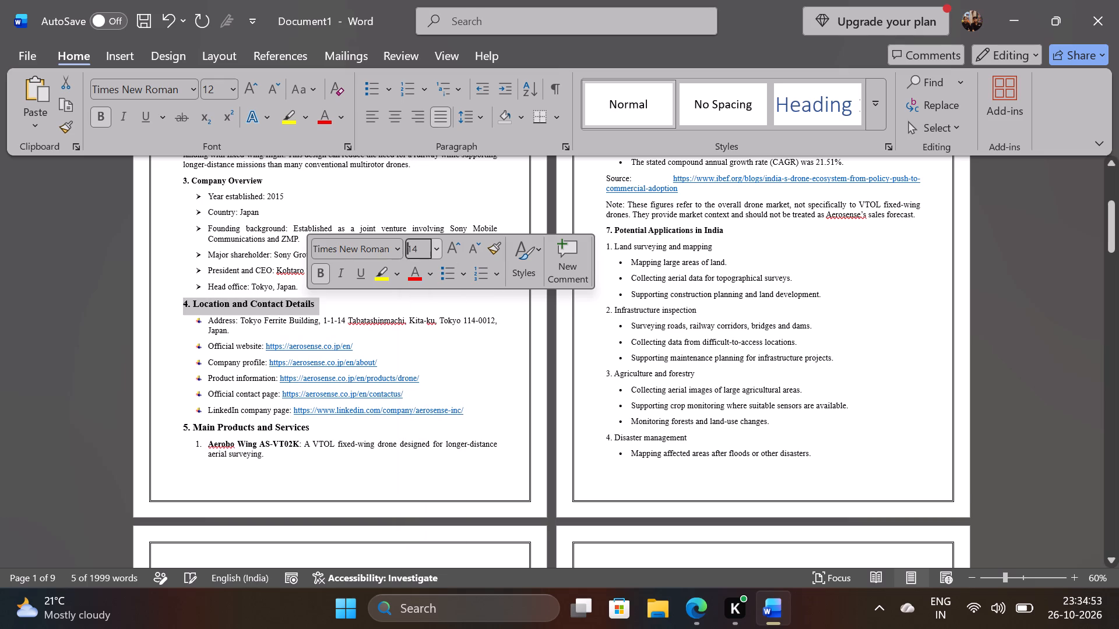
Set the headings "2. Business Description", "1. Company Name" and "3. Company Overview" to font size 14.
scroll(276, 355, "up", 1)
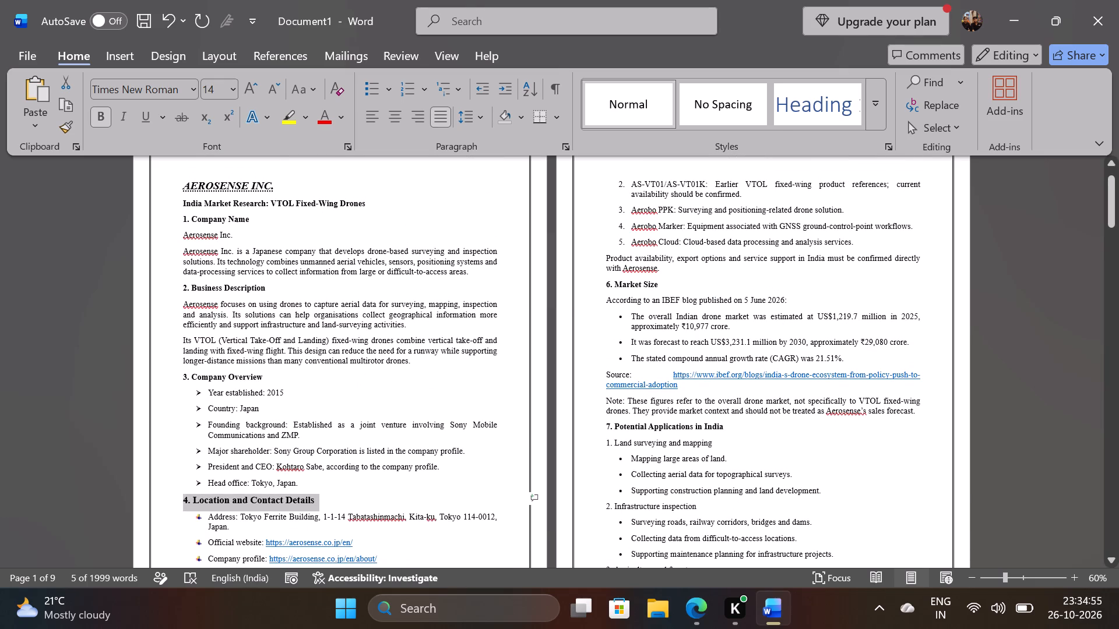
left_click_drag(182, 288, 277, 287)
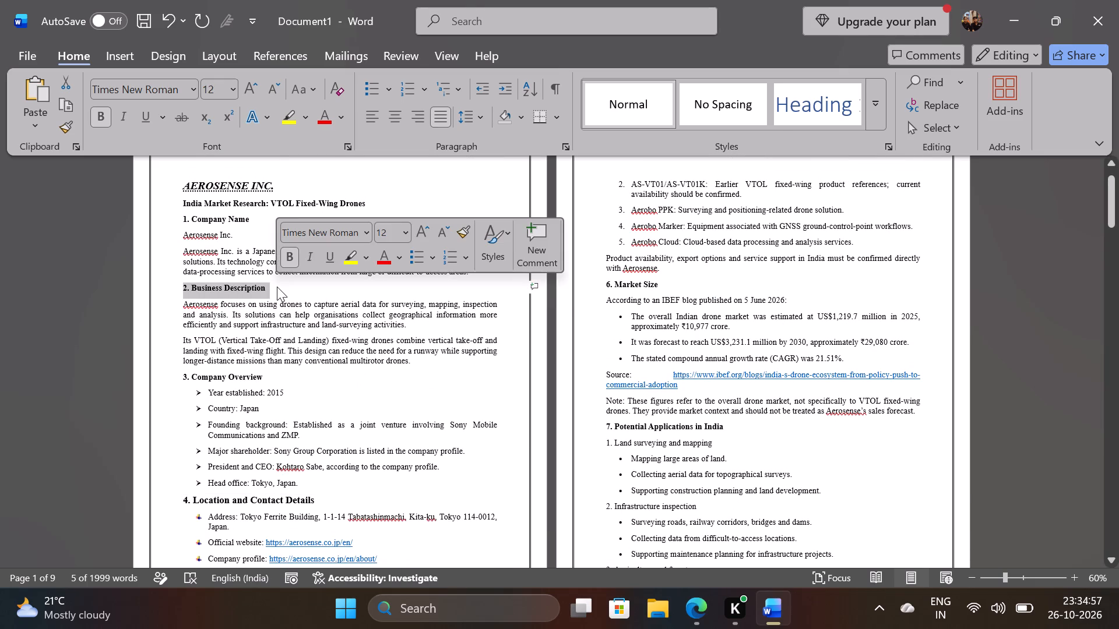
left_click(409, 234)
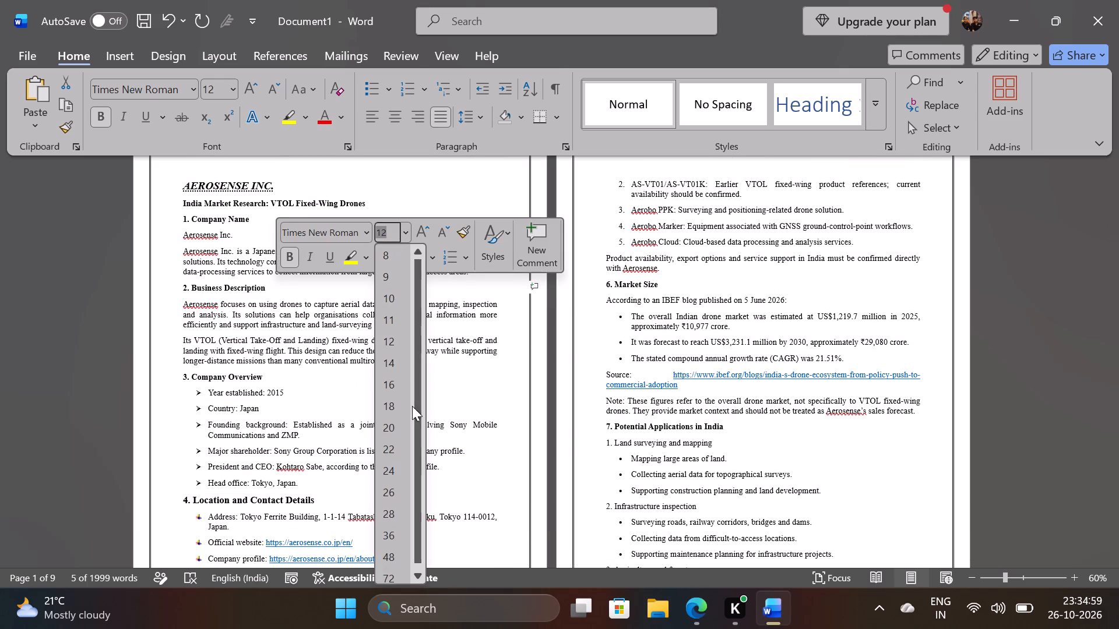
left_click(397, 365)
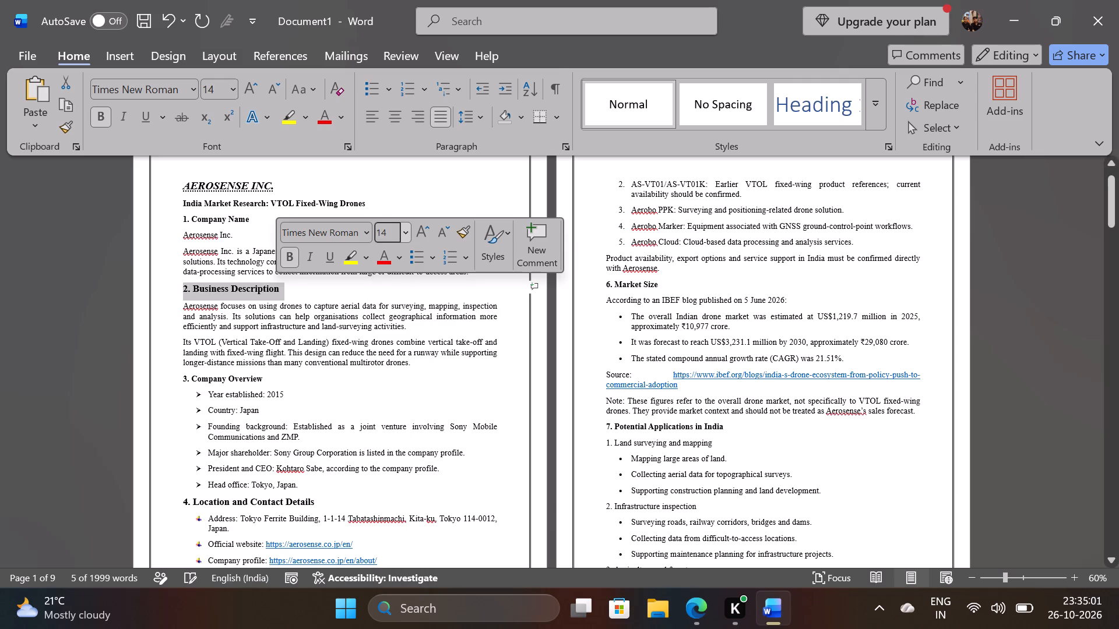
left_click_drag(249, 220, 180, 226)
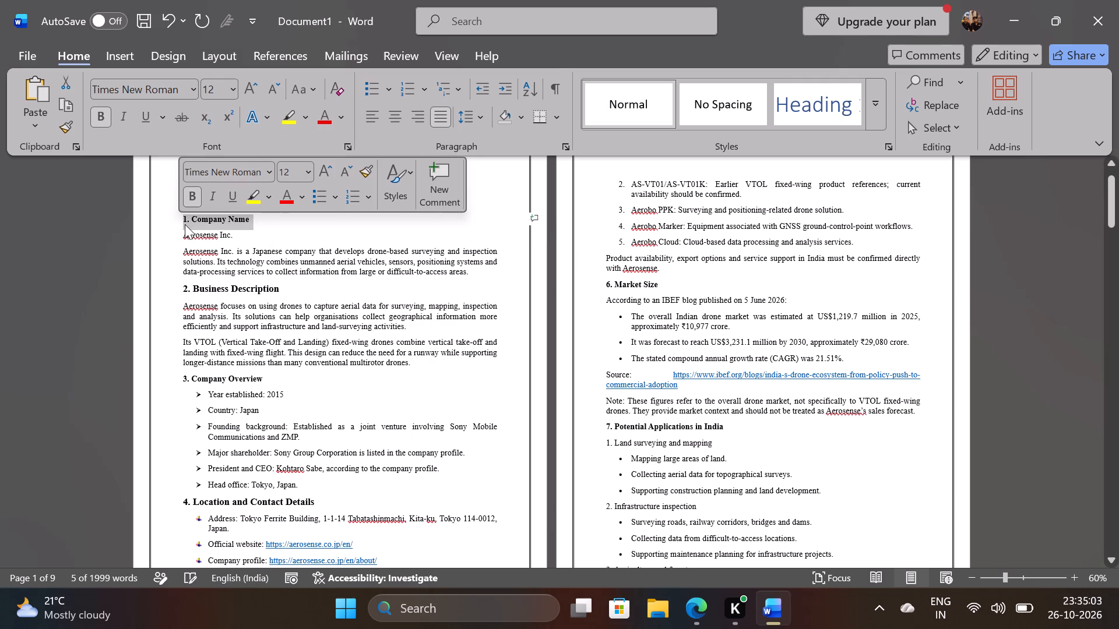
left_click(308, 170)
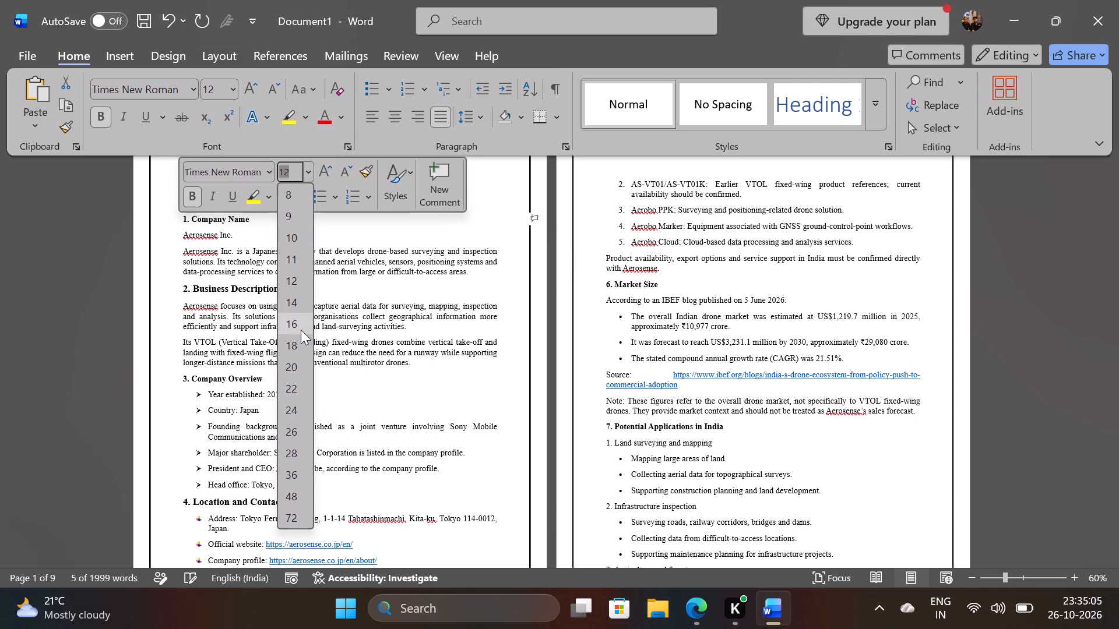
left_click(297, 299)
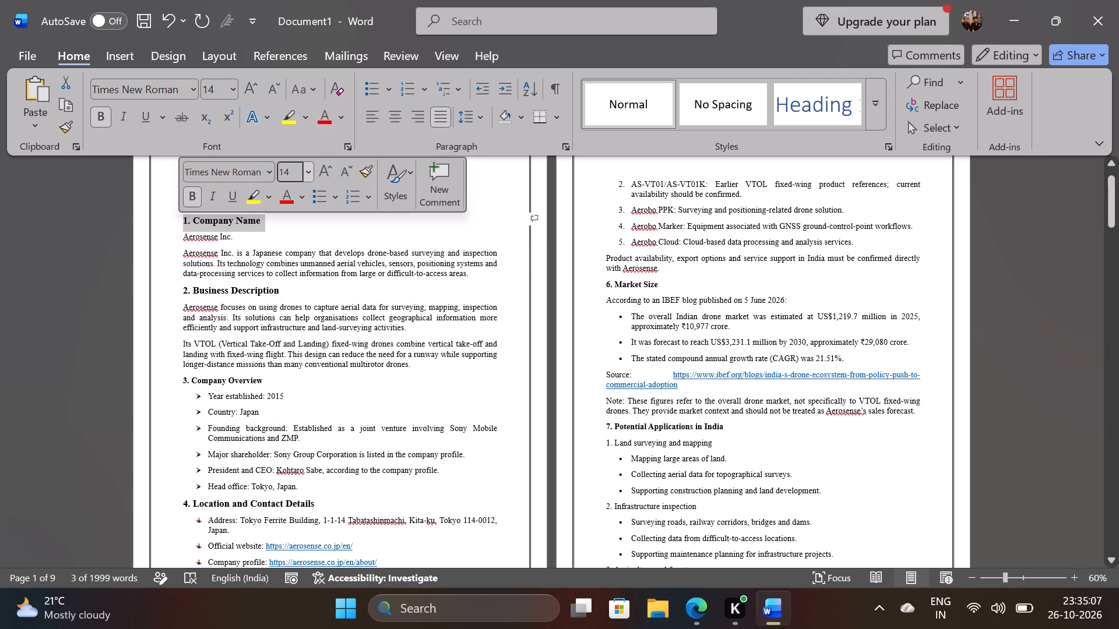
left_click(153, 293)
left_click_drag(178, 377, 269, 376)
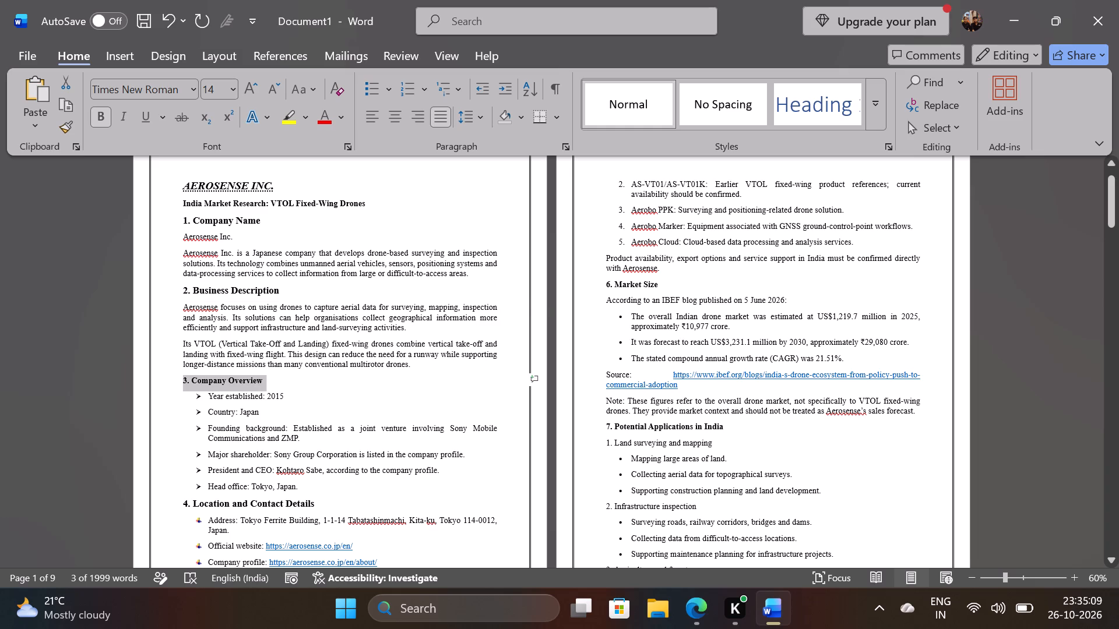
left_click_drag(269, 376, 270, 376)
left_click(399, 326)
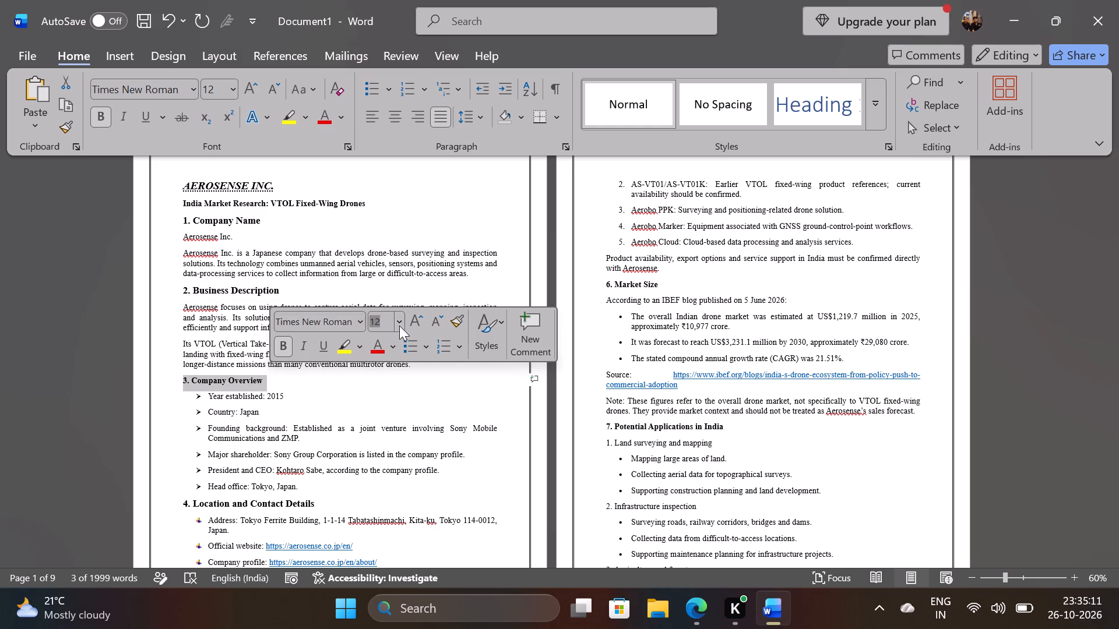
left_click(388, 129)
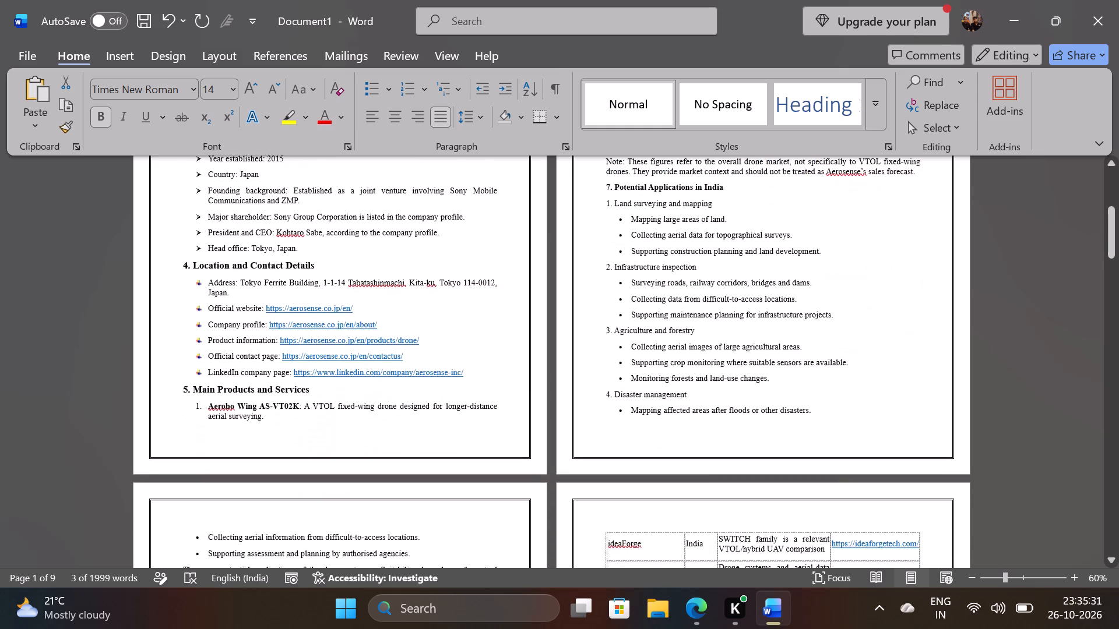
Make the label "AS-VT01/AS-VT01K:" bold in the second item of the products list.
scroll(533, 356, "up", 1)
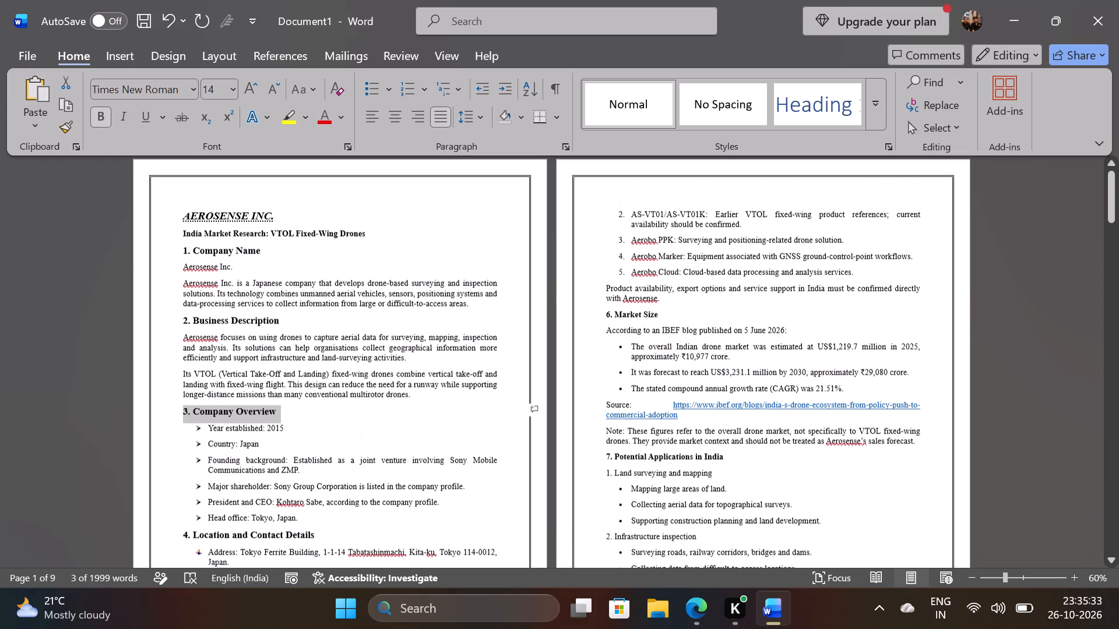
left_click_drag(629, 220, 629, 220)
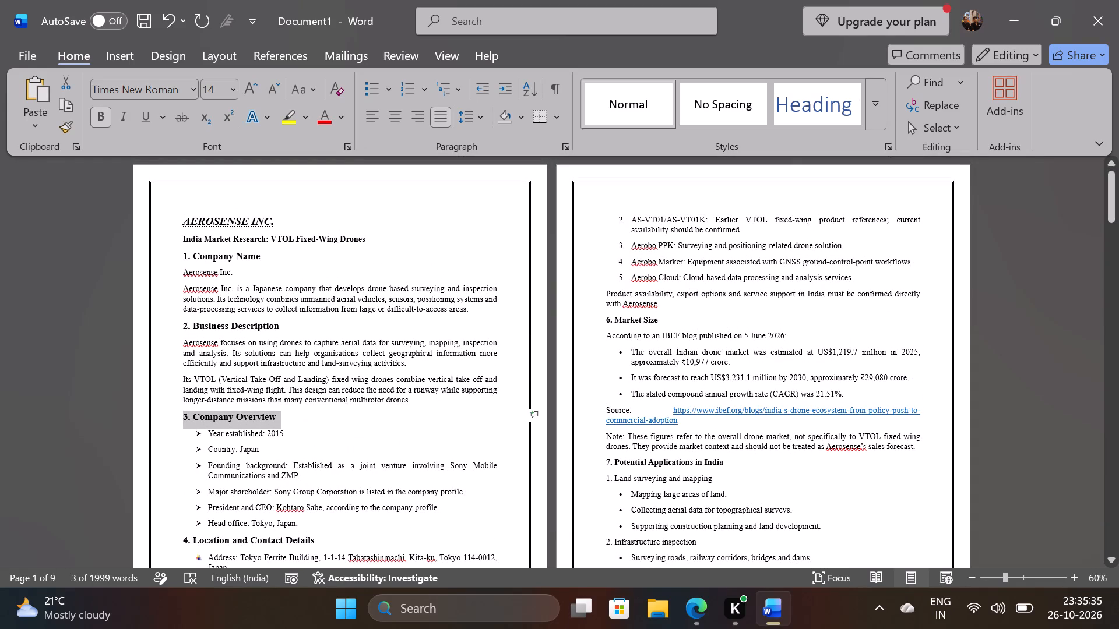
left_click_drag(629, 220, 710, 214)
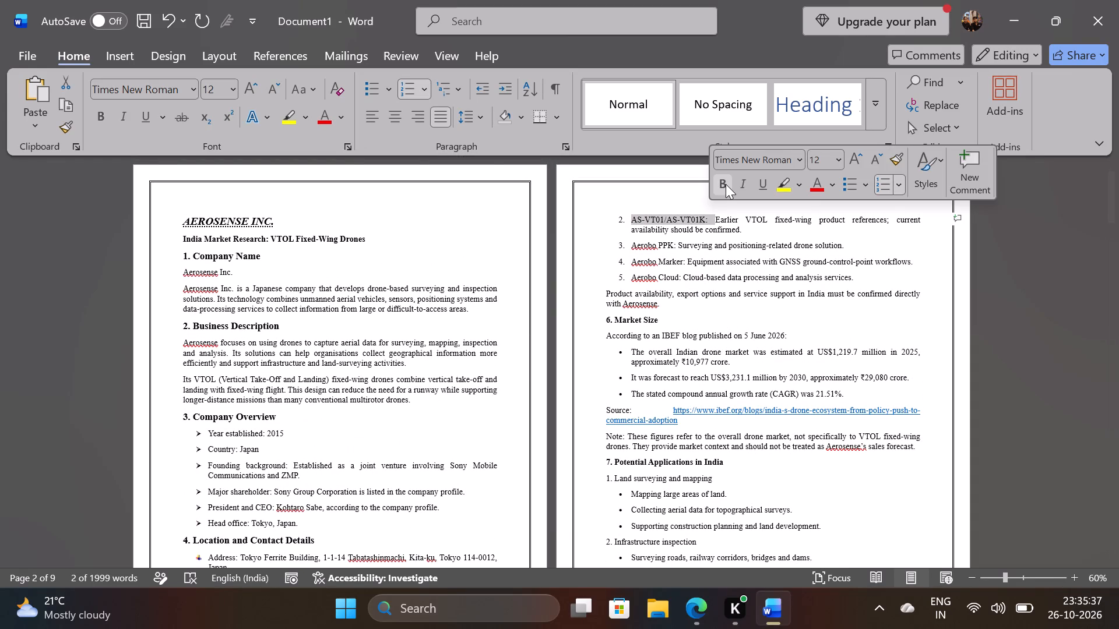
left_click(726, 184)
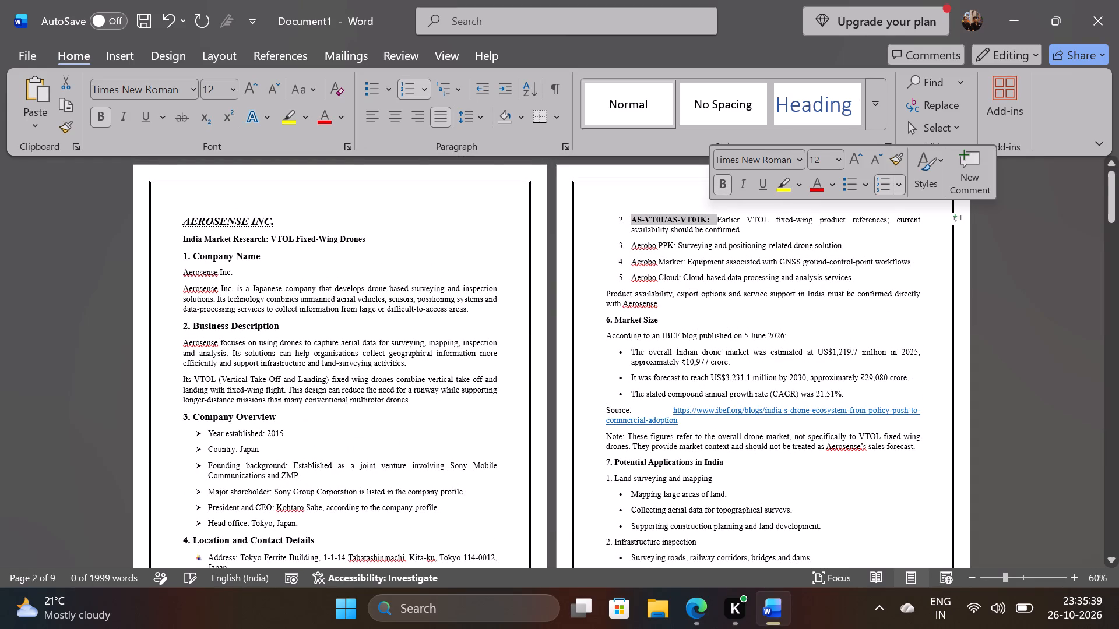
Make the colon after "Aerobo Wing AS-VT02K" bold to match its product name.
scroll(503, 443, "down", 2)
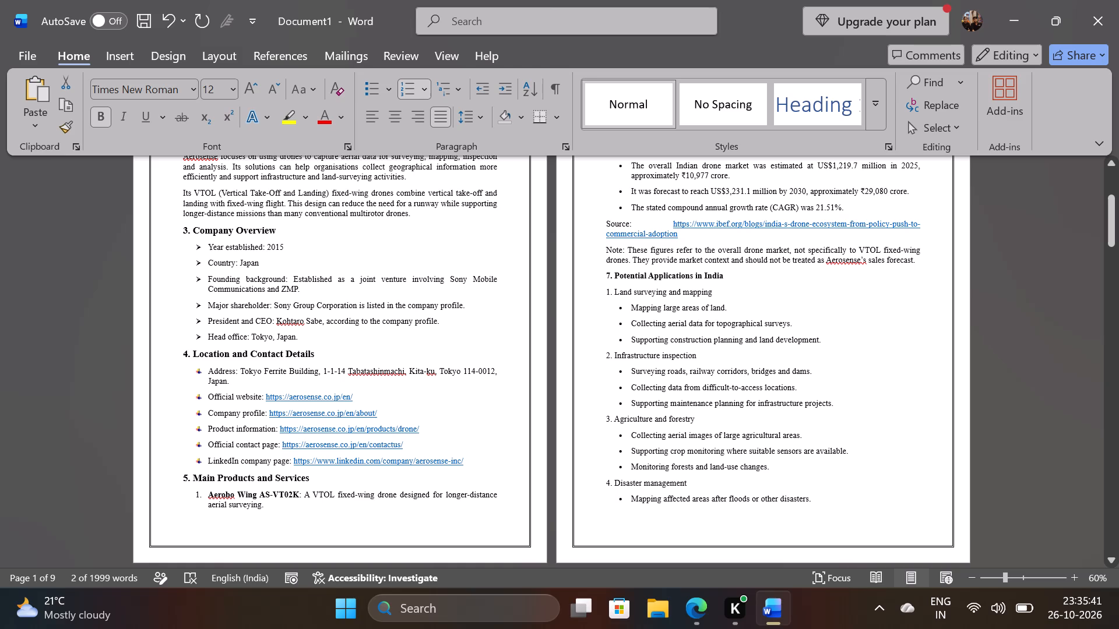
left_click_drag(300, 494, 293, 496)
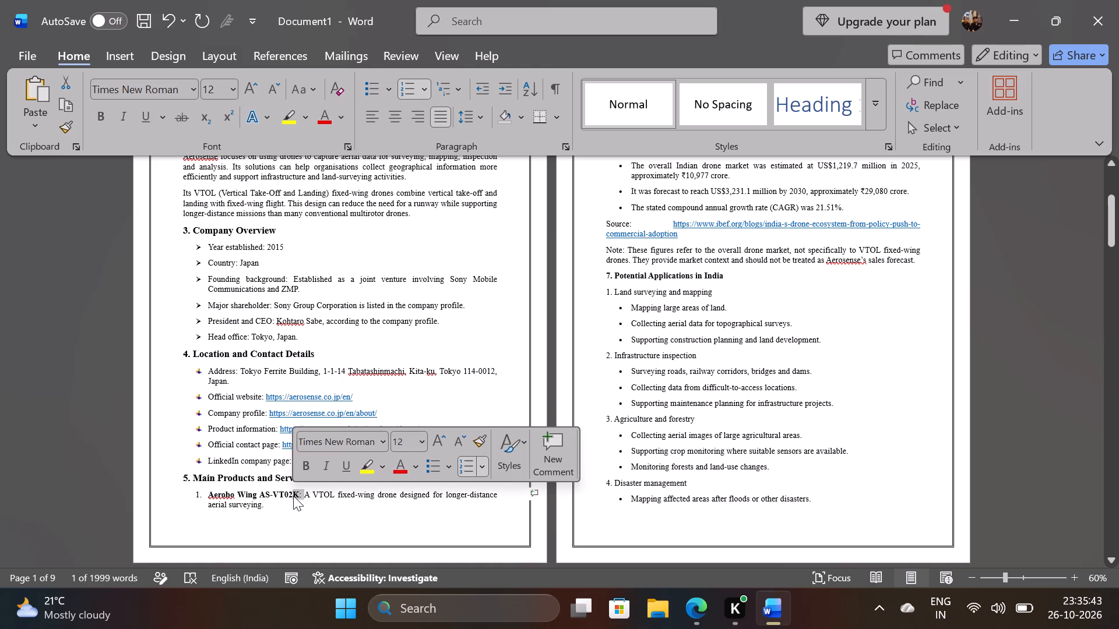
left_click(305, 466)
left_click(305, 466)
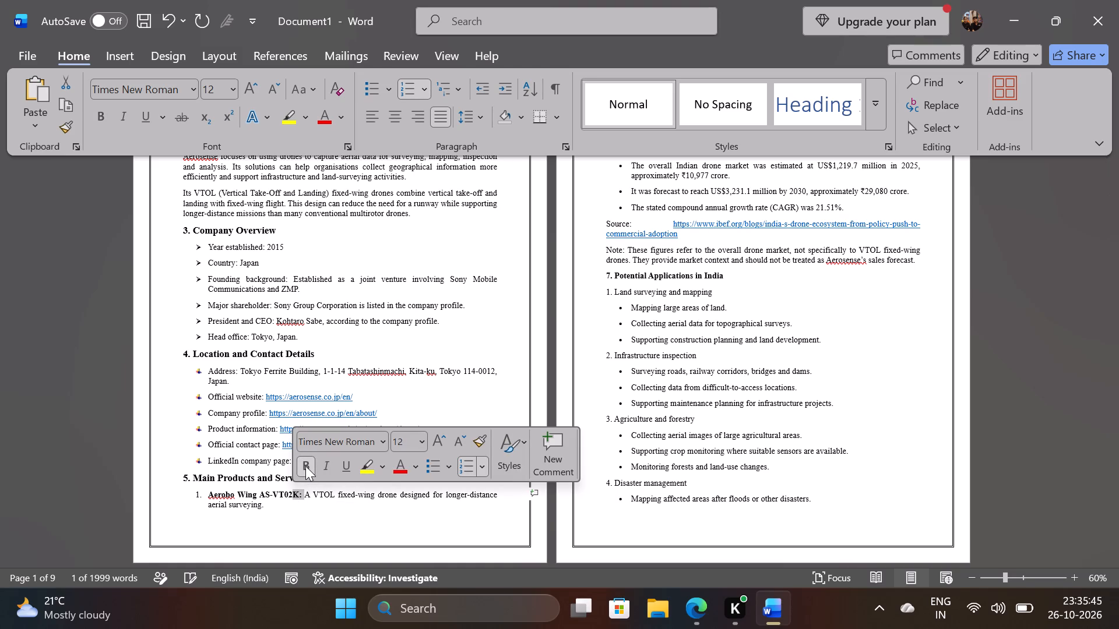
left_click(342, 520)
Make the labels "Aerobo Cloud:", "Aerobo Marker:" and "Aerobo PPK:" bold in the products list.
scroll(669, 342, "up", 1)
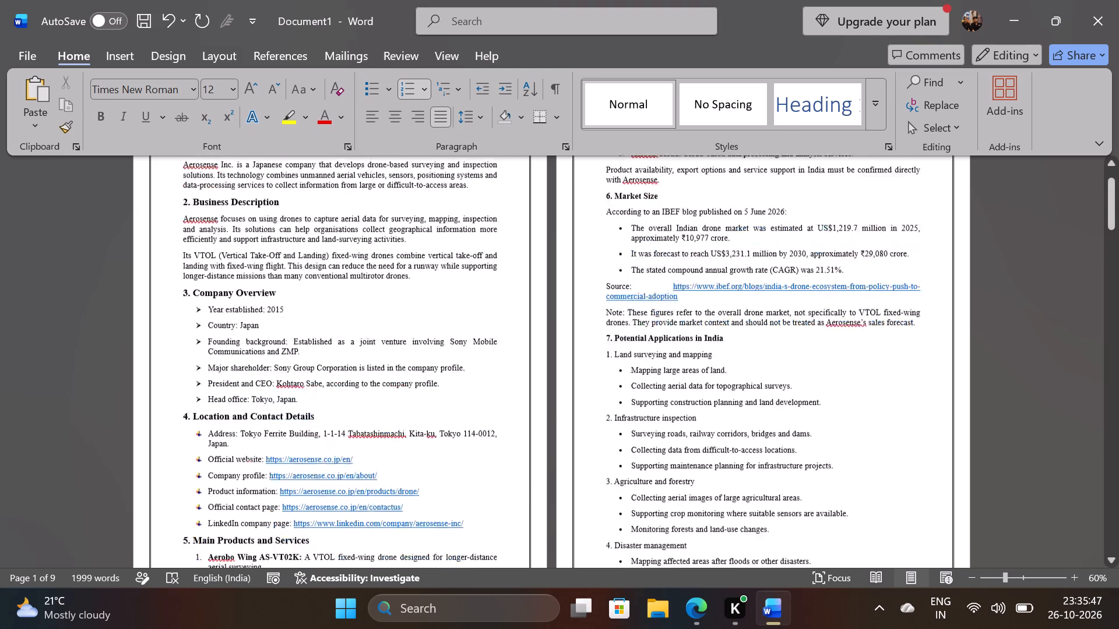
scroll(669, 342, "up", 1)
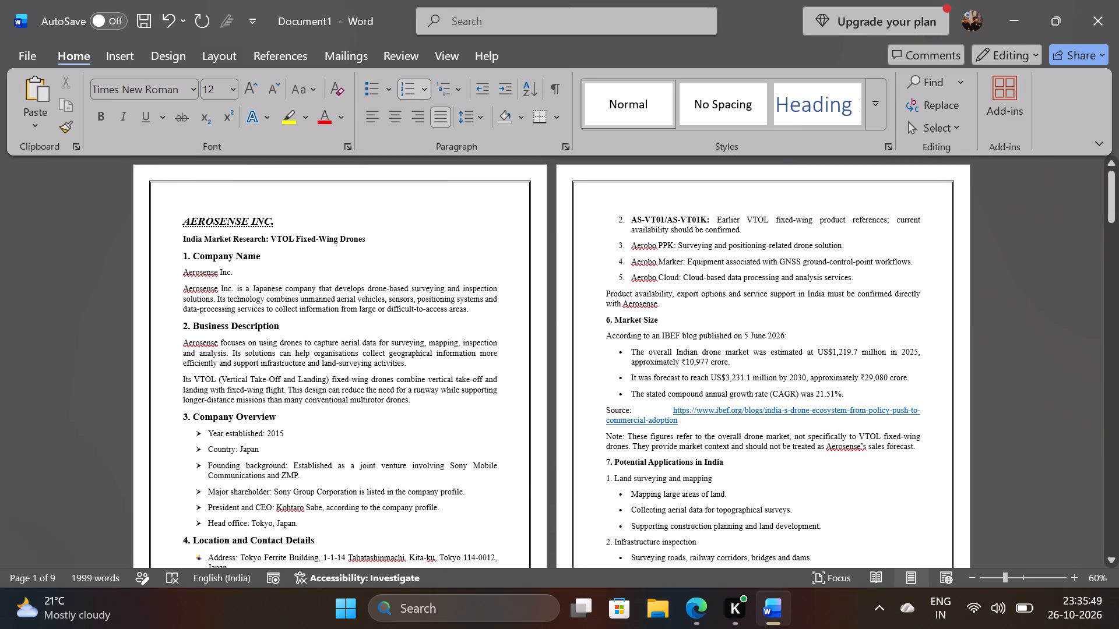
left_click_drag(680, 277, 637, 285)
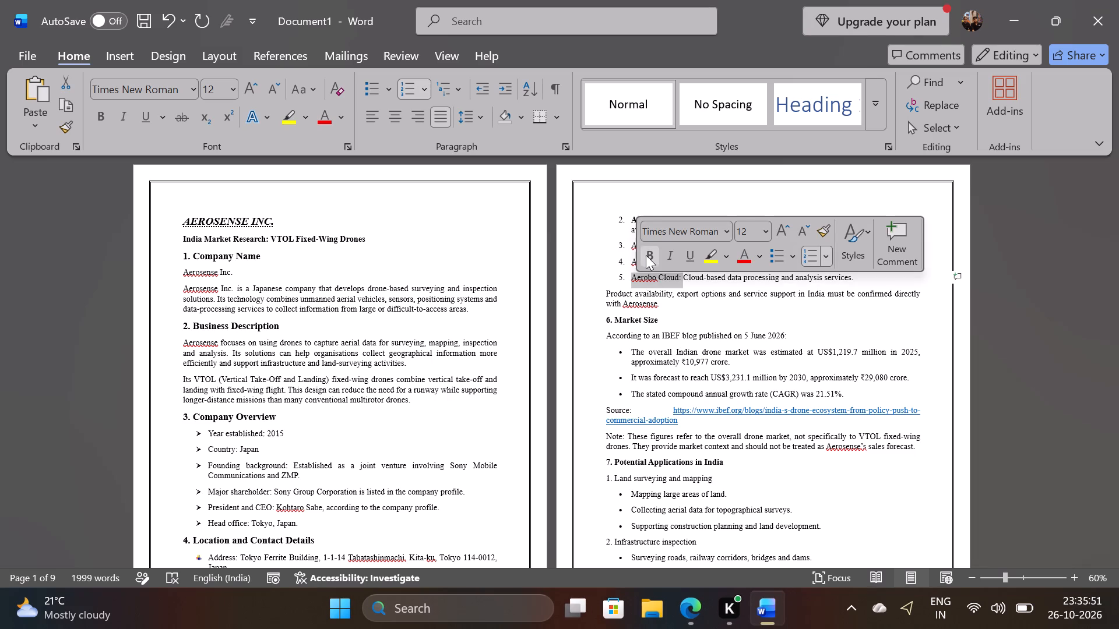
left_click(646, 255)
left_click_drag(629, 263, 682, 262)
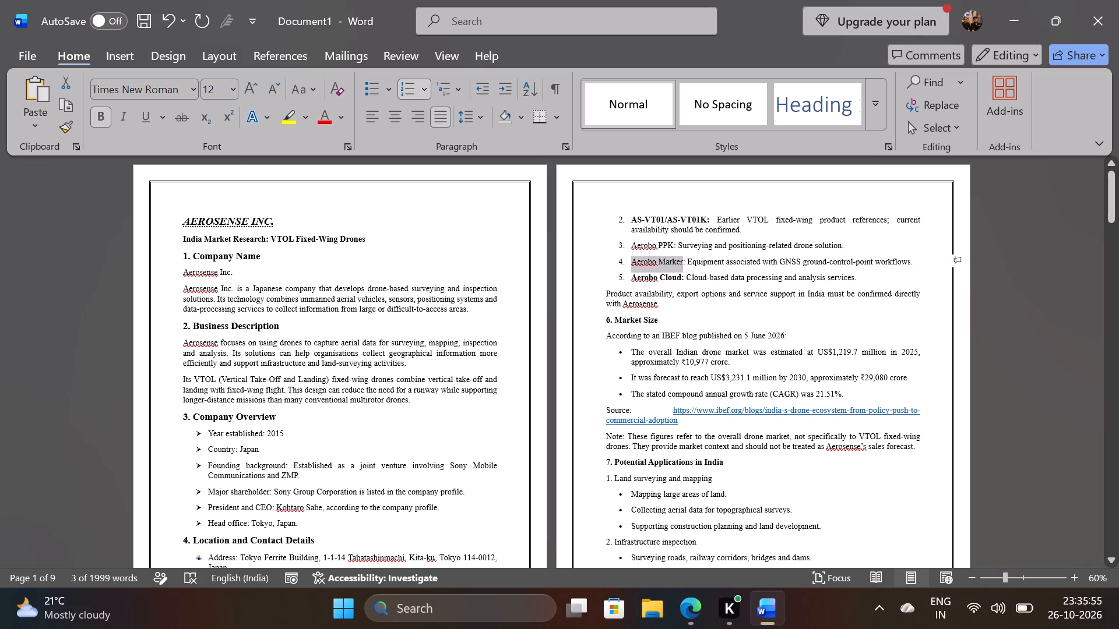
left_click_drag(682, 262, 684, 262)
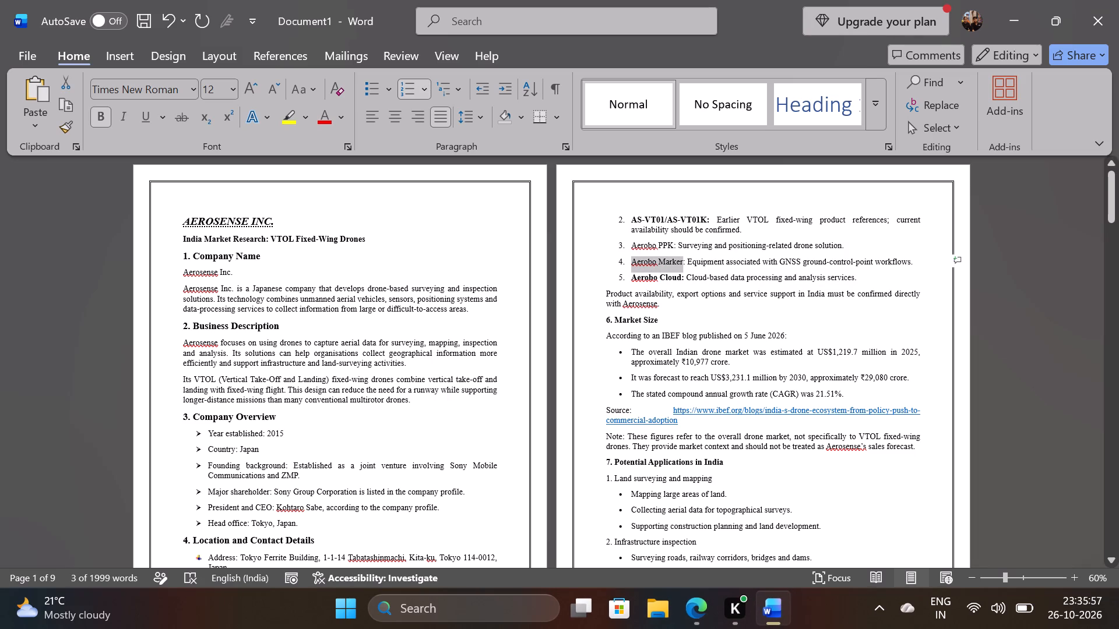
left_click_drag(684, 262, 685, 262)
left_click(700, 231)
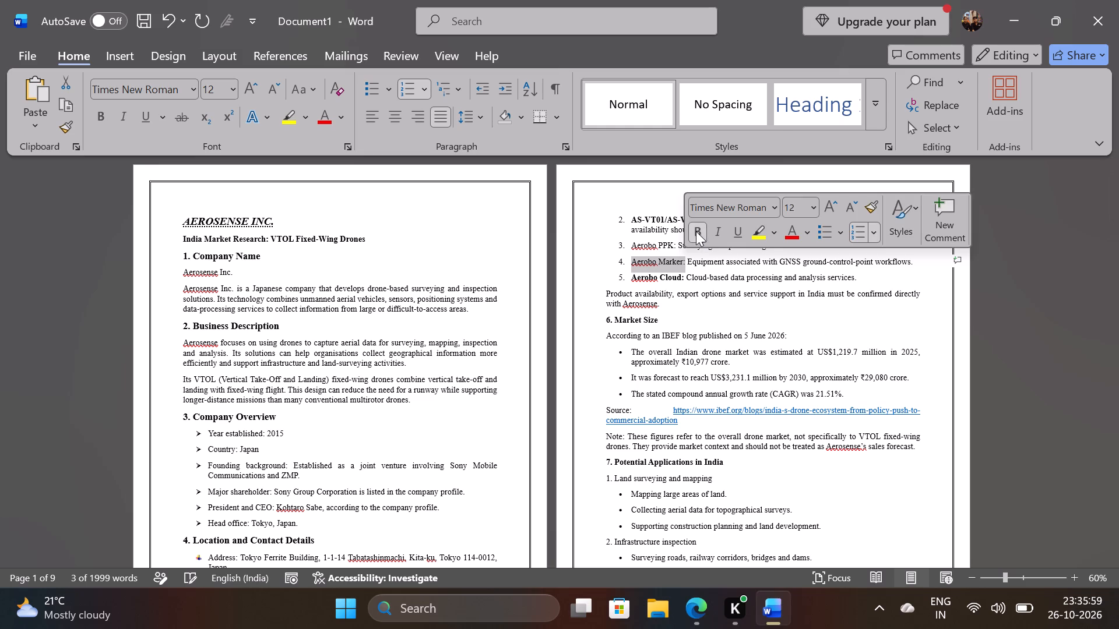
left_click_drag(675, 243, 656, 246)
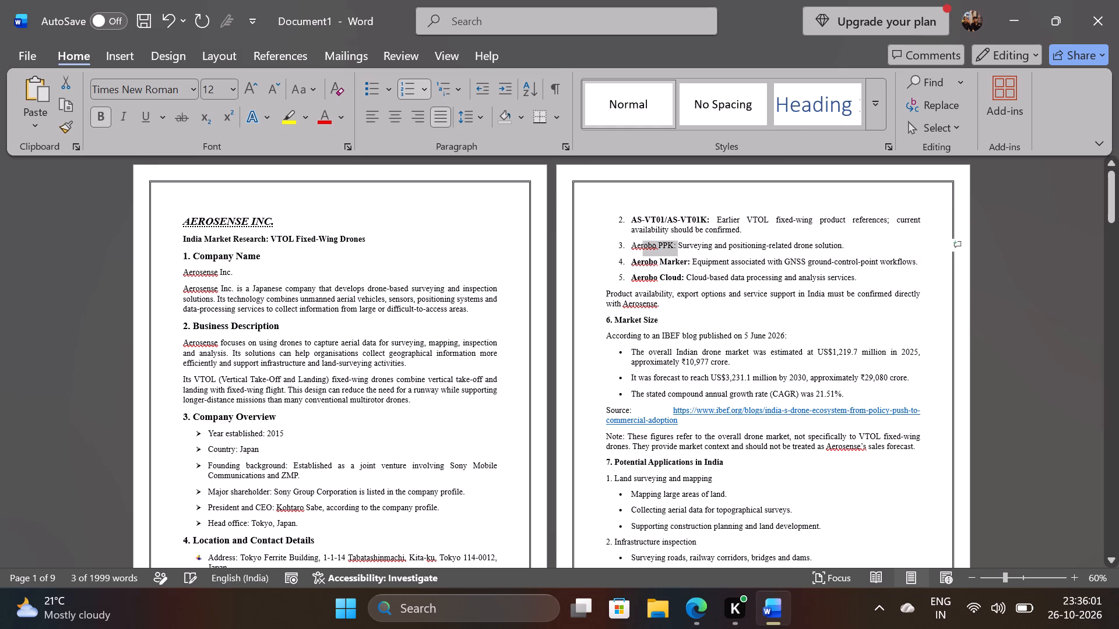
left_click_drag(656, 246, 632, 249)
left_click(643, 225)
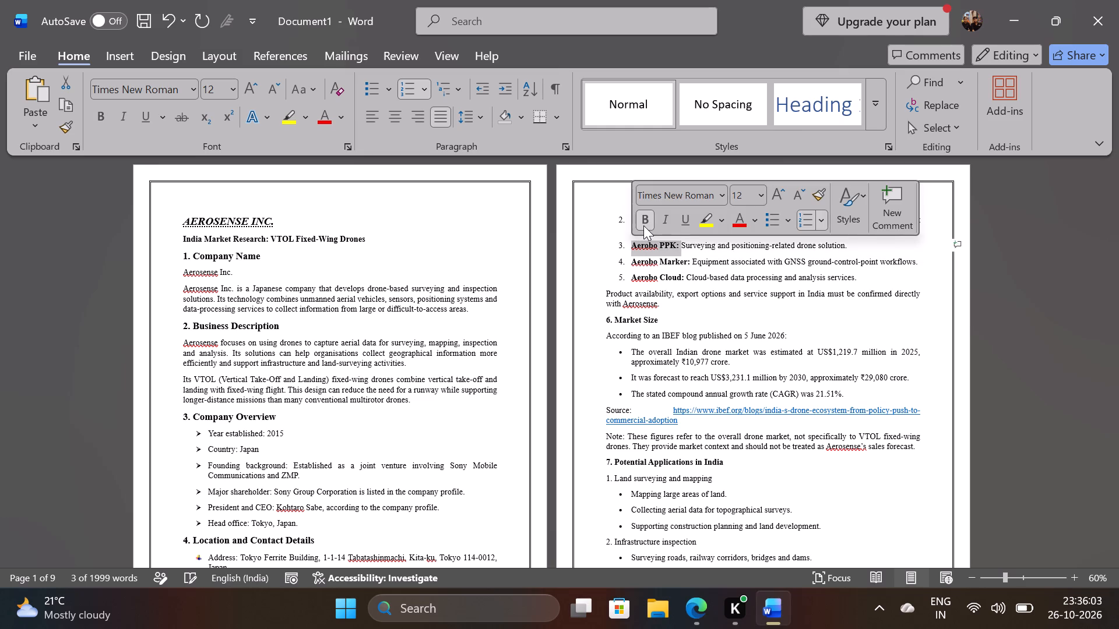
left_click(600, 267)
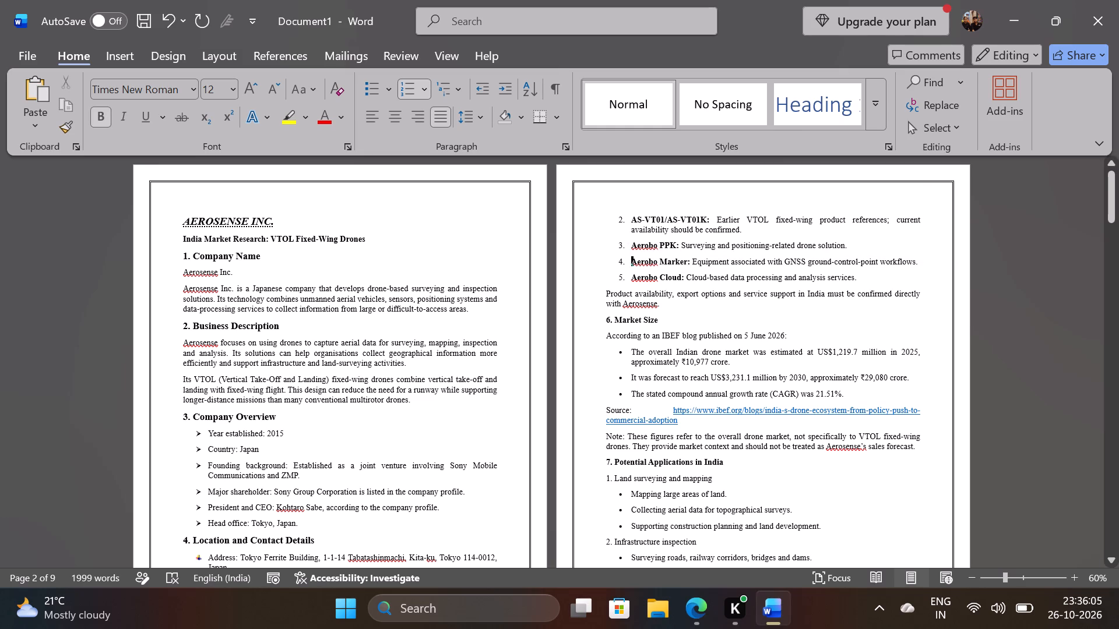
Set the heading "6. Market Size" to font size 14.
left_click_drag(661, 320, 594, 324)
left_click(721, 271)
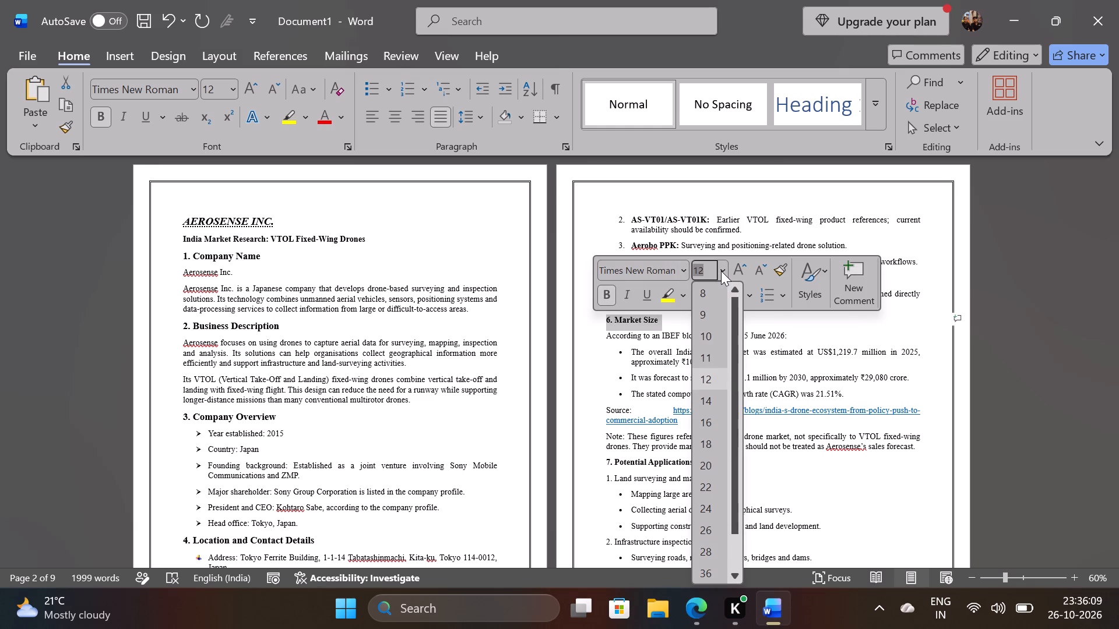
left_click(708, 400)
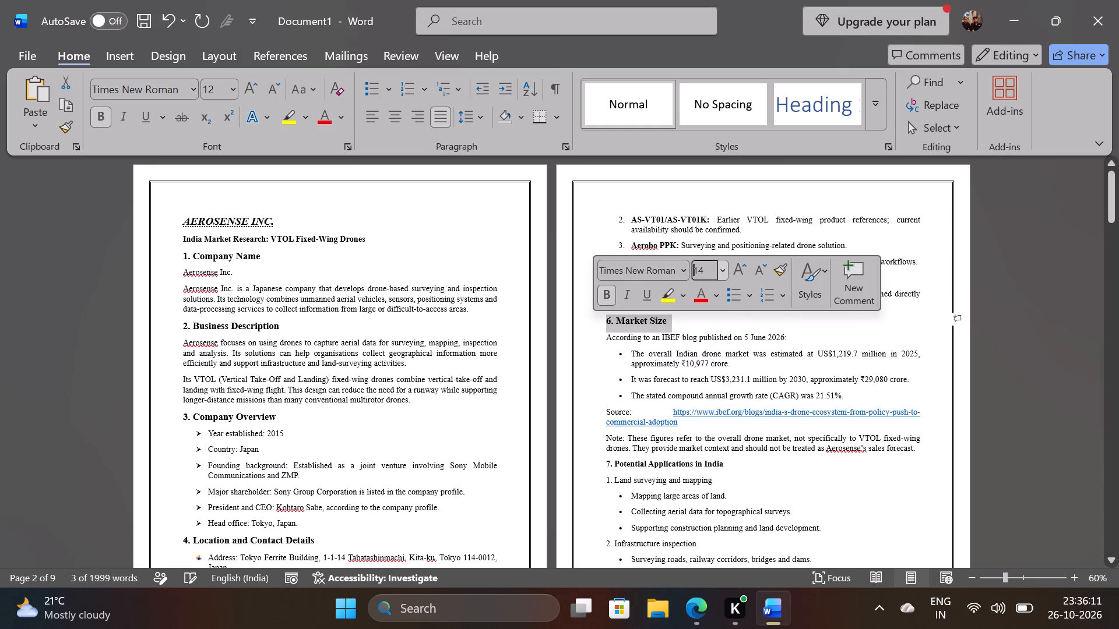
Remove the gap between "Source:" and the IBEF link in the Market Size section.
left_click(670, 413)
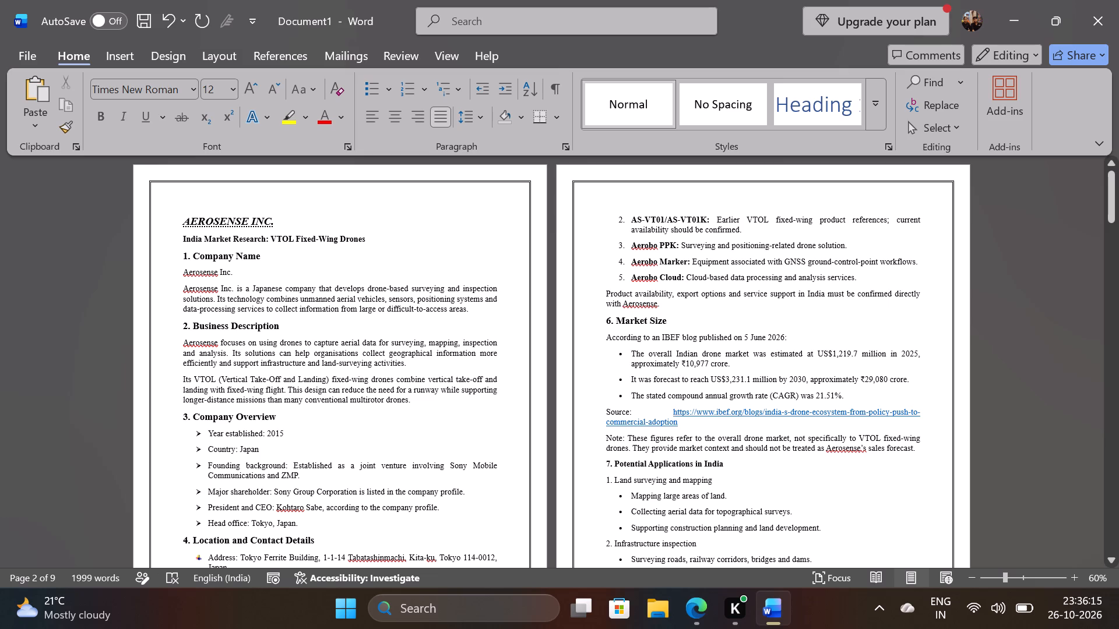
key("BackSpace")
key("space")
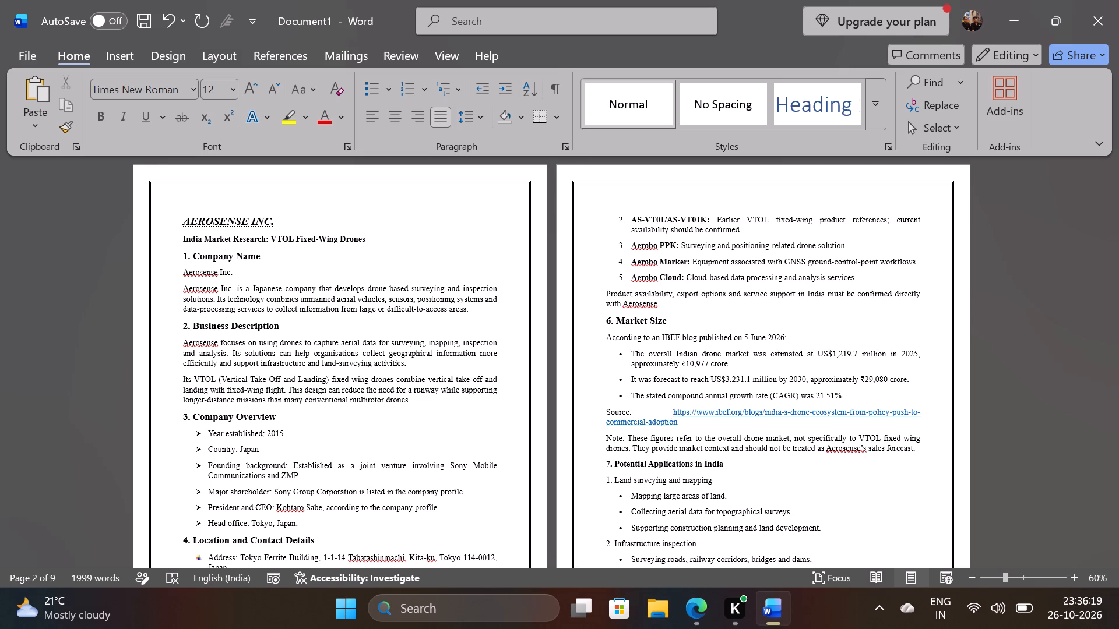
key("BackSpace")
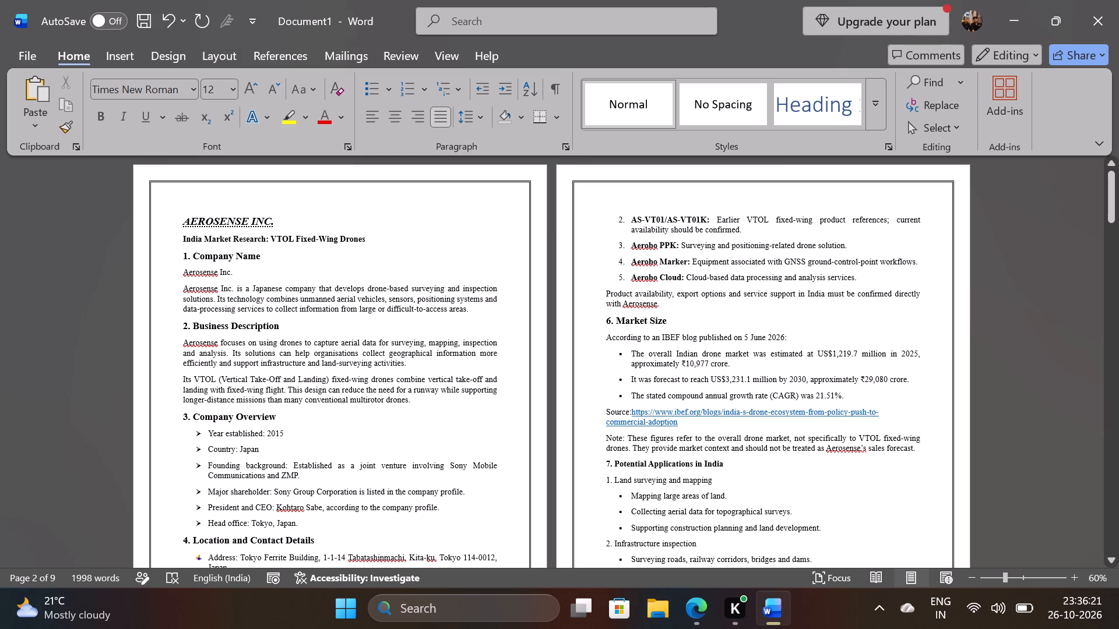
Make the label "Source:" bold before the IBEF link.
left_click_drag(631, 411, 606, 415)
left_click_drag(606, 415, 605, 415)
left_click(618, 384)
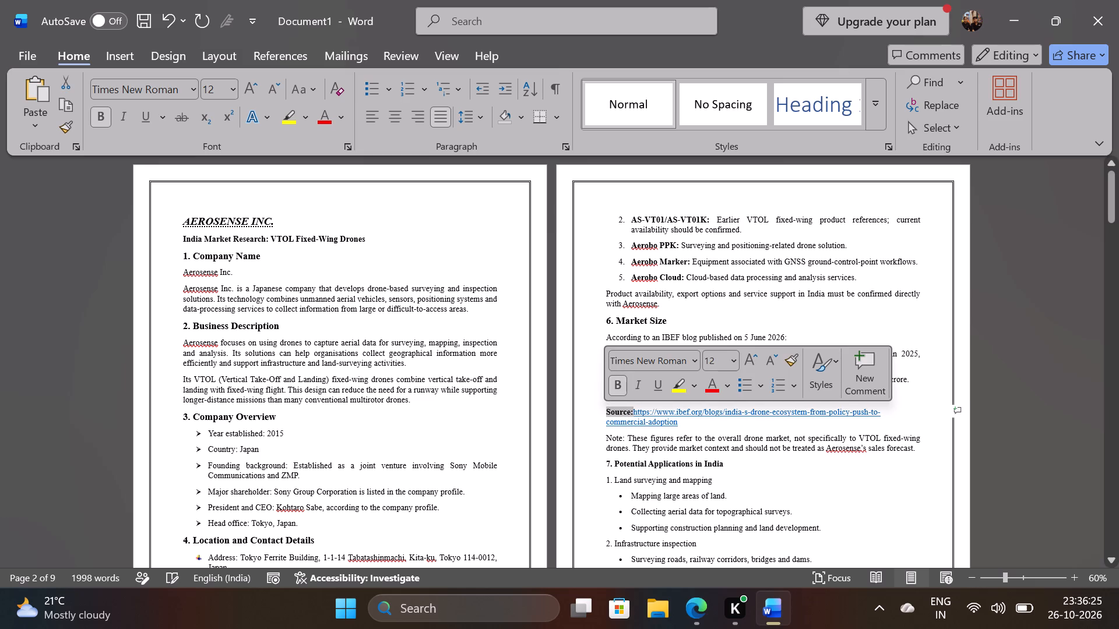
left_click(590, 458)
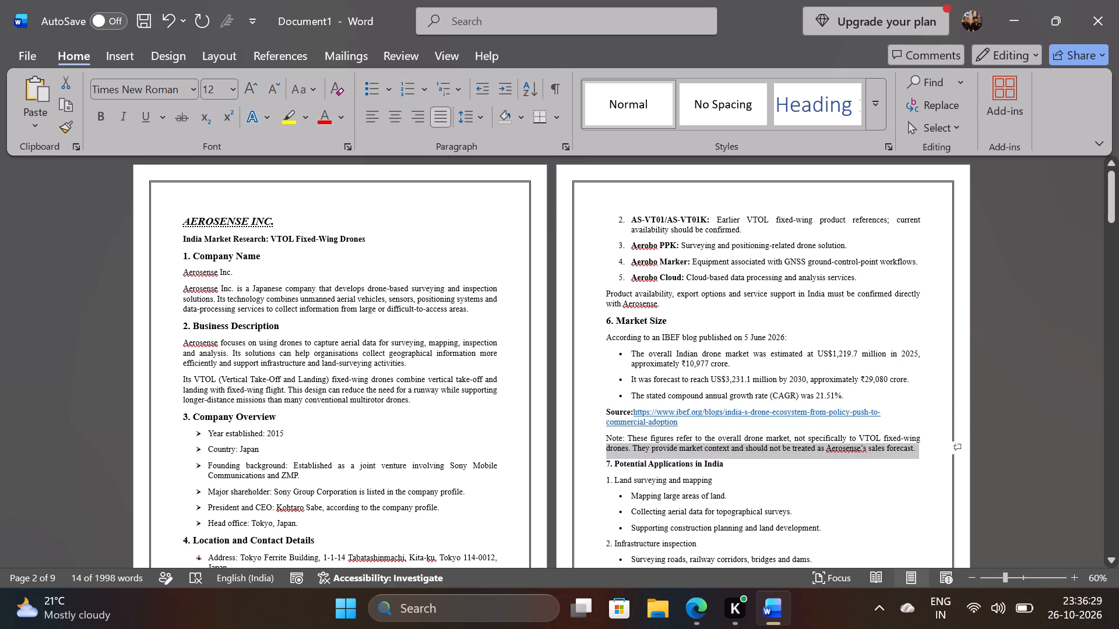
Delete the "Note: These figures refer to the overall drone market" paragraph at the end of the Market Size section.
left_click_drag(604, 437, 928, 453)
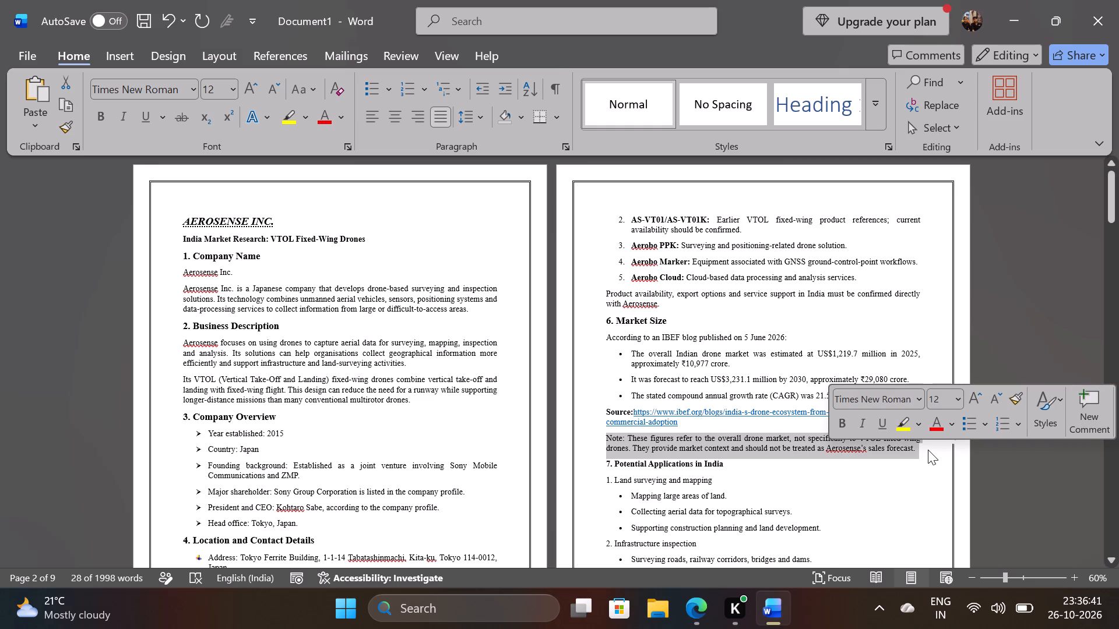
key("BackSpace")
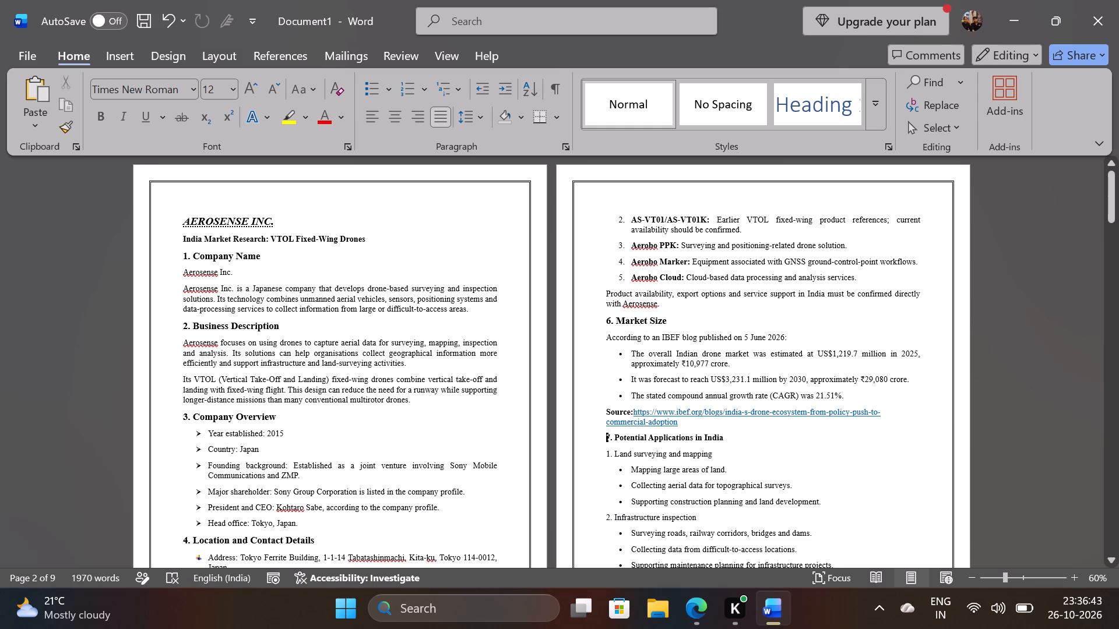
Set the heading "7. Potential Applications in India" to font size 14, keeping it bold.
left_click_drag(731, 440, 587, 447)
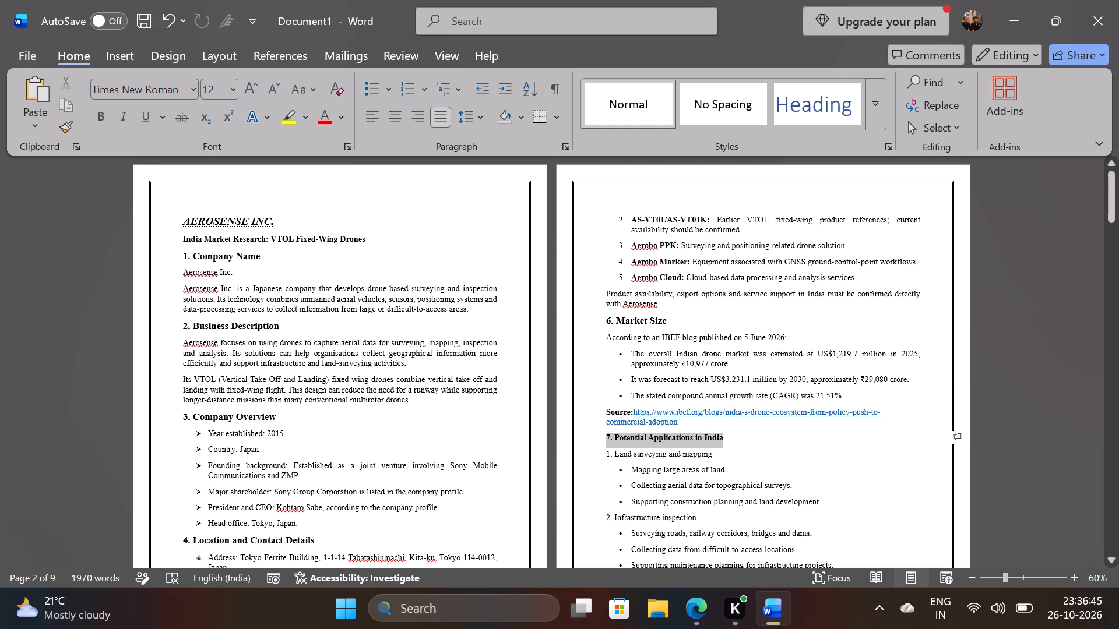
left_click_drag(587, 447, 589, 448)
left_click(601, 419)
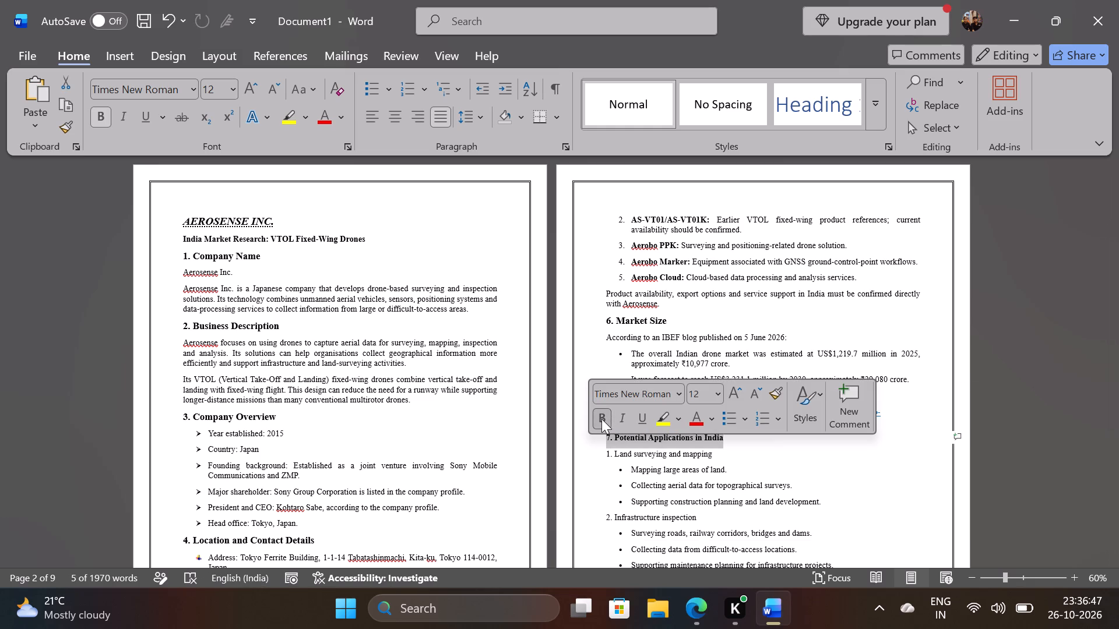
left_click(601, 419)
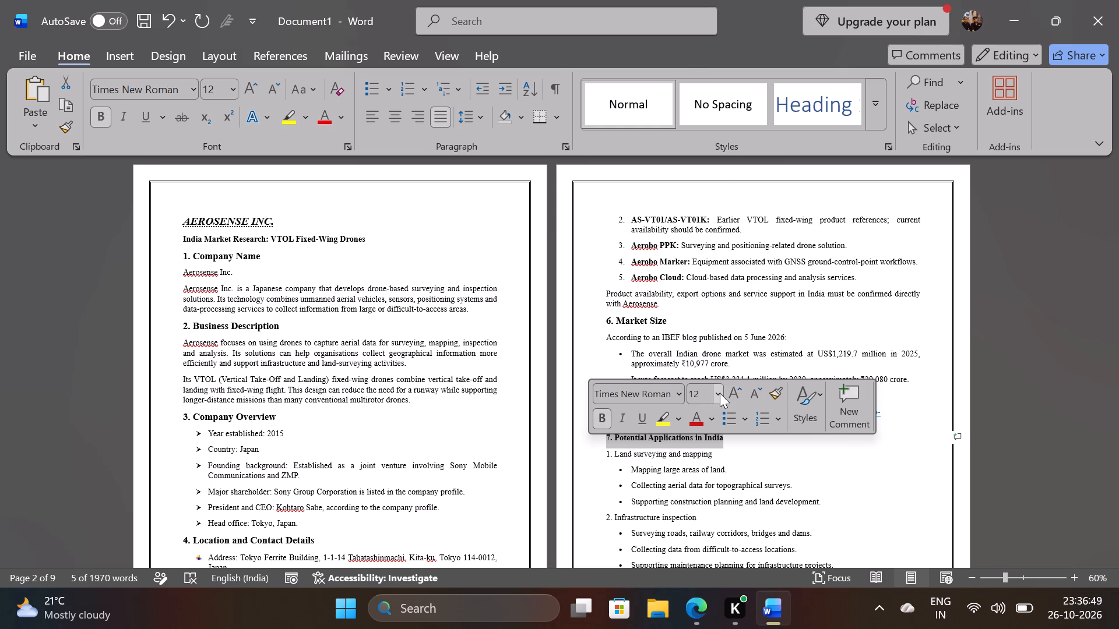
left_click(720, 393)
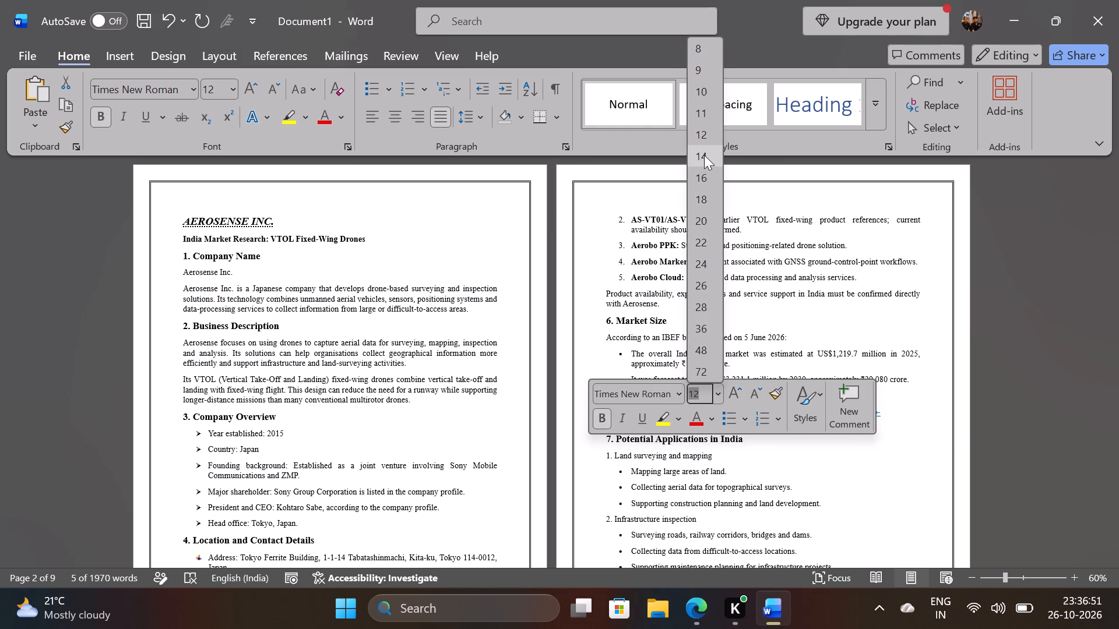
left_click(704, 155)
left_click(825, 458)
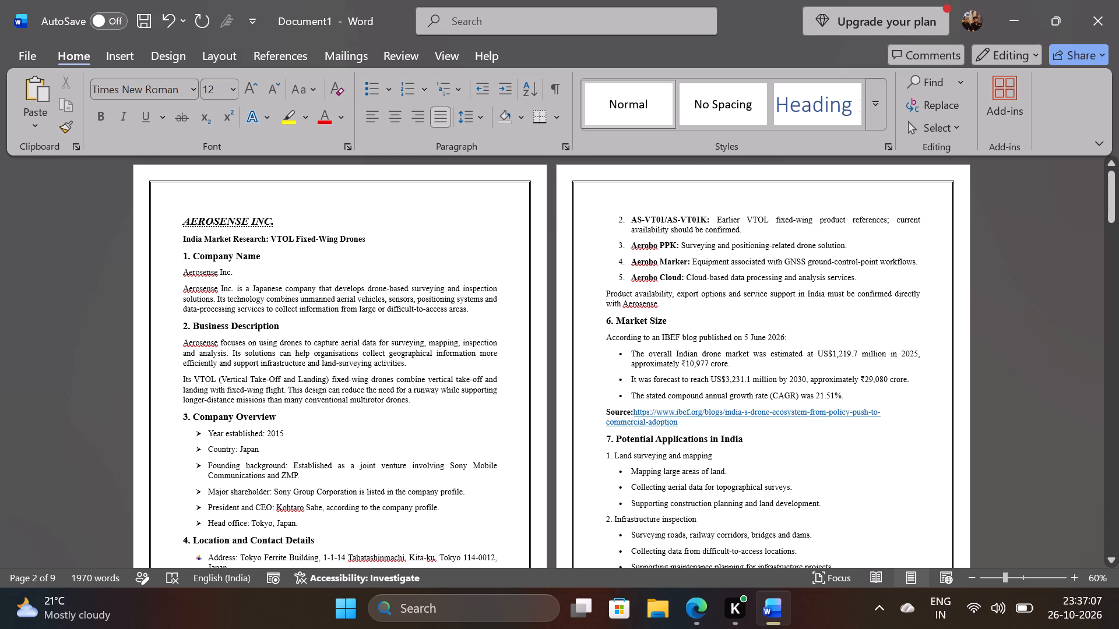
Delete the "Product availability, export options and service support in India" paragraph below the products list.
left_click_drag(660, 303, 586, 288)
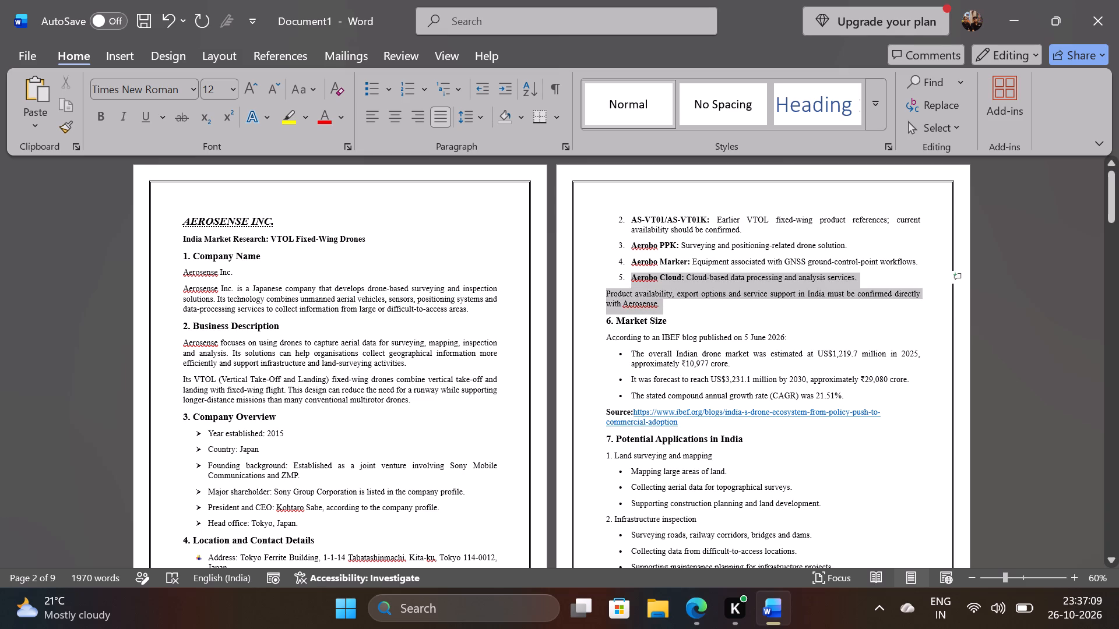
left_click_drag(586, 288, 588, 296)
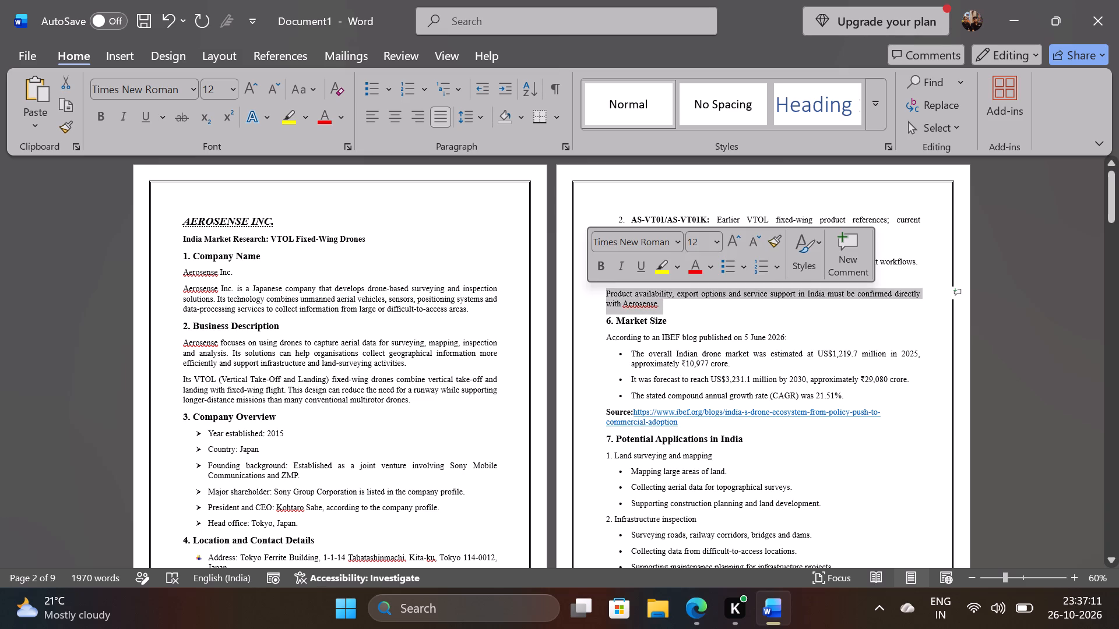
key("BackSpace")
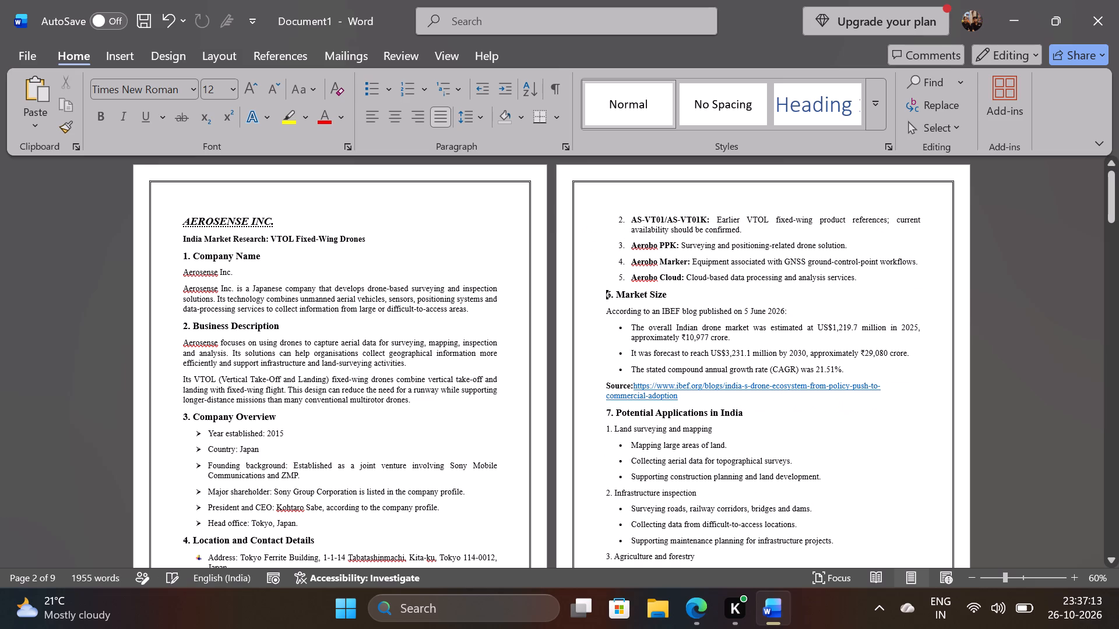
Delete the "These are potential applications of the drone category" paragraph at the end of section 7.
scroll(682, 455, "down", 1)
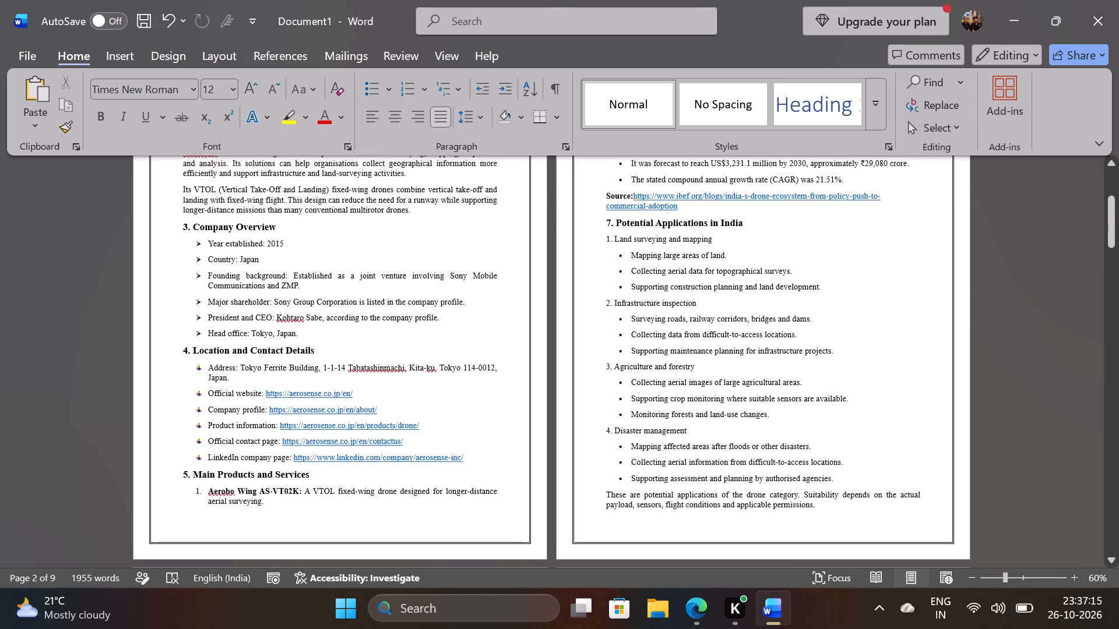
scroll(682, 455, "down", 1)
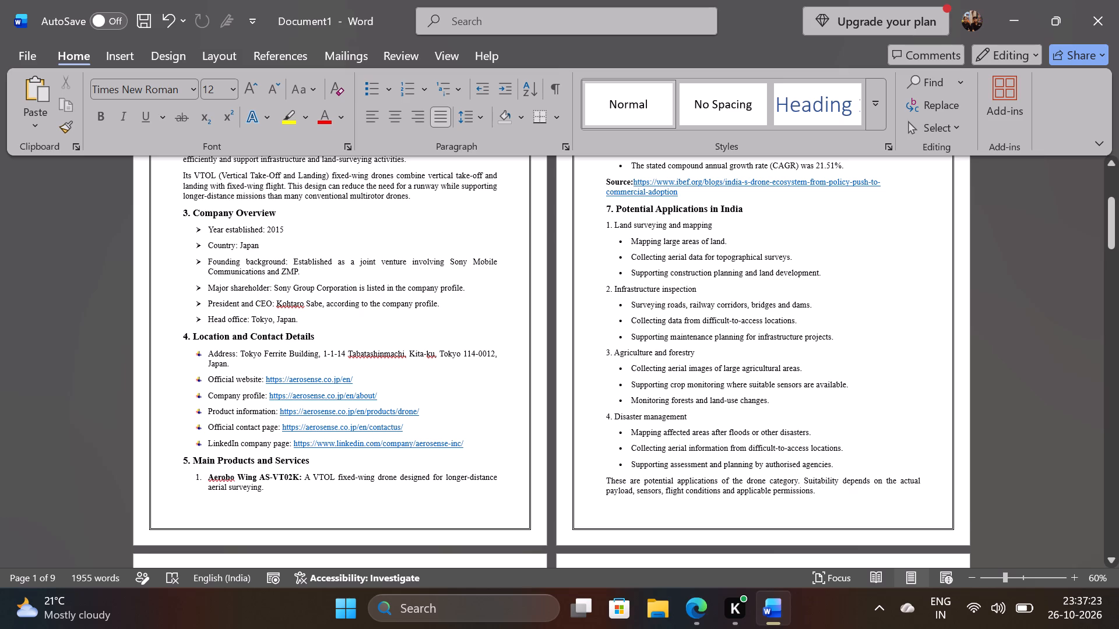
left_click_drag(817, 494, 577, 476)
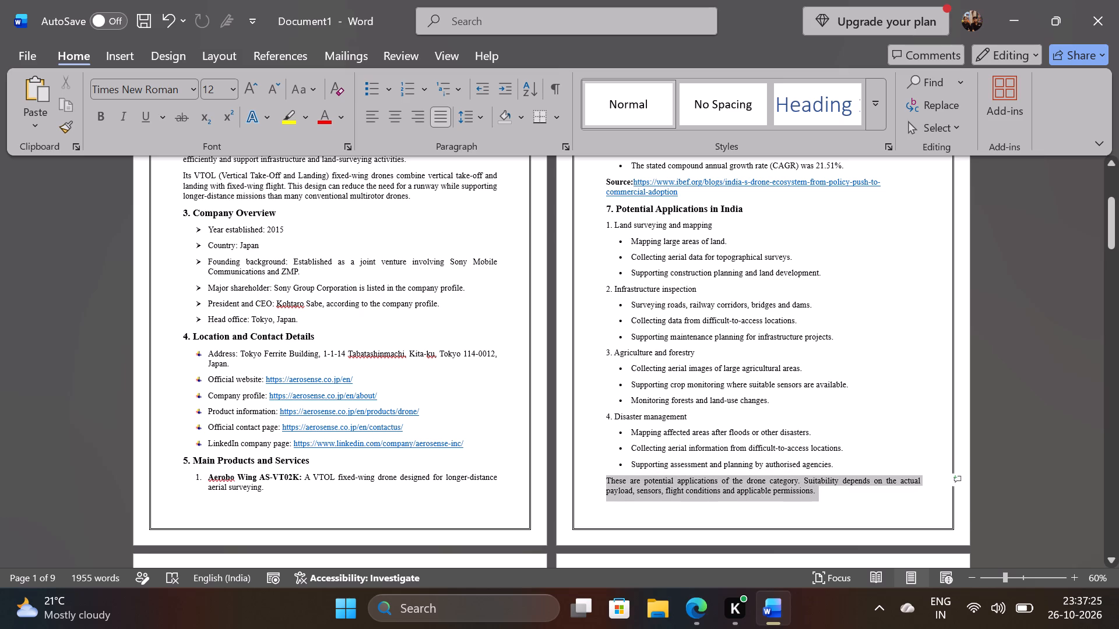
left_click_drag(577, 476, 578, 482)
key("BackSpace")
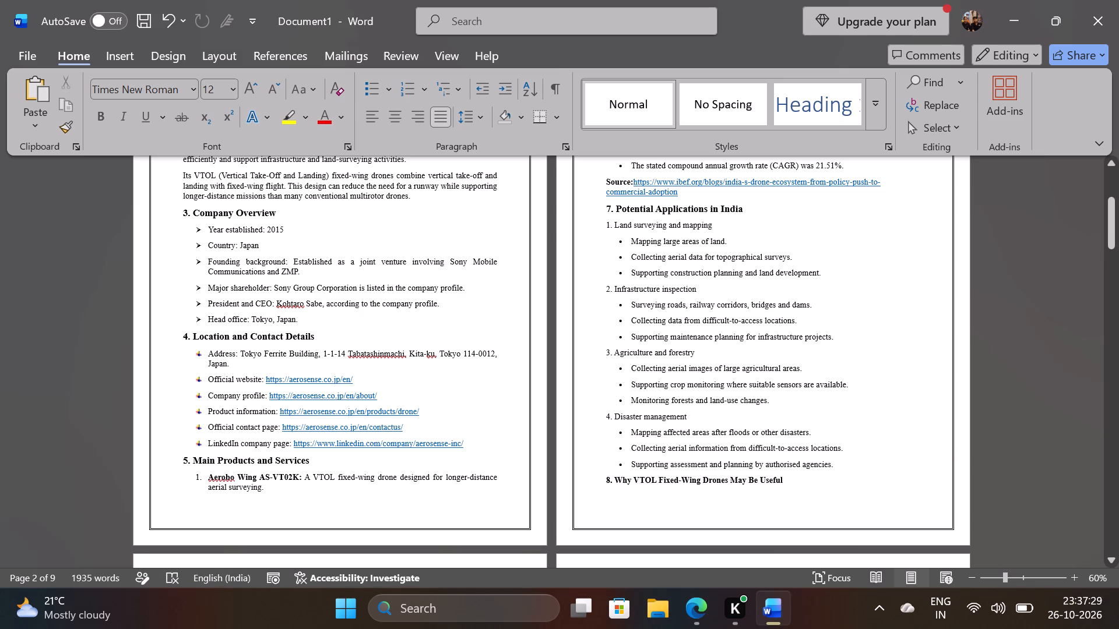
Set the heading "8. Why VTOL Fixed-Wing Drones May Be Useful" to font size 14.
left_click_drag(784, 479, 778, 479)
left_click_drag(778, 479, 596, 482)
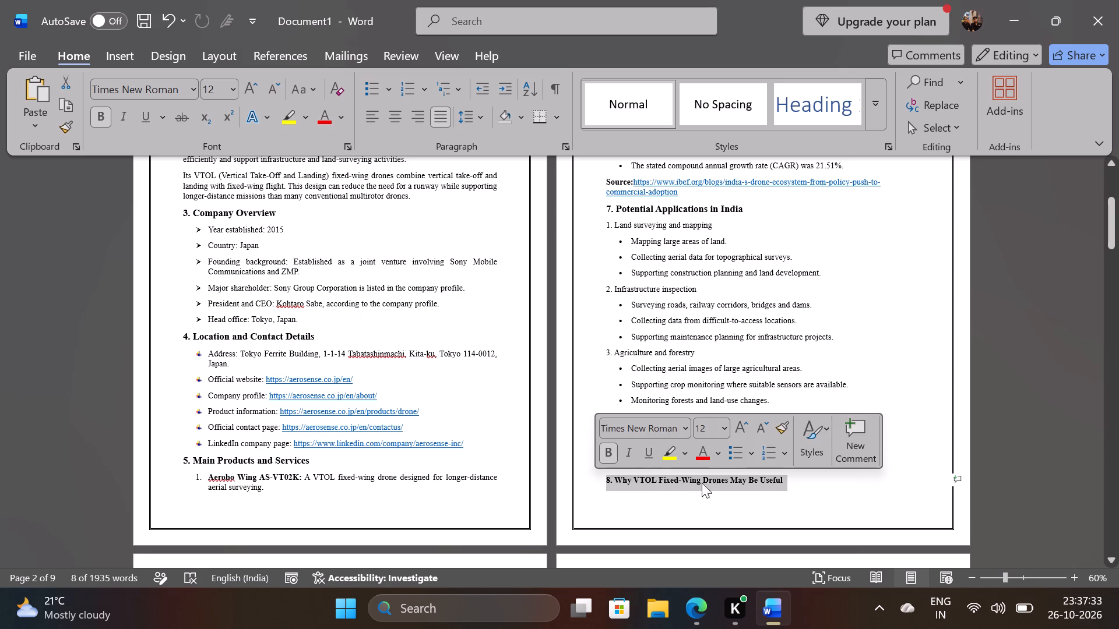
left_click(724, 433)
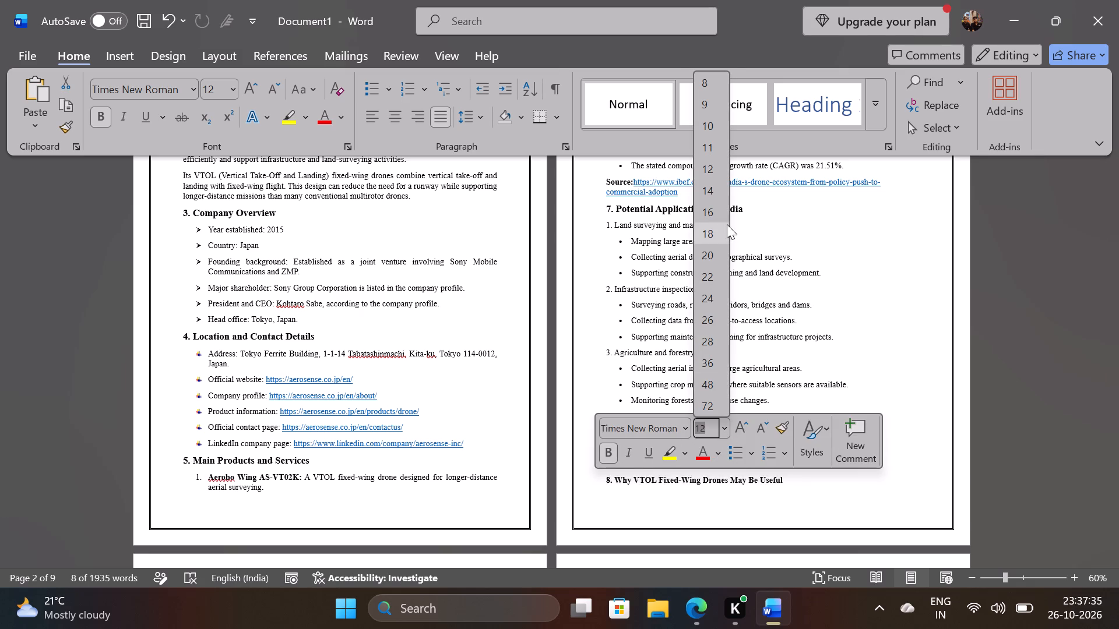
left_click(708, 188)
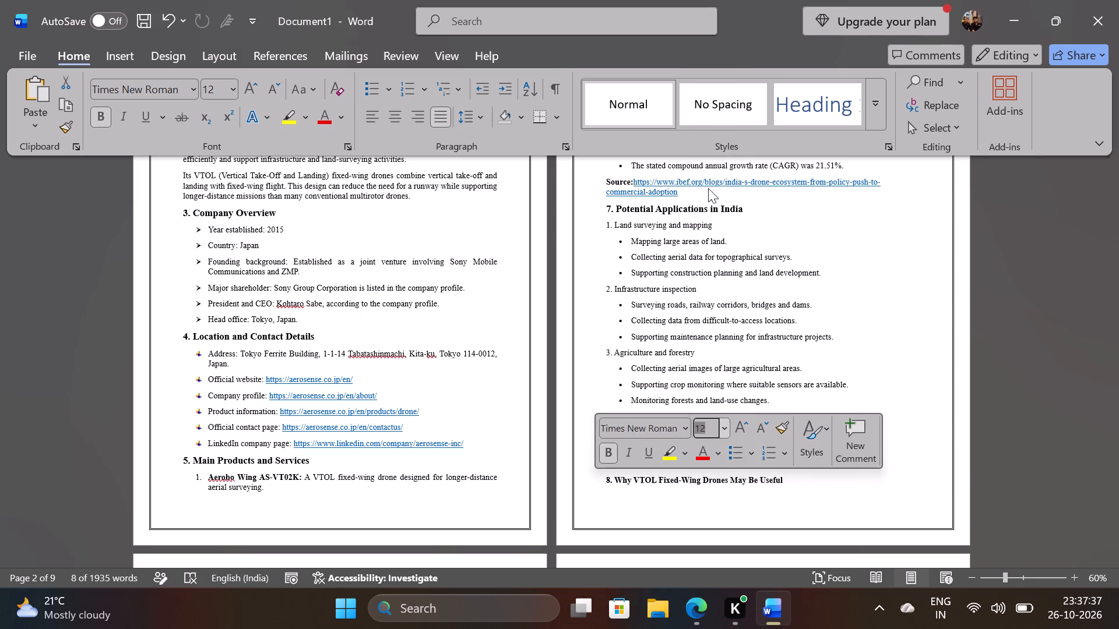
left_click(583, 507)
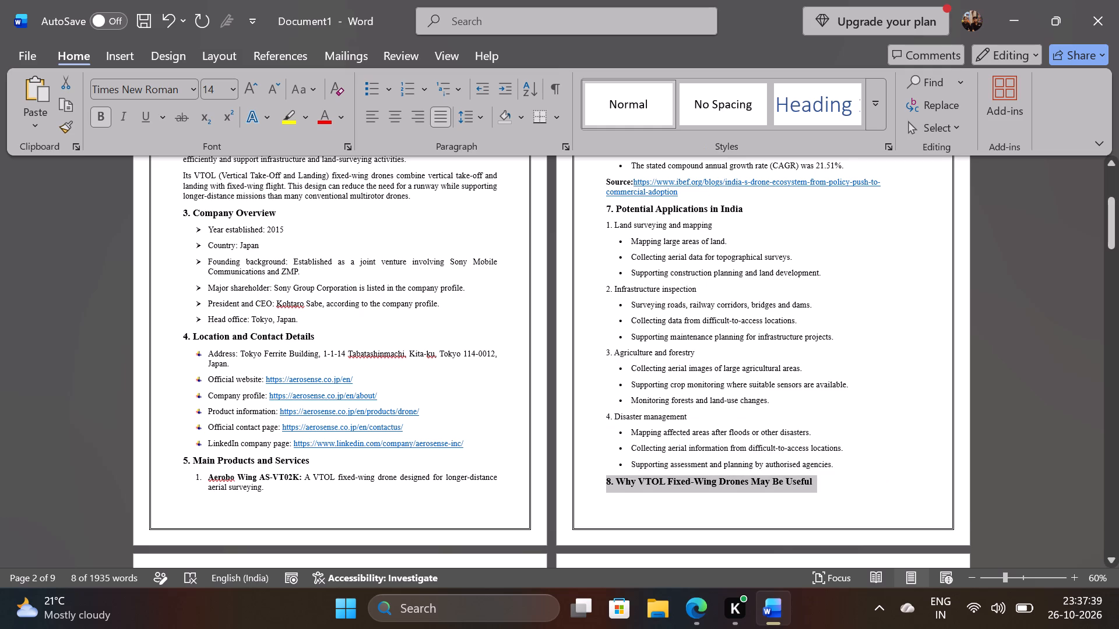
left_click(528, 504)
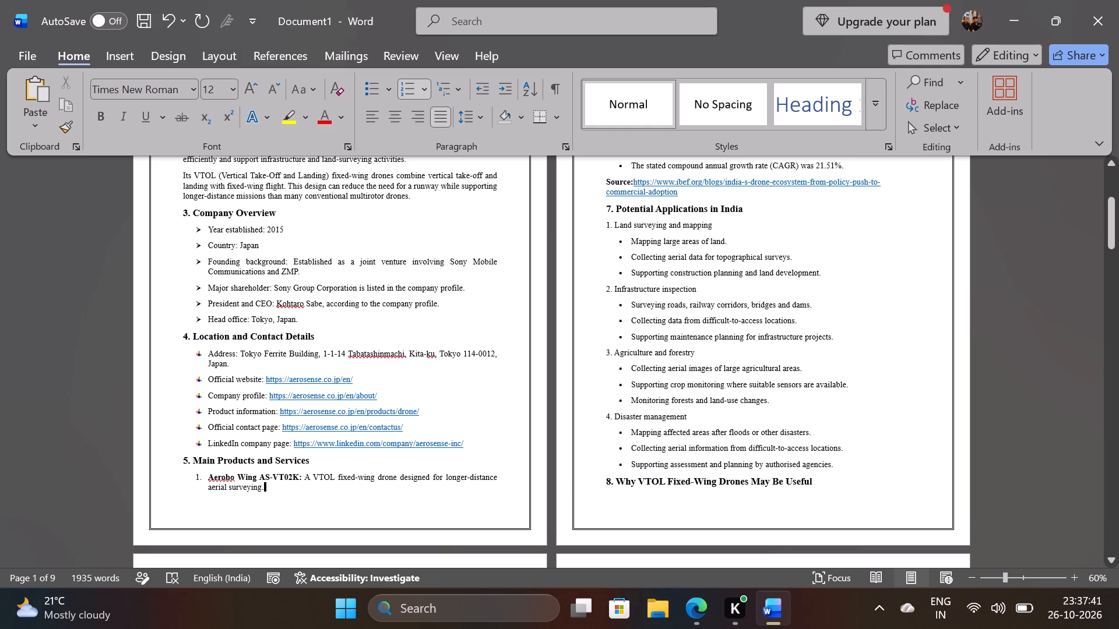
Review the formatting of the sections after heading 8, including the competitor and specification tables, and return to the first pages.
scroll(410, 503, "down", 2)
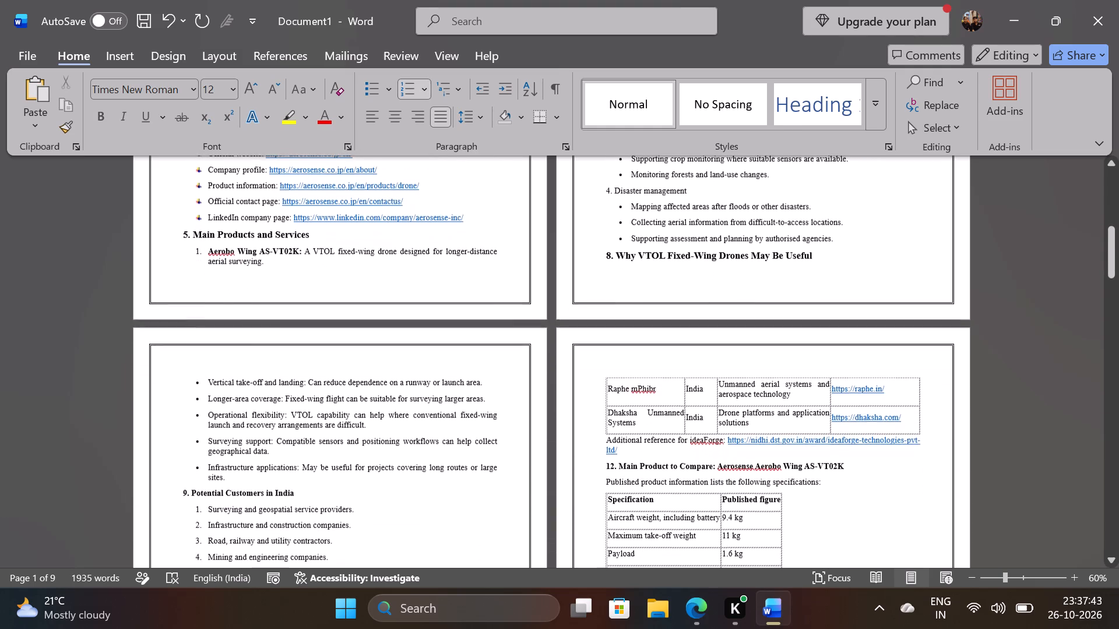
scroll(410, 503, "down", 2)
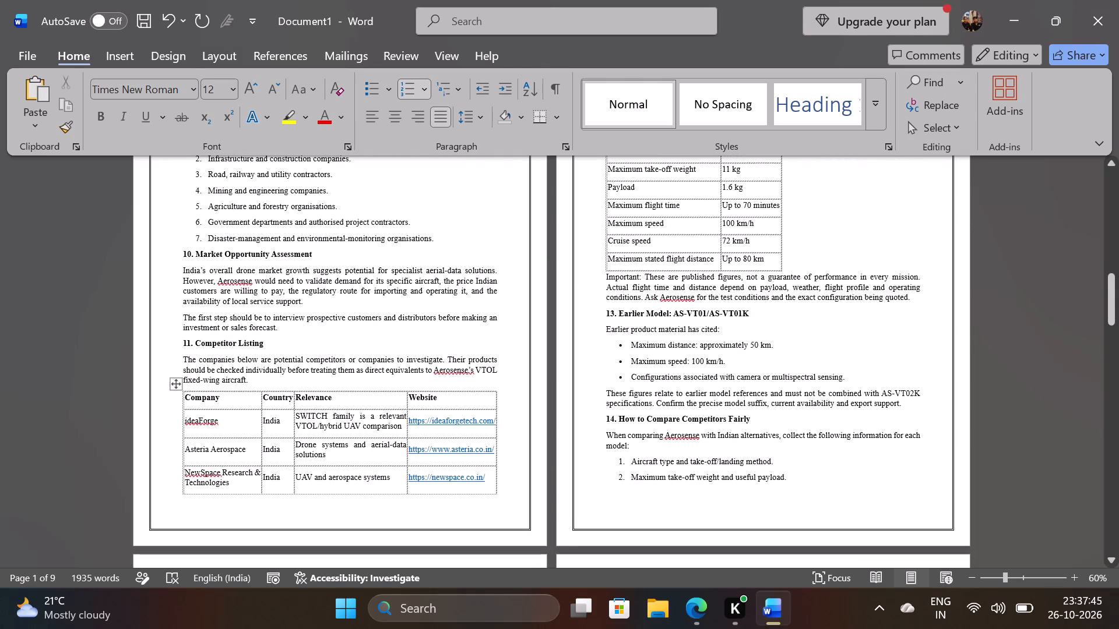
scroll(410, 503, "down", 2)
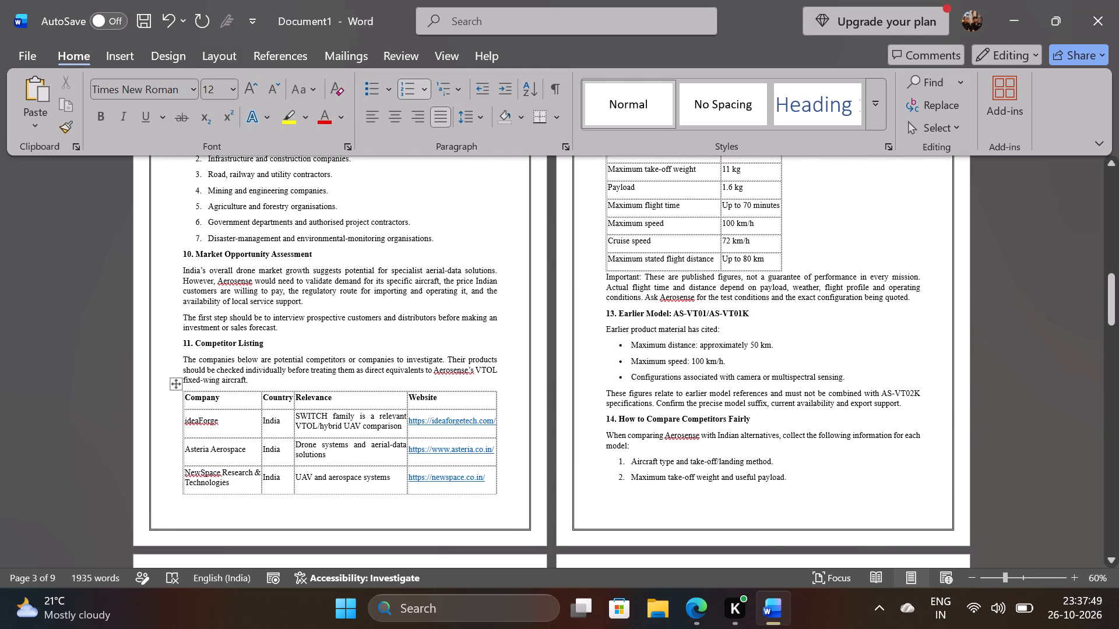
scroll(212, 305, "up", 1)
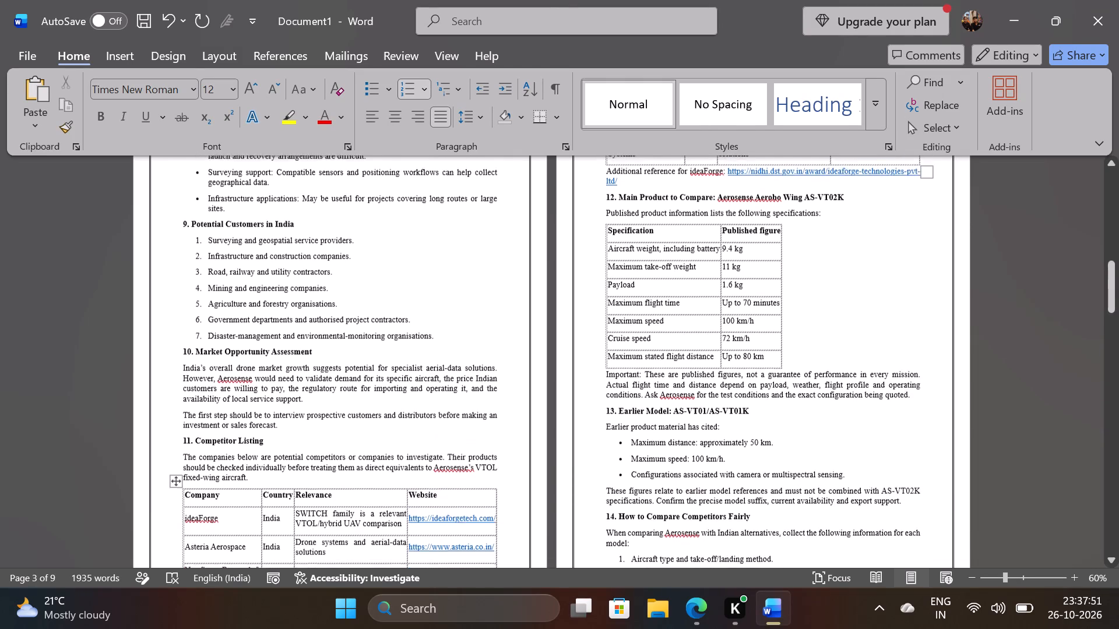
scroll(212, 305, "up", 1)
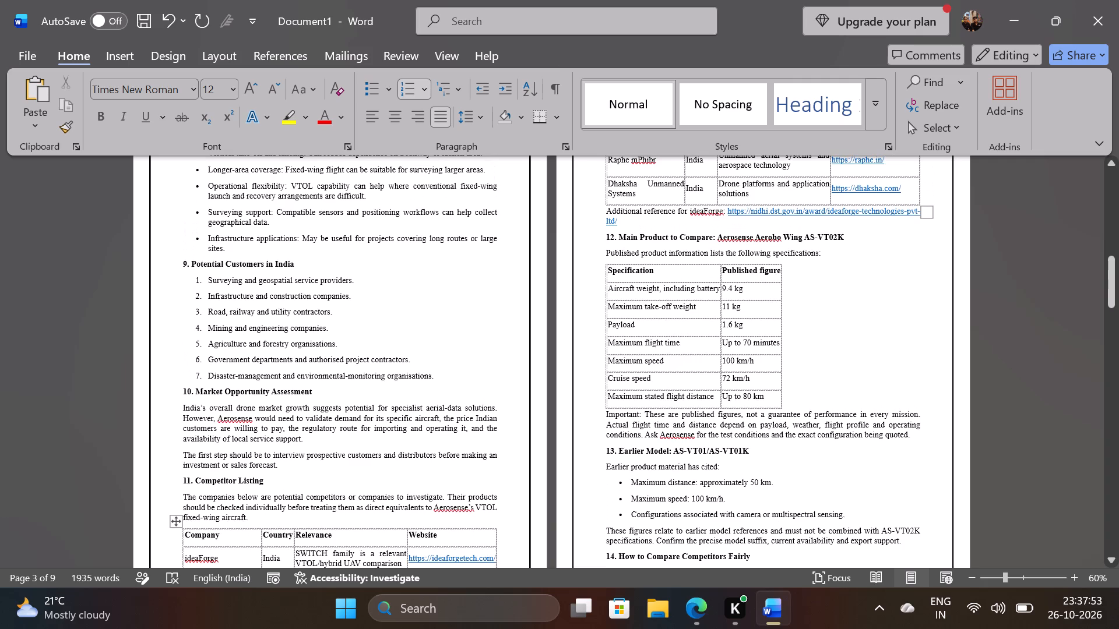
scroll(216, 354, "up", 1)
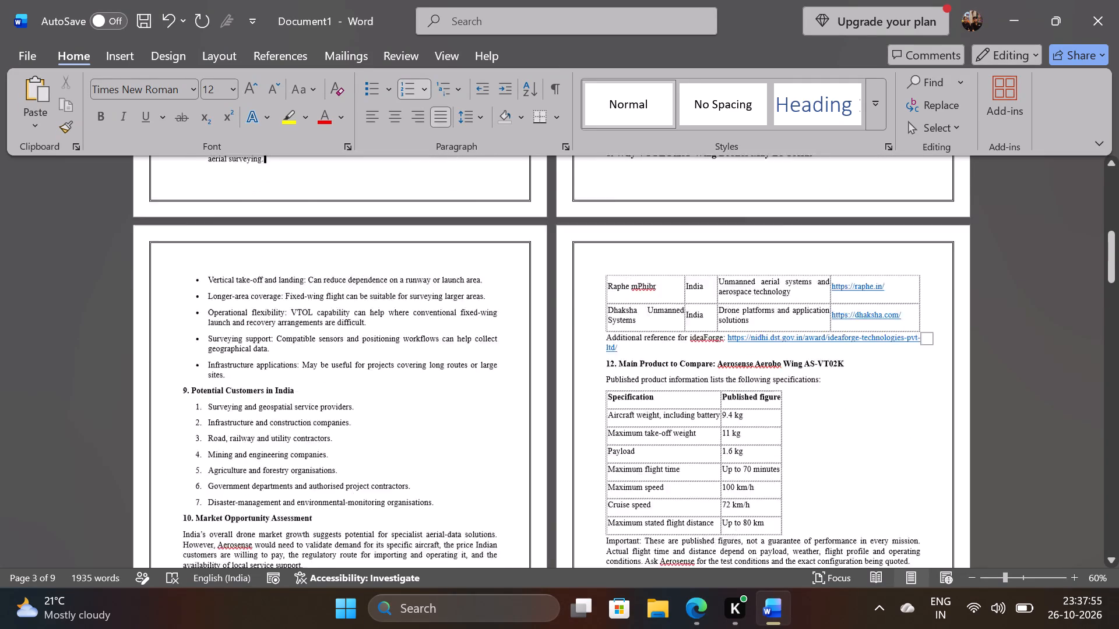
scroll(216, 354, "up", 1)
scroll(525, 326, "up", 1)
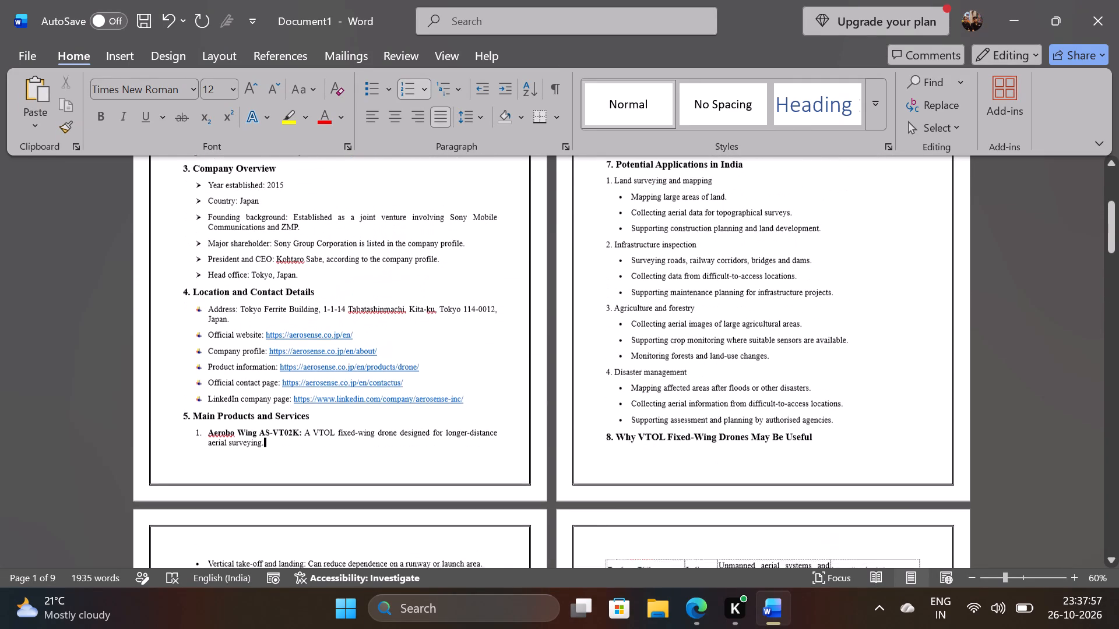
Make the four numbered subheadings of section 7 bold, from "1. Land surveying and mapping" to "4. Disaster management".
scroll(525, 326, "up", 2)
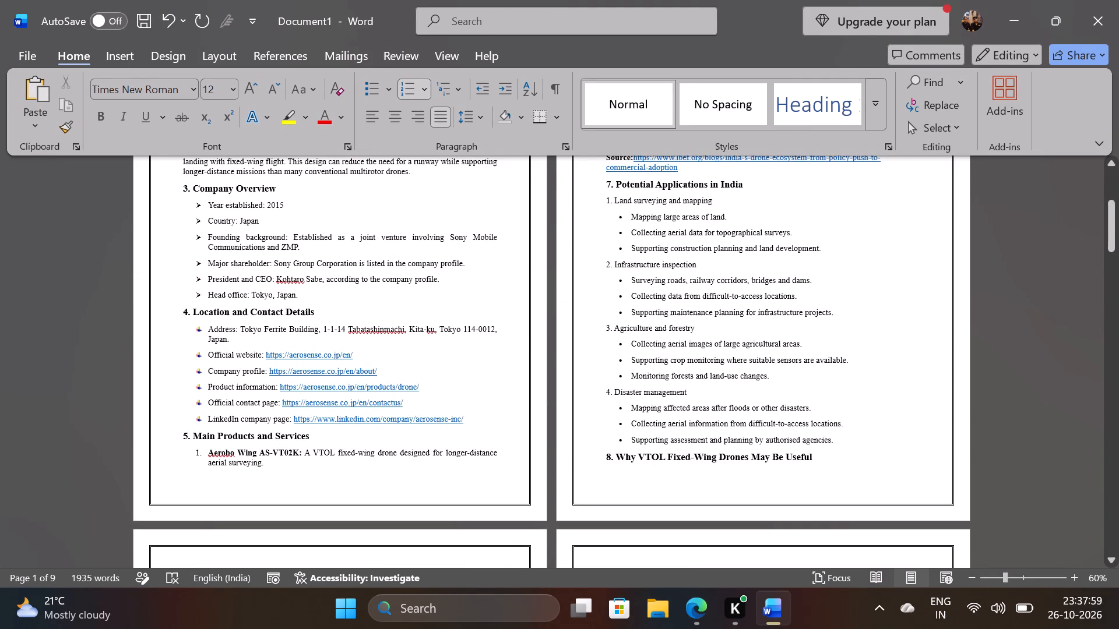
left_click_drag(603, 391, 719, 369)
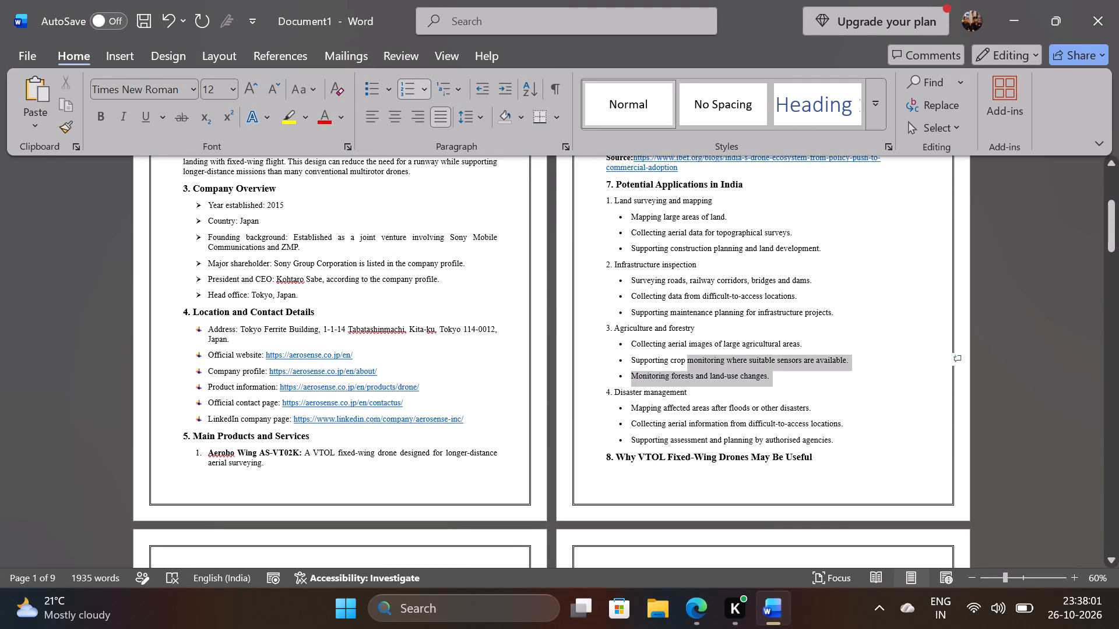
left_click_drag(719, 369, 709, 389)
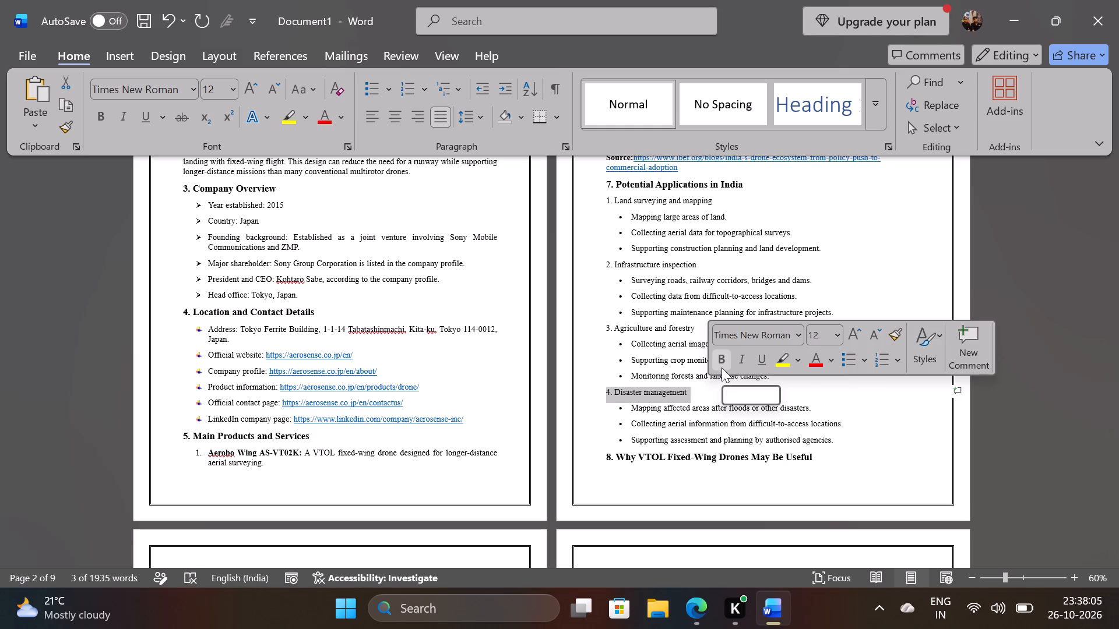
left_click(722, 367)
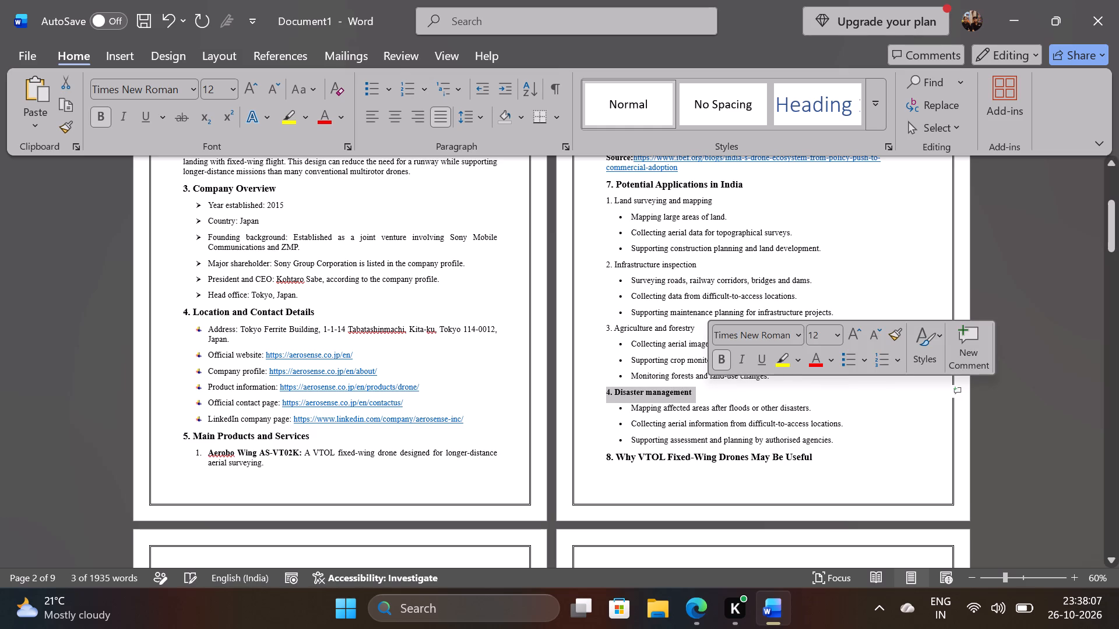
left_click_drag(698, 325, 601, 331)
left_click(610, 316)
left_click(611, 302)
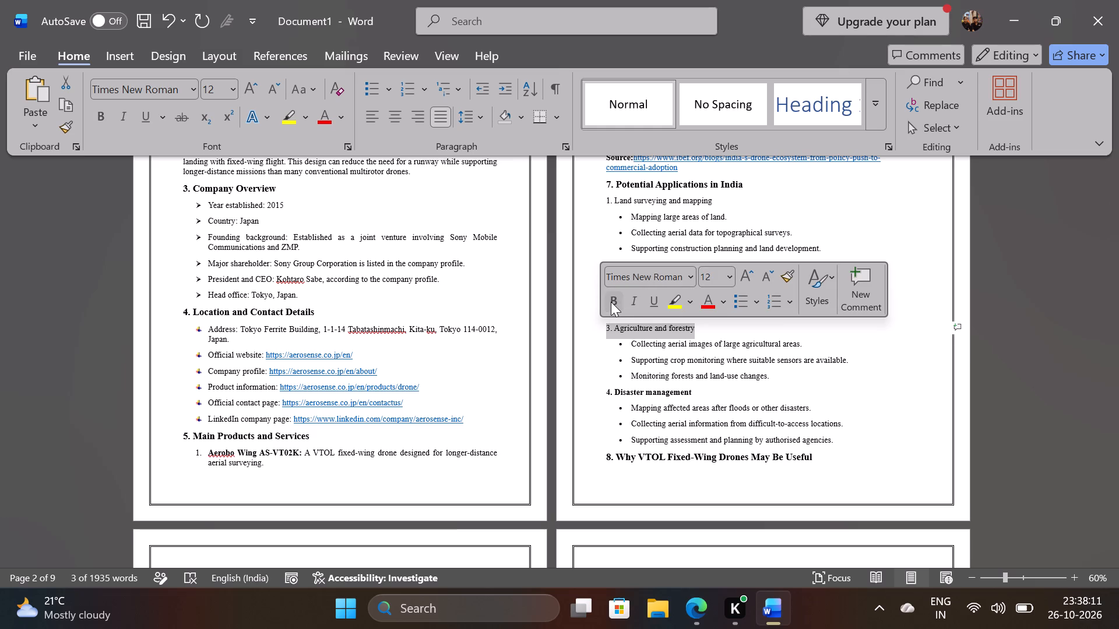
left_click(594, 362)
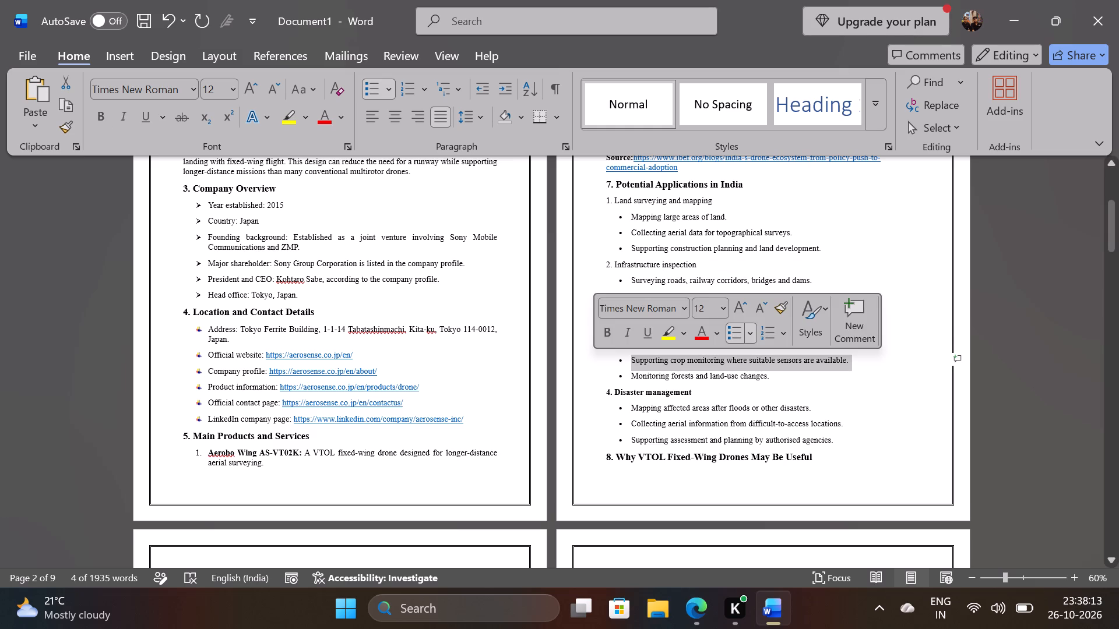
left_click_drag(601, 266, 710, 268)
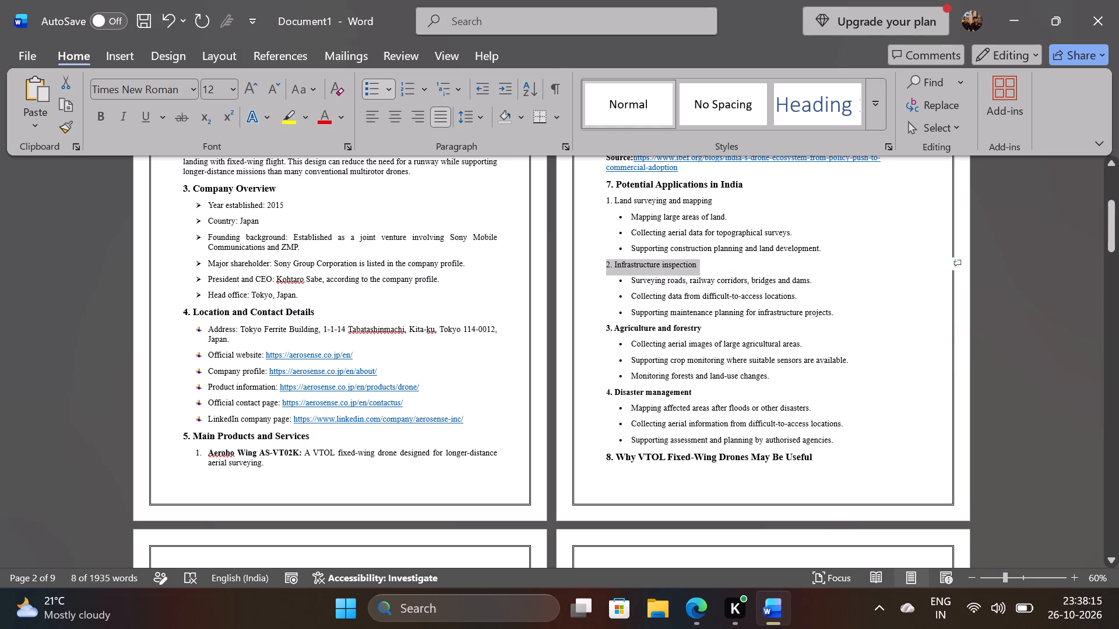
left_click_drag(710, 268, 709, 268)
left_click(721, 235)
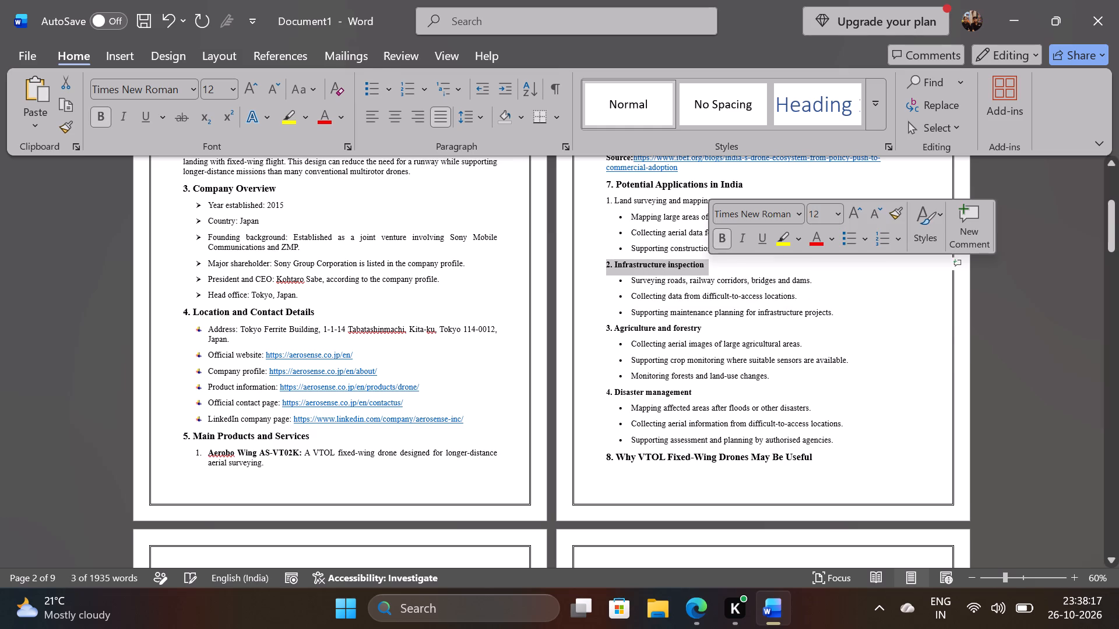
left_click_drag(604, 202, 712, 206)
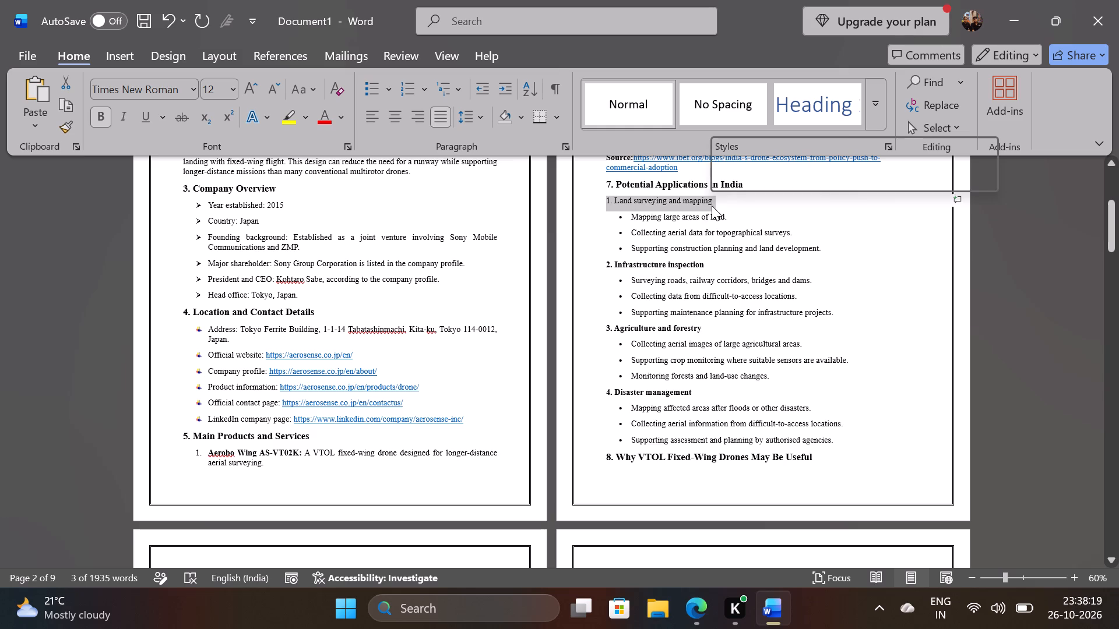
left_click(719, 182)
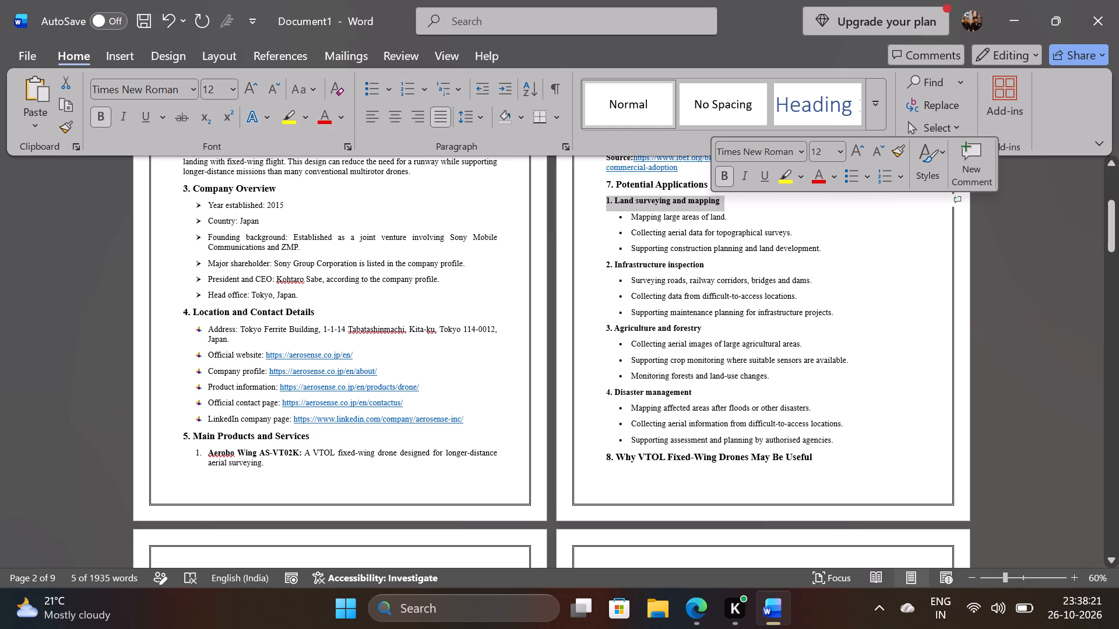
left_click(808, 409)
Delete the "The first step should be to interview prospective customers" paragraph at the end of section 10.
scroll(808, 409, "down", 1)
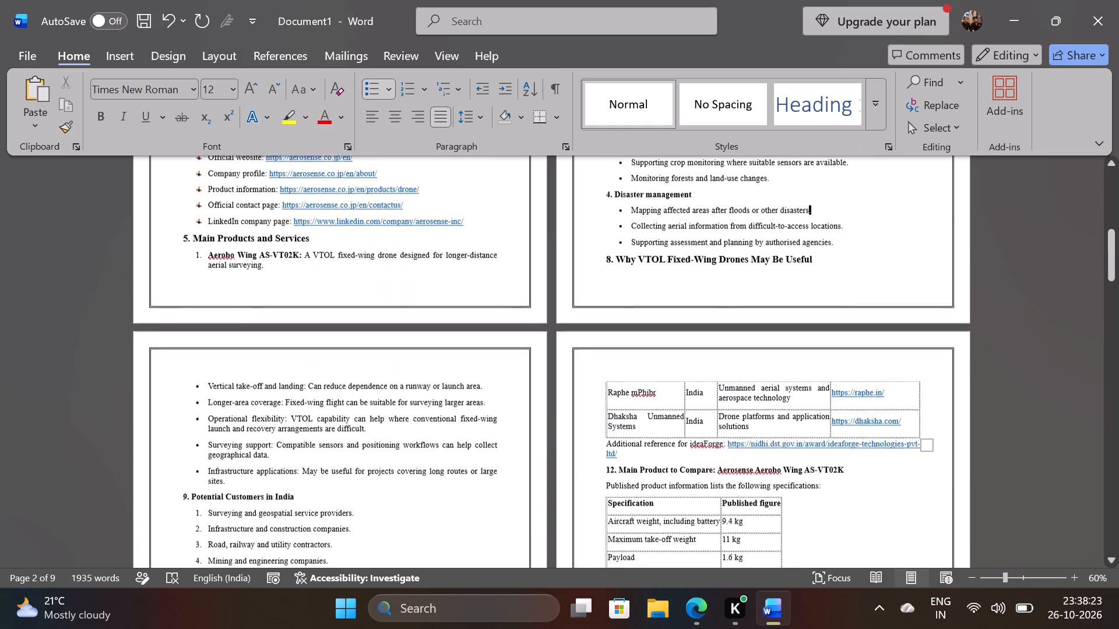
scroll(808, 409, "down", 1)
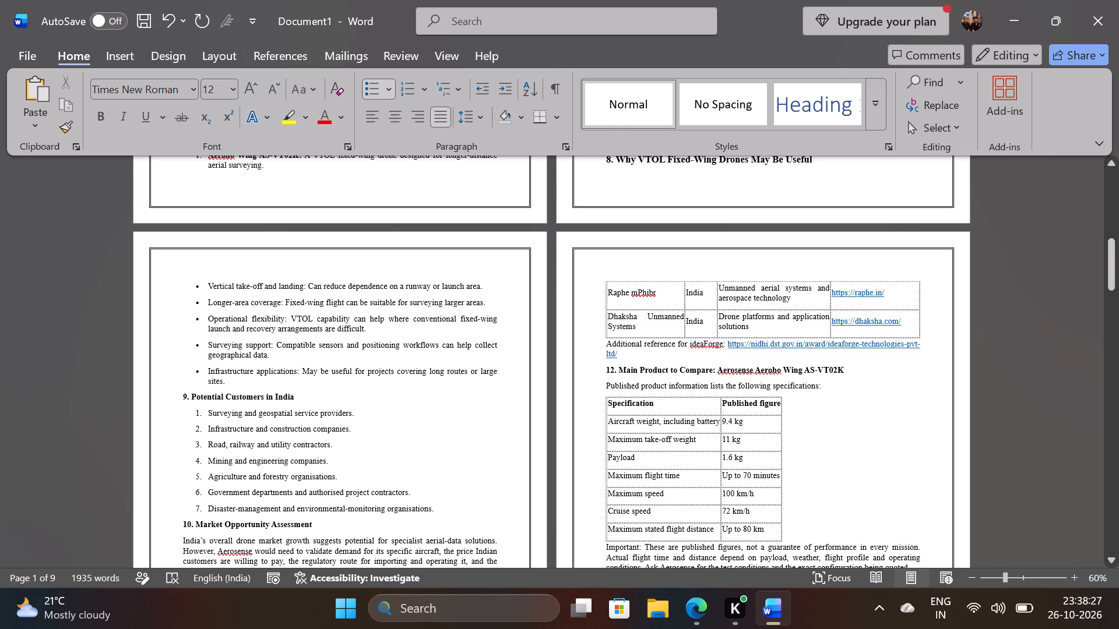
scroll(262, 395, "down", 1)
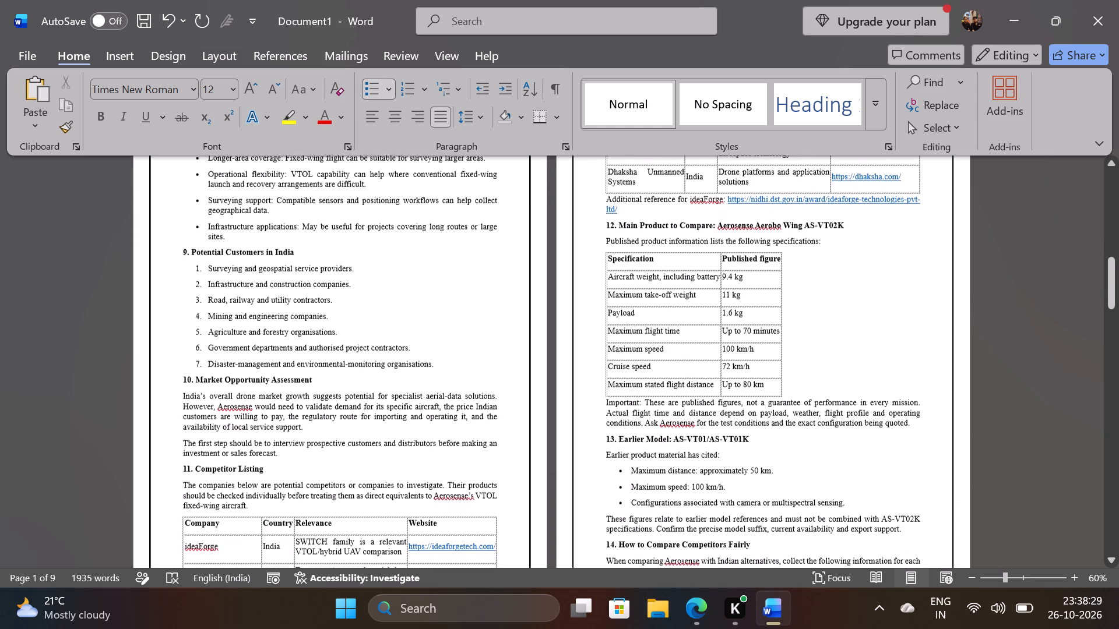
scroll(262, 395, "down", 1)
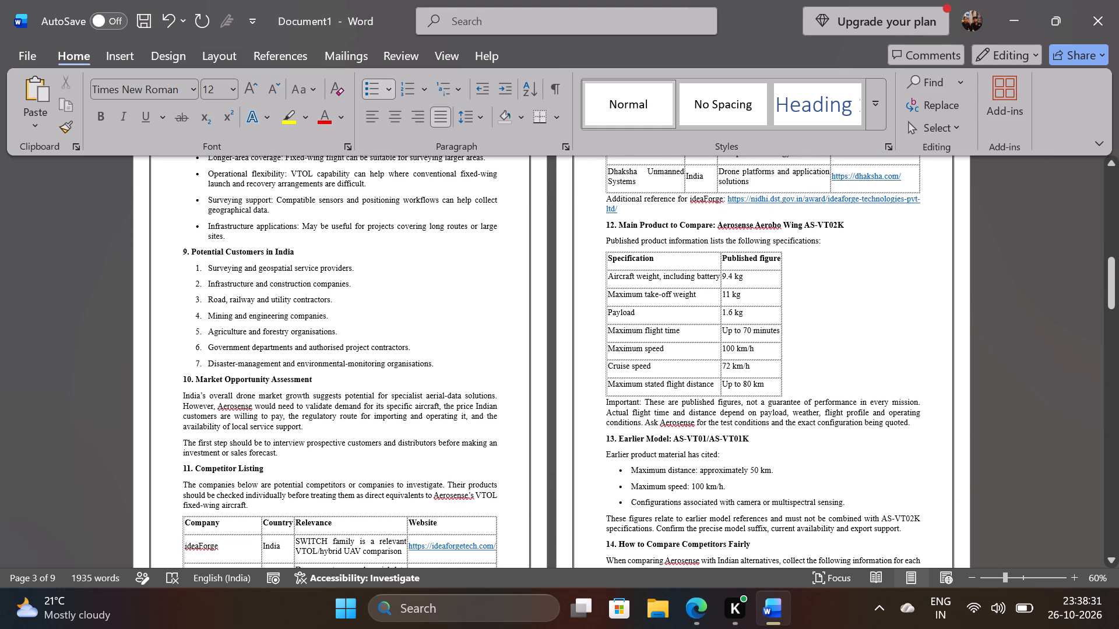
scroll(262, 395, "down", 1)
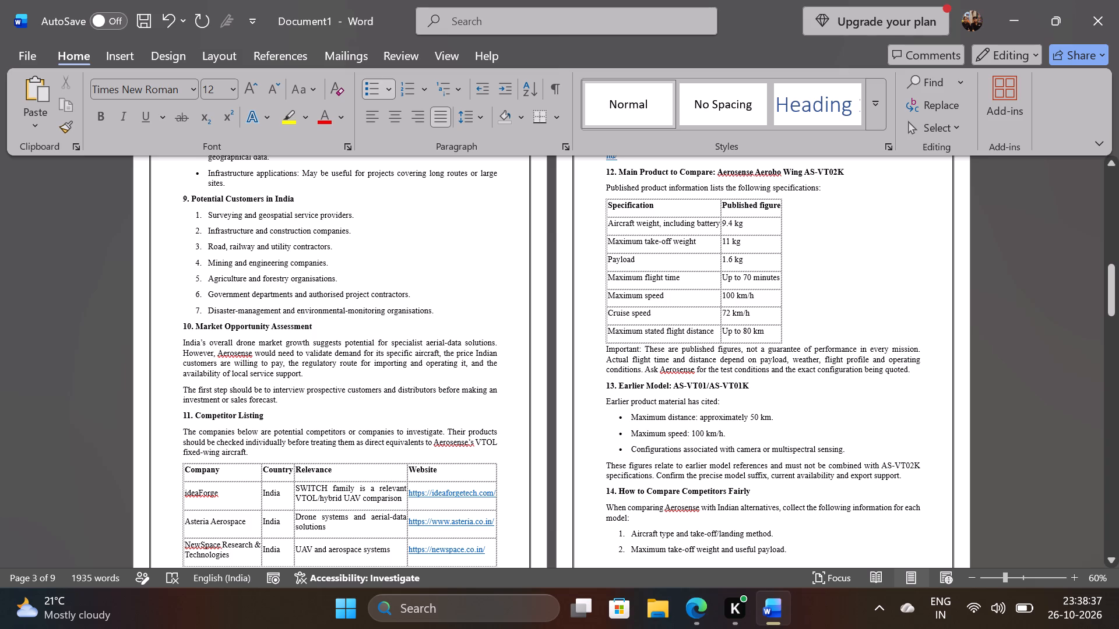
left_click_drag(181, 388, 185, 393)
left_click_drag(185, 393, 274, 407)
key("BackSpace")
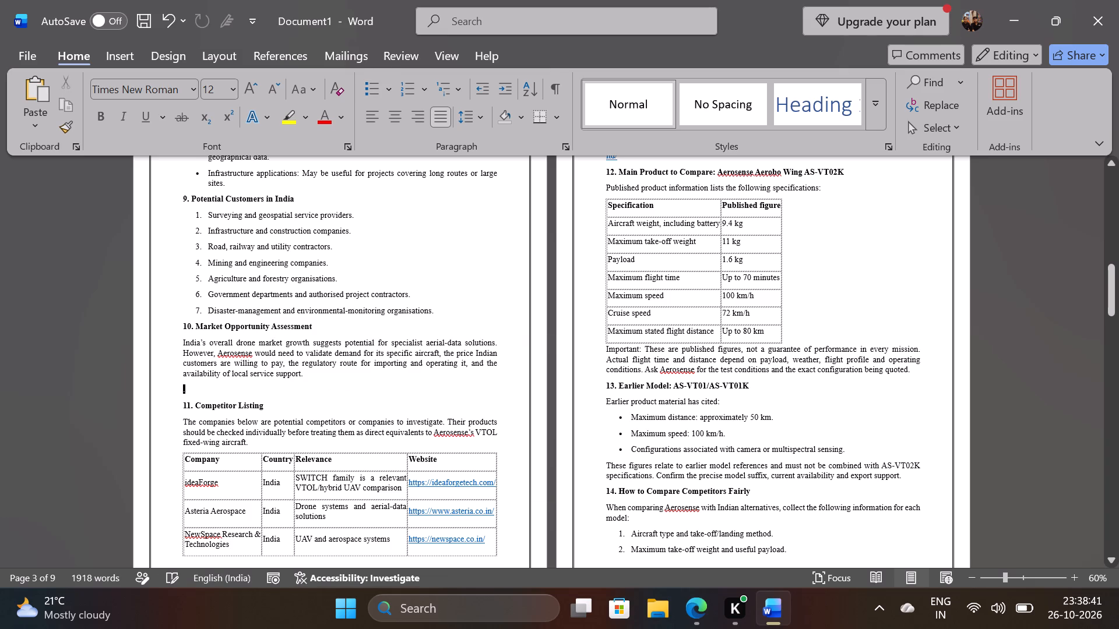
key("BackSpace")
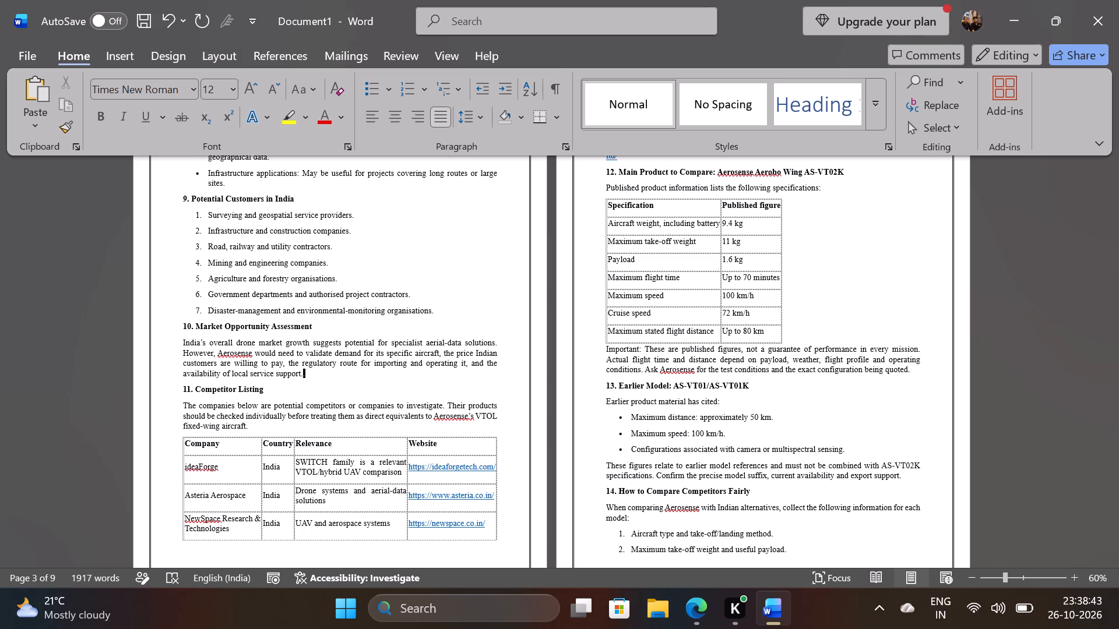
Delete the "Additional reference for ideaForge" line below the competitor table and insert a blank line above heading 12.
scroll(624, 354, "down", 1)
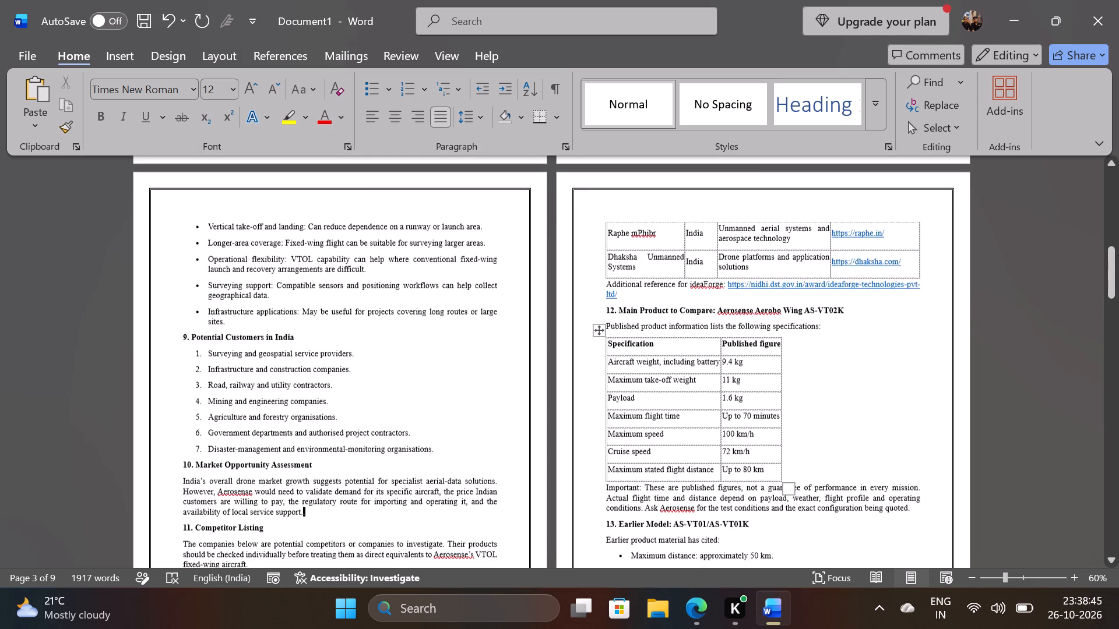
scroll(624, 354, "down", 1)
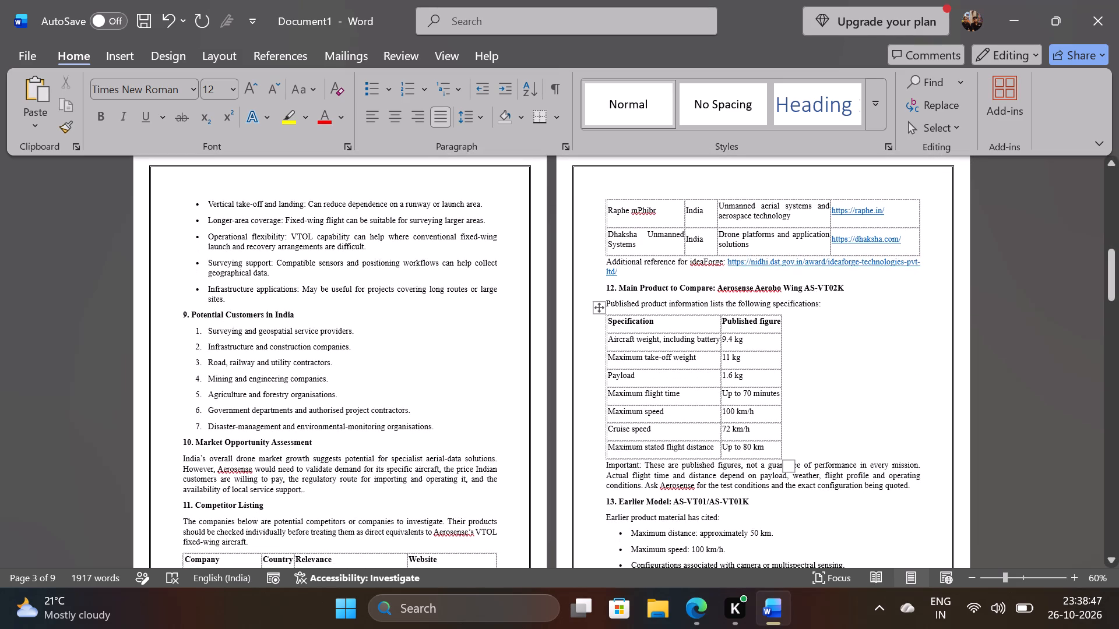
scroll(624, 354, "down", 1)
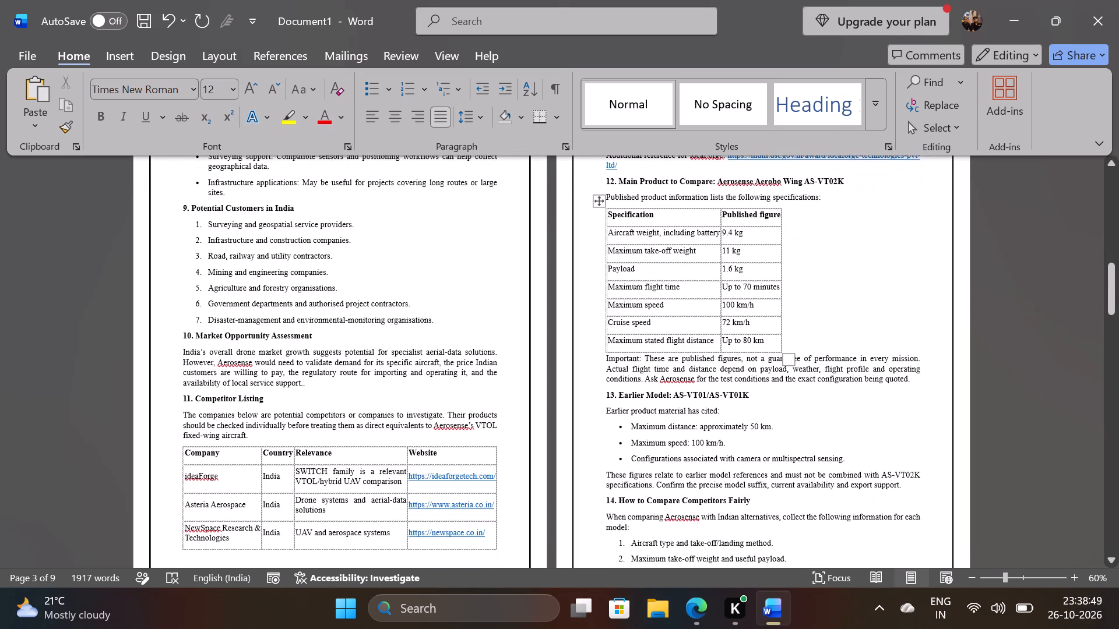
scroll(624, 354, "up", 1)
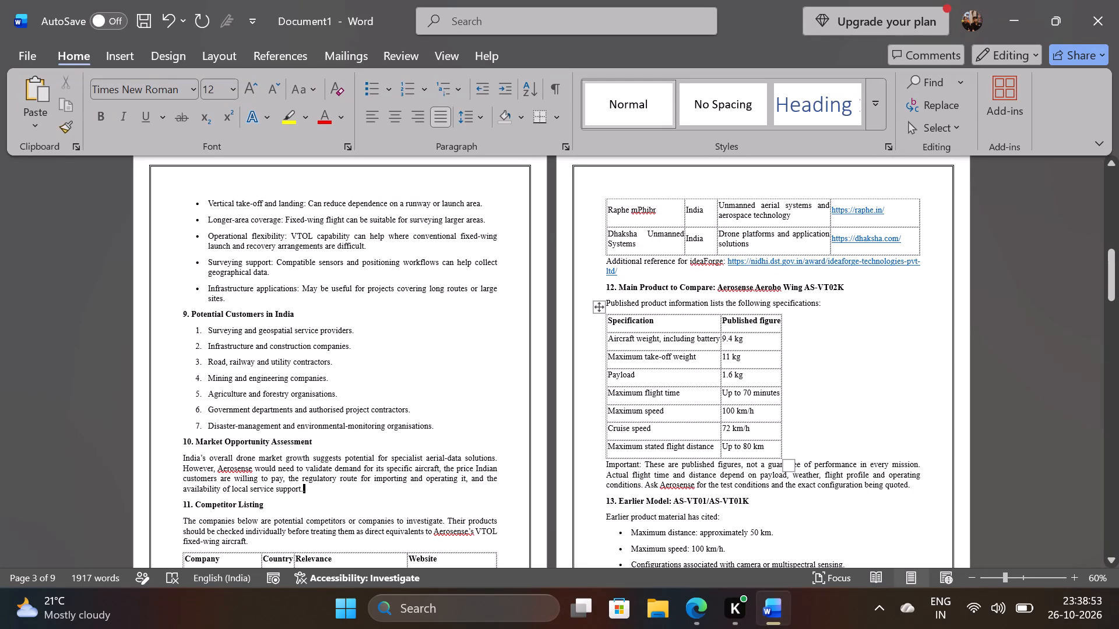
left_click_drag(605, 262, 638, 280)
key("BackSpace")
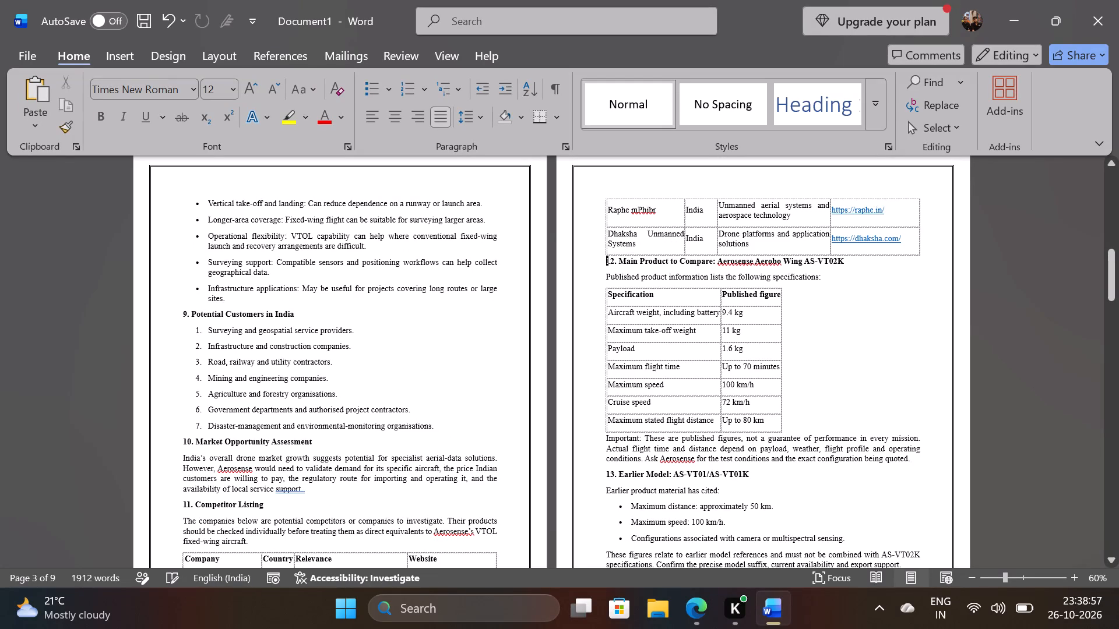
key("Return")
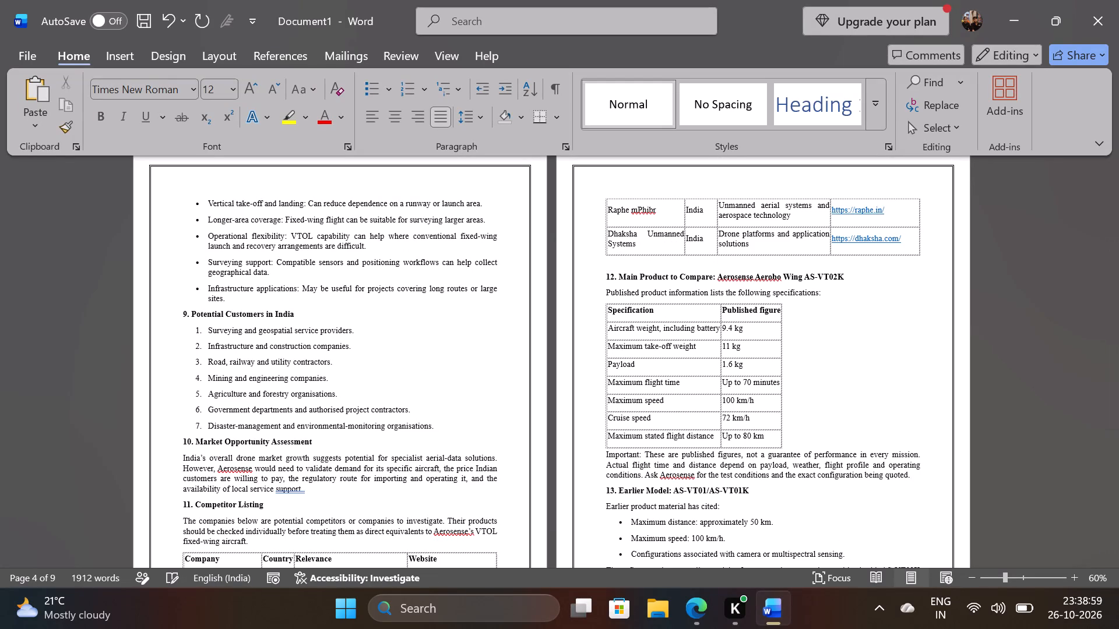
Apply the Table Grid style to the competitor table in section 11.
scroll(528, 323, "down", 2)
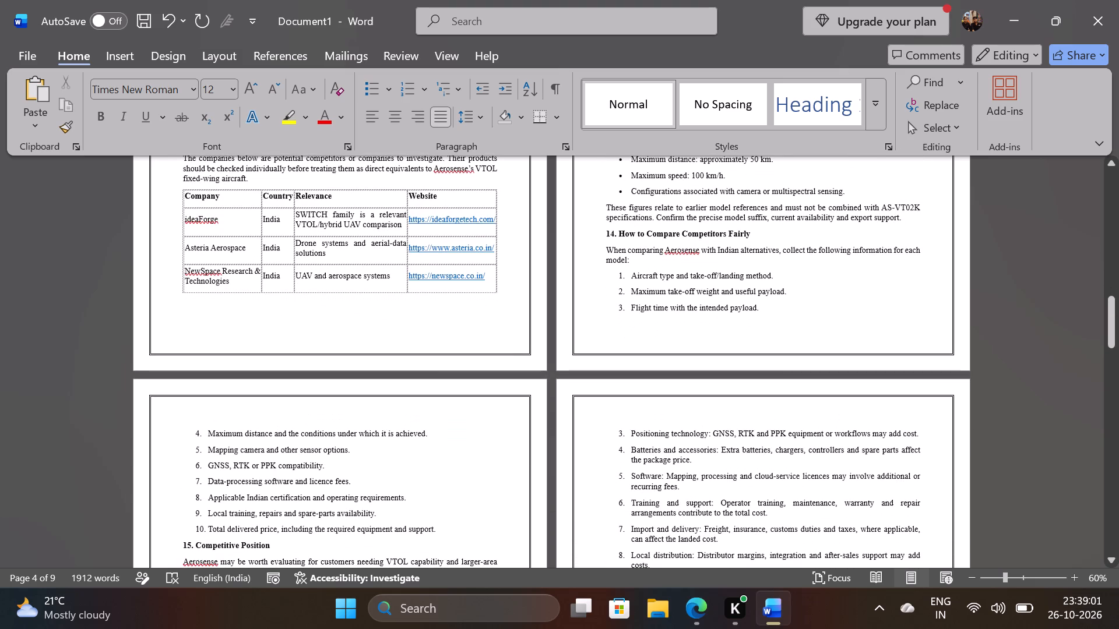
left_click(497, 278)
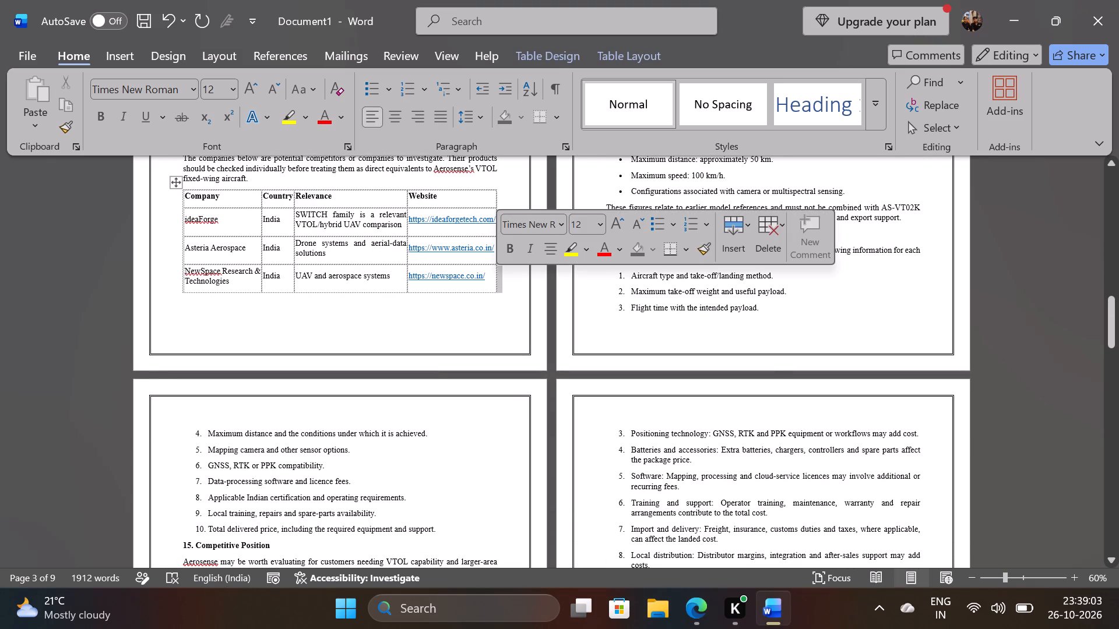
left_click(555, 53)
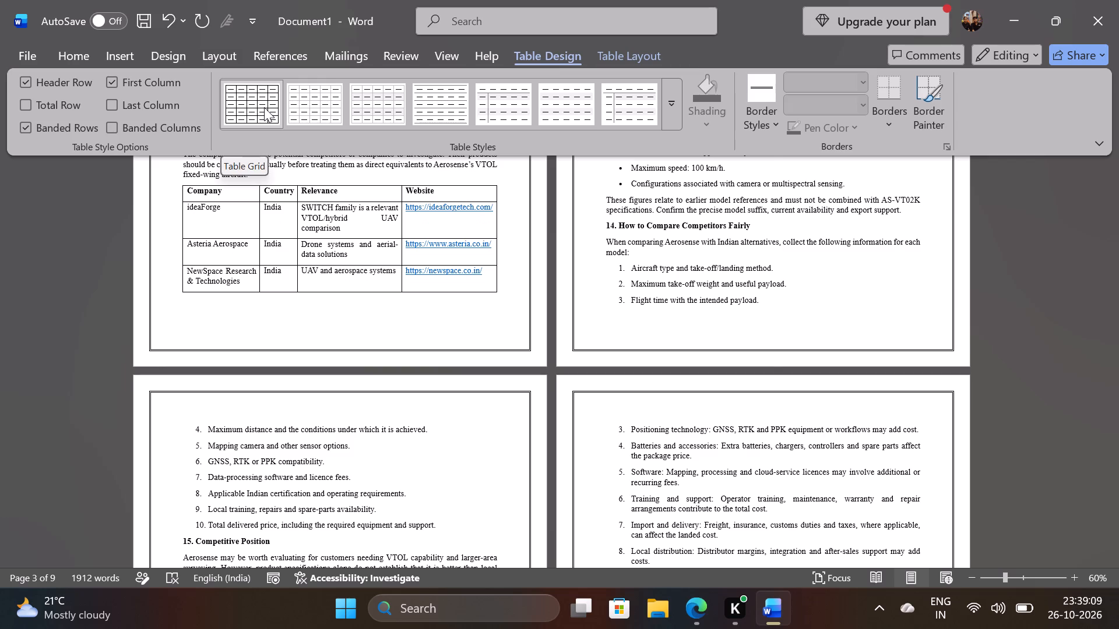
left_click(264, 107)
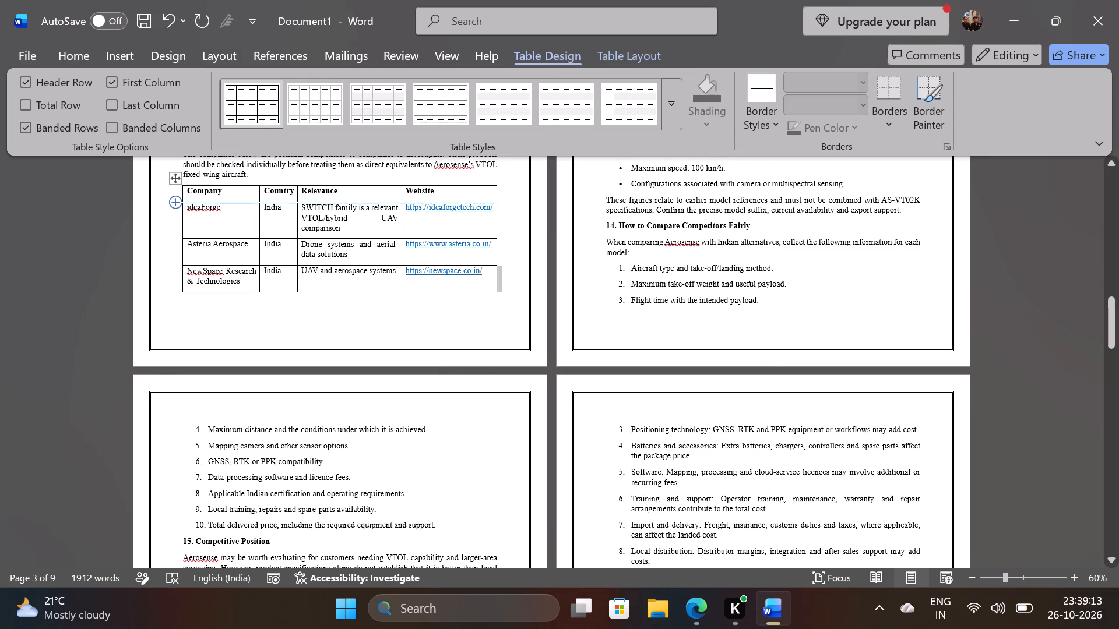
Widen the competitor table on both sides by extending the Company and Website columns outward past the text margins.
left_click_drag(181, 210, 165, 215)
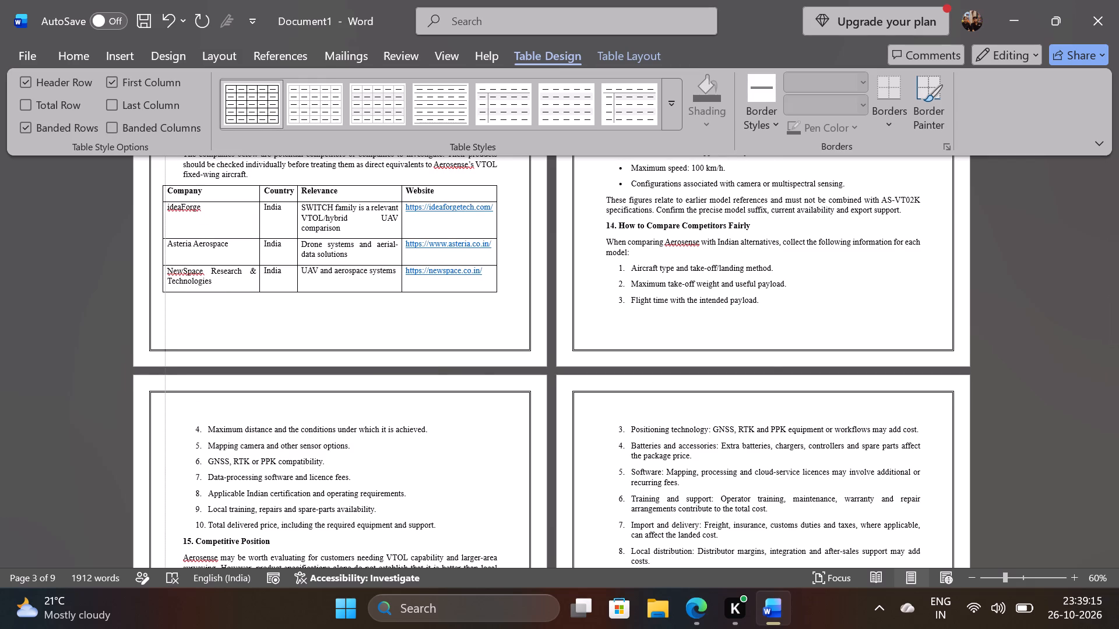
left_click_drag(165, 215, 170, 215)
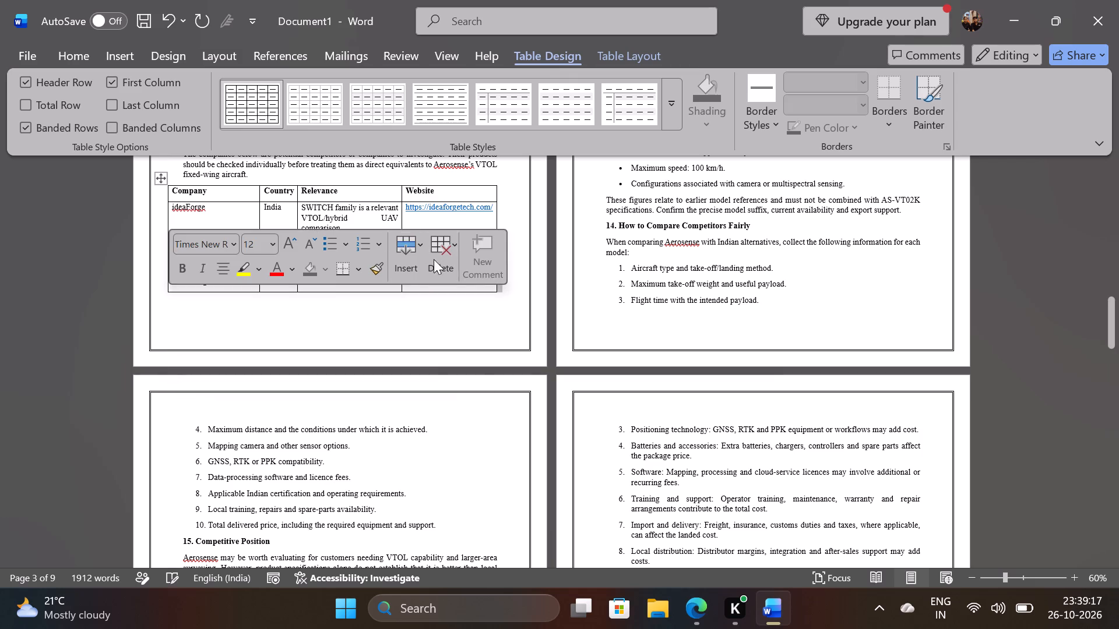
left_click(457, 341)
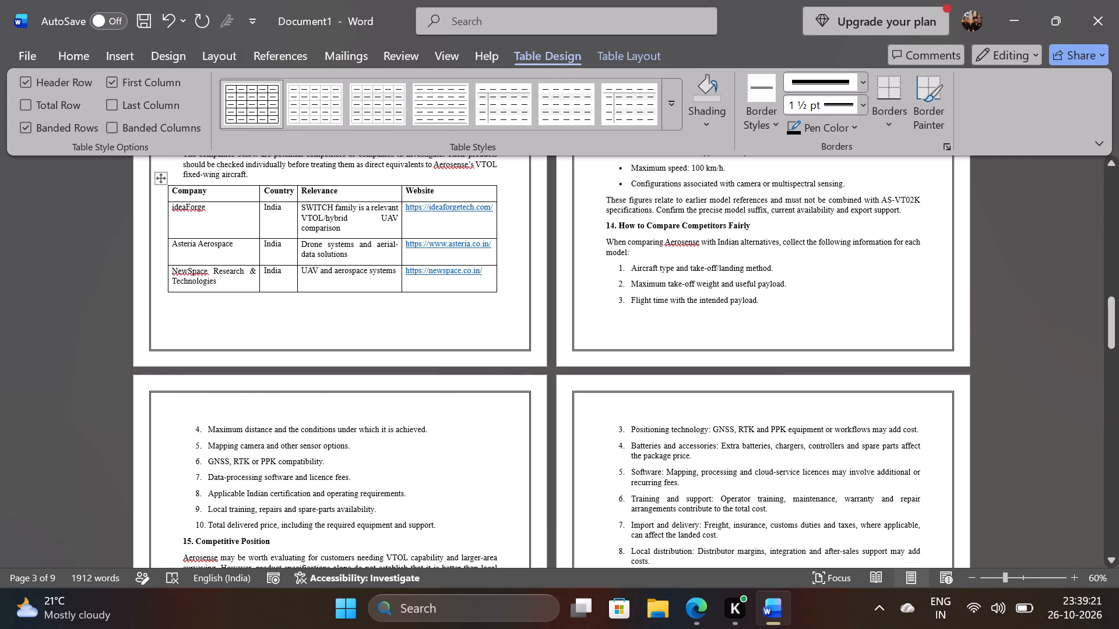
left_click_drag(495, 230, 518, 238)
left_click(373, 319)
Delete the "The companies below are potential competitors" paragraph under heading 11, along with the empty line it leaves above the table.
scroll(307, 324, "up", 1)
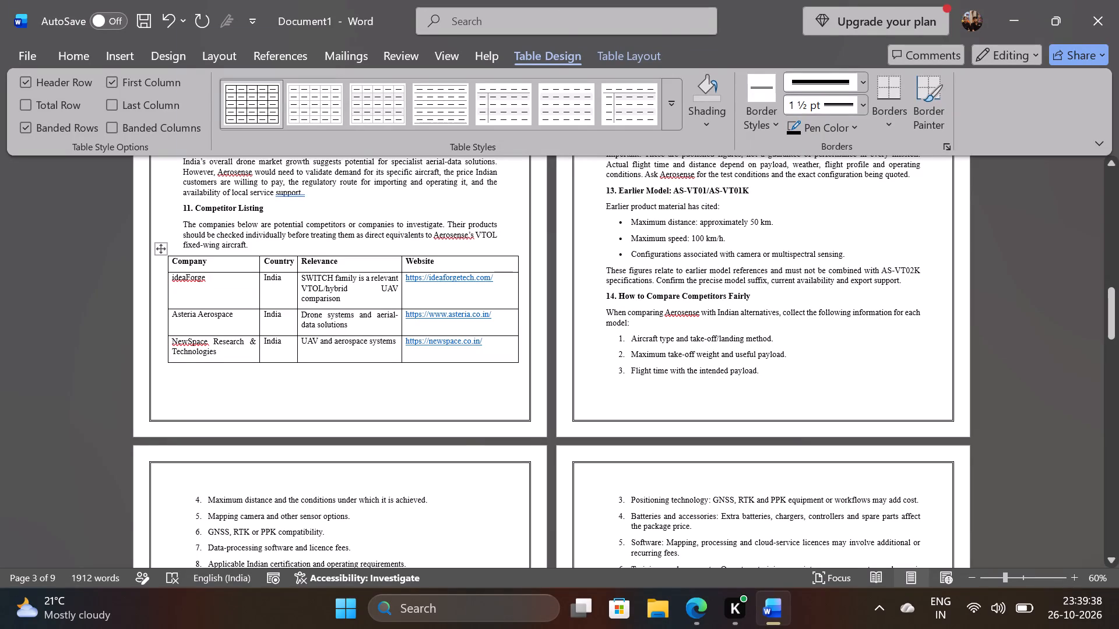
left_click_drag(247, 243, 219, 242)
left_click_drag(219, 242, 188, 227)
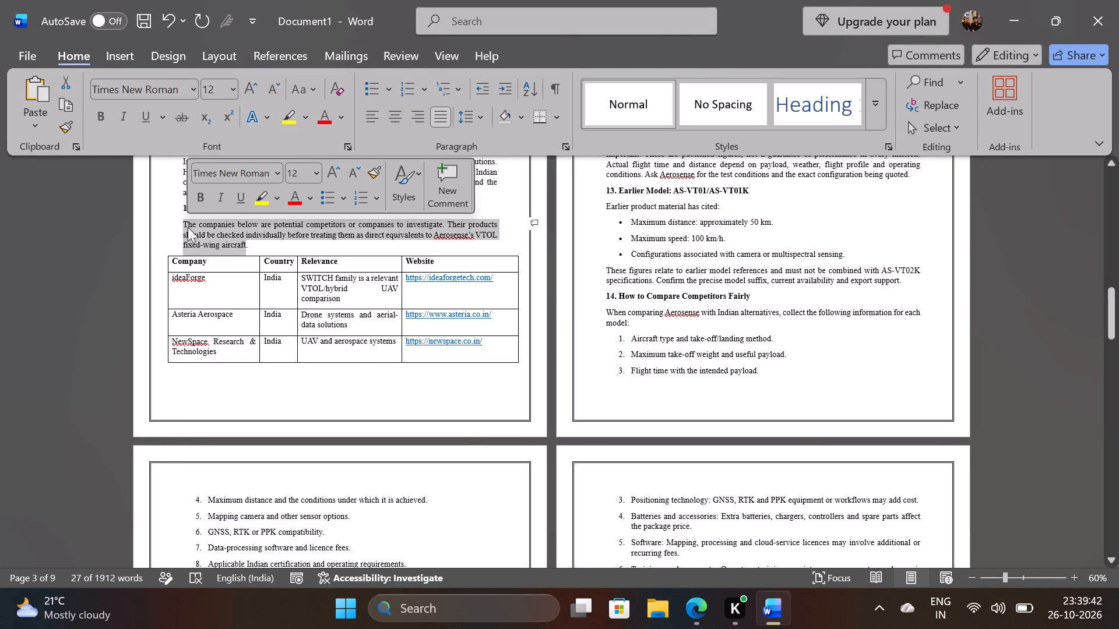
key("ctrl+c")
key("BackSpace")
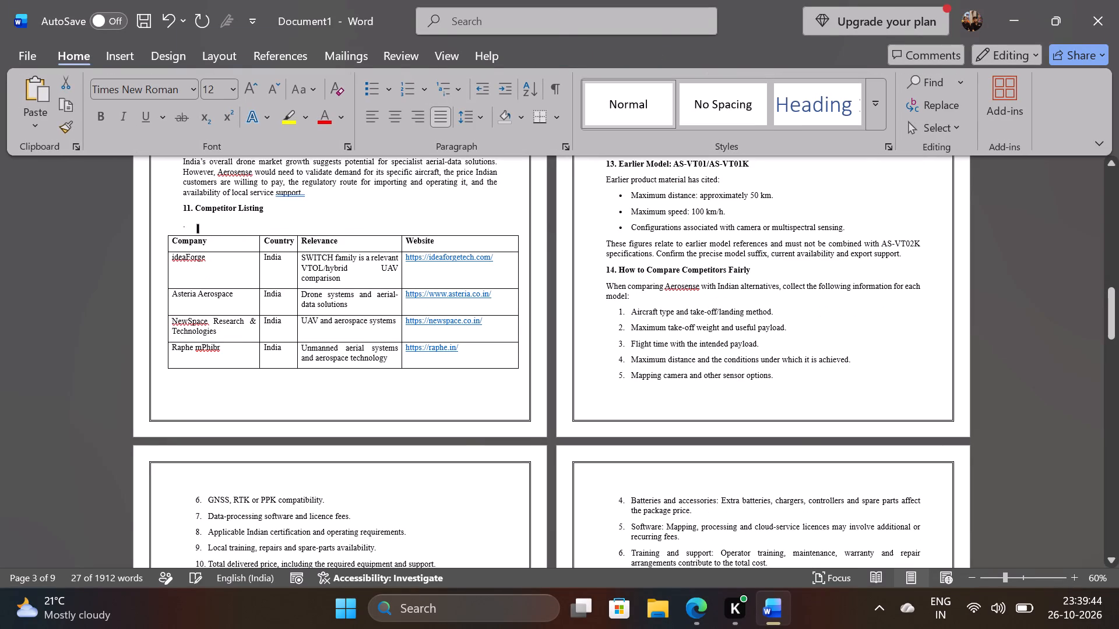
key("BackSpace")
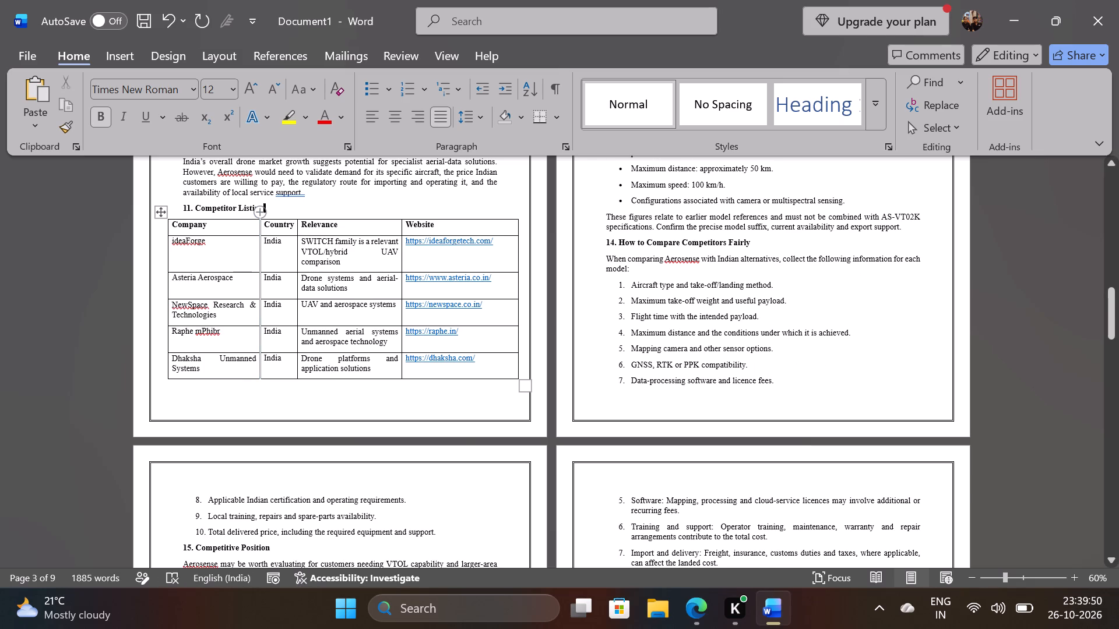
Set the "11. Competitor Listing" heading to font size 14.
left_click_drag(276, 204, 169, 204)
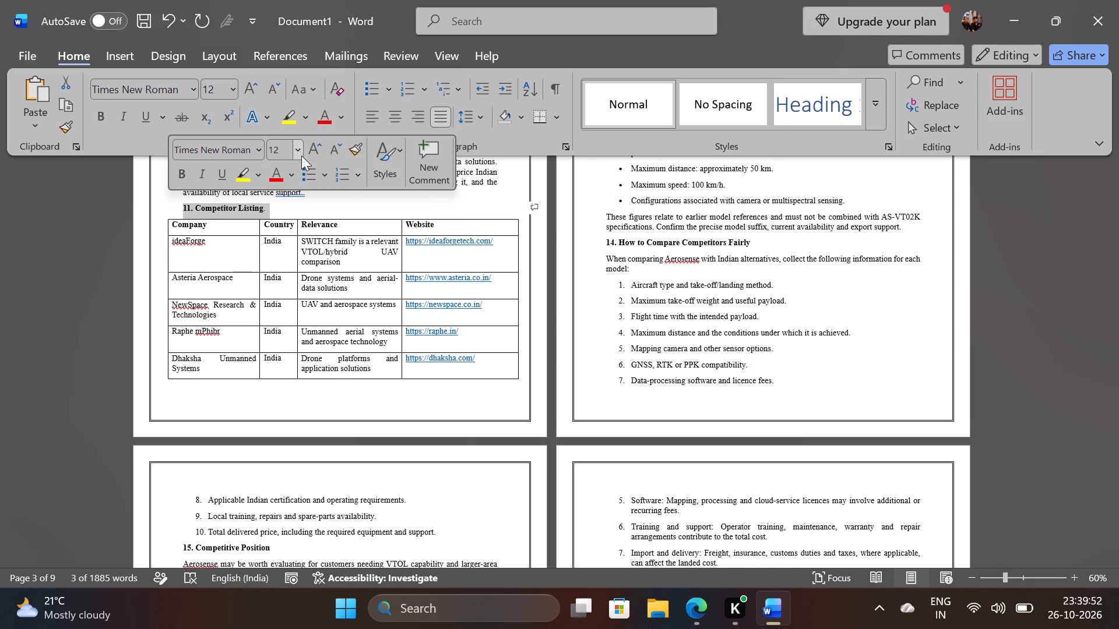
left_click(297, 153)
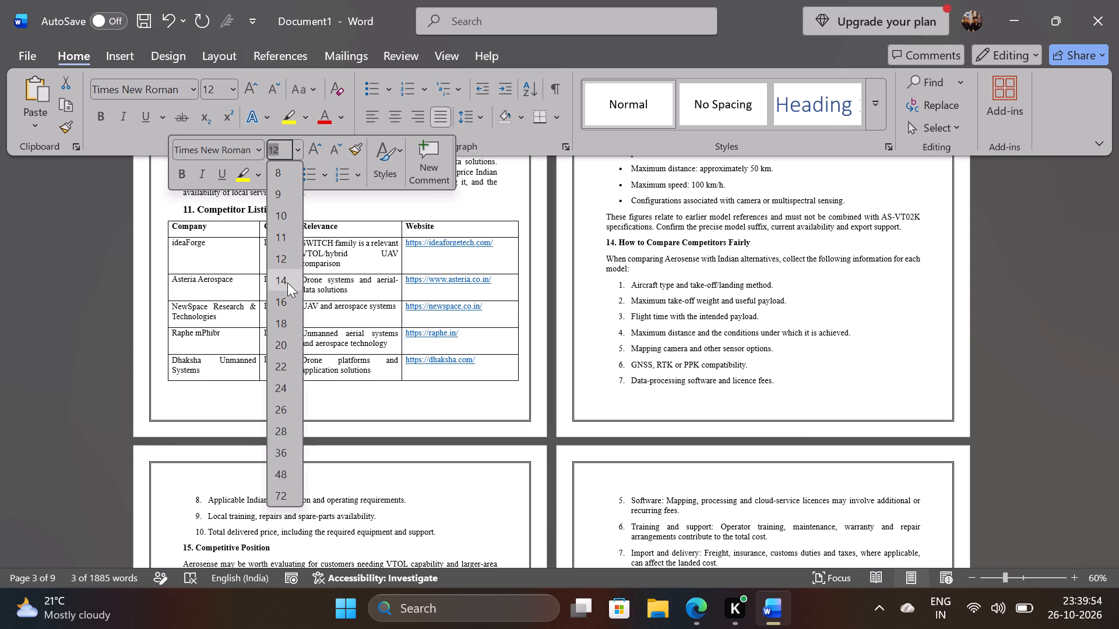
left_click(287, 282)
left_click(280, 396)
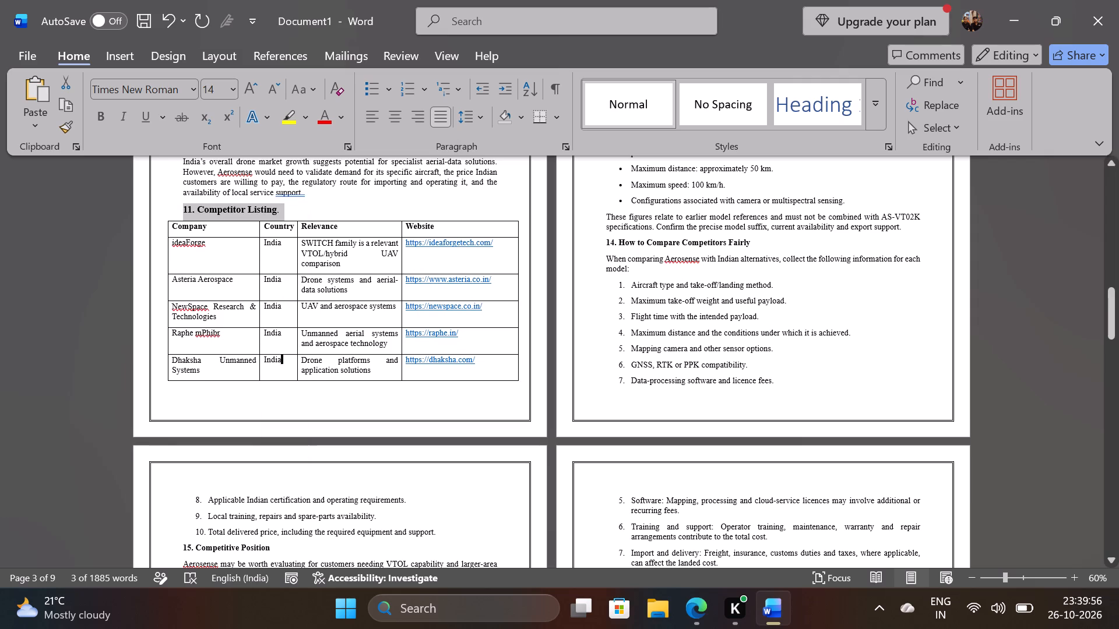
Remove the blank line above the "12. Main Product to Compare" heading.
scroll(651, 358, "up", 2)
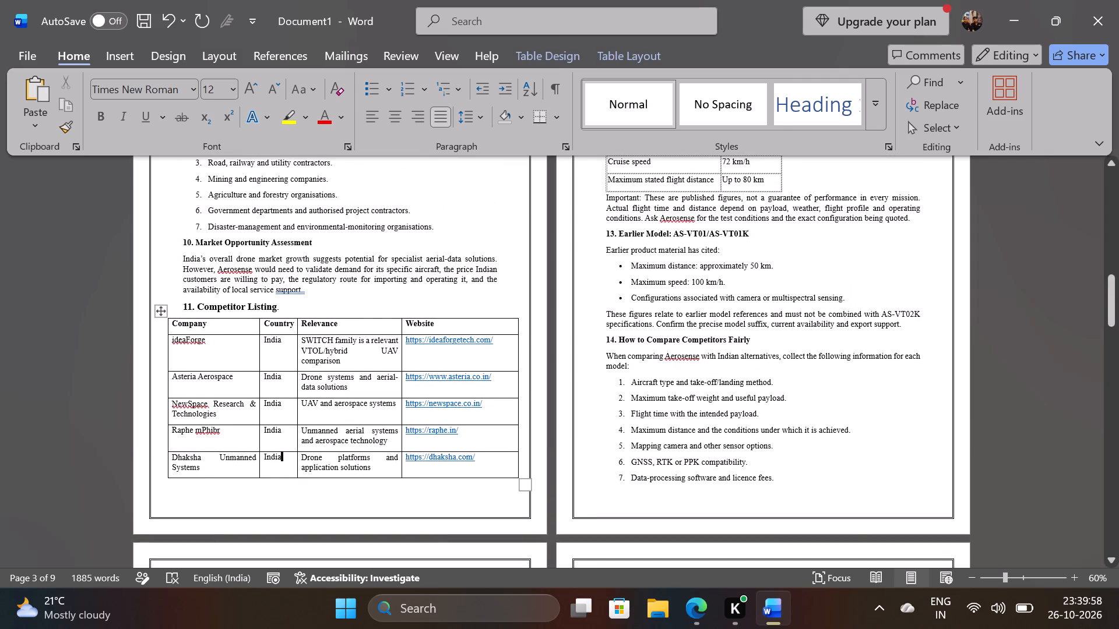
scroll(574, 416, "up", 1)
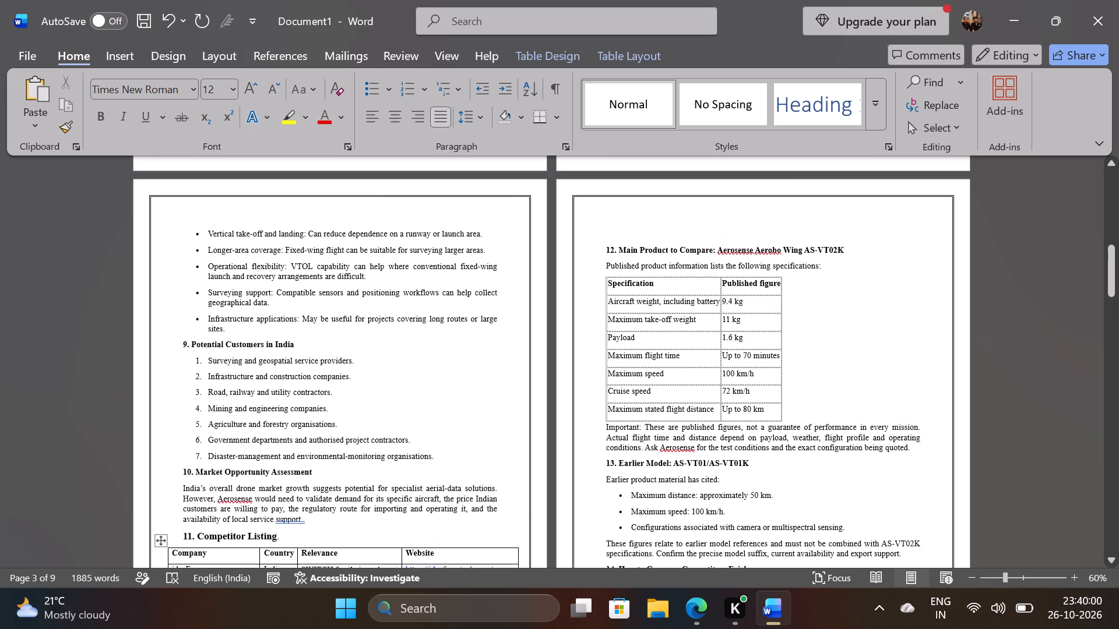
scroll(574, 416, "up", 1)
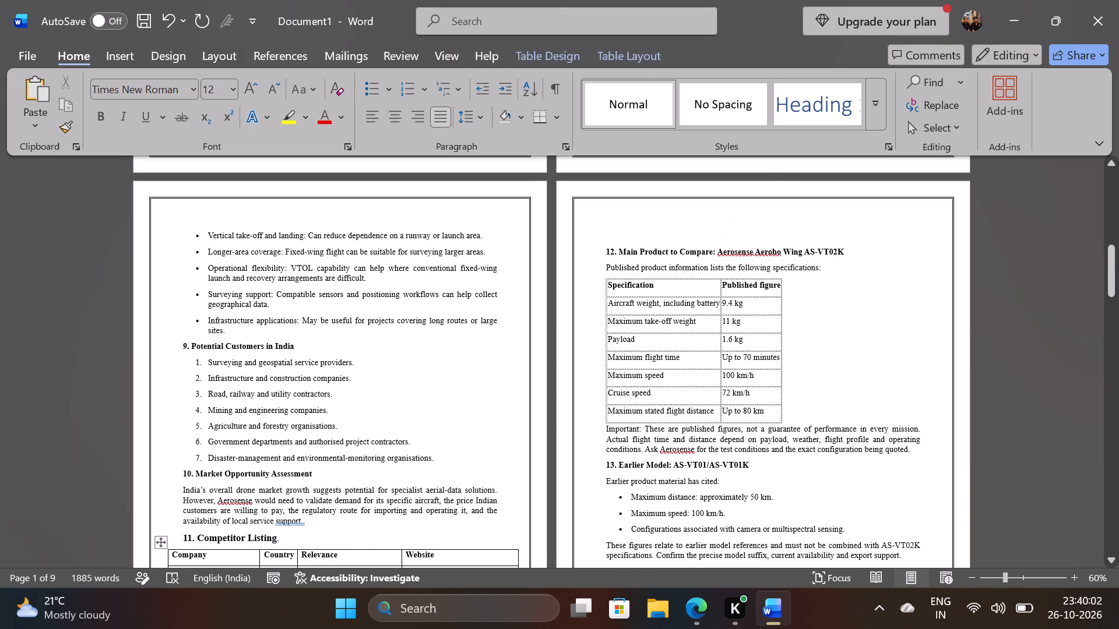
left_click(601, 253)
key("BackSpace")
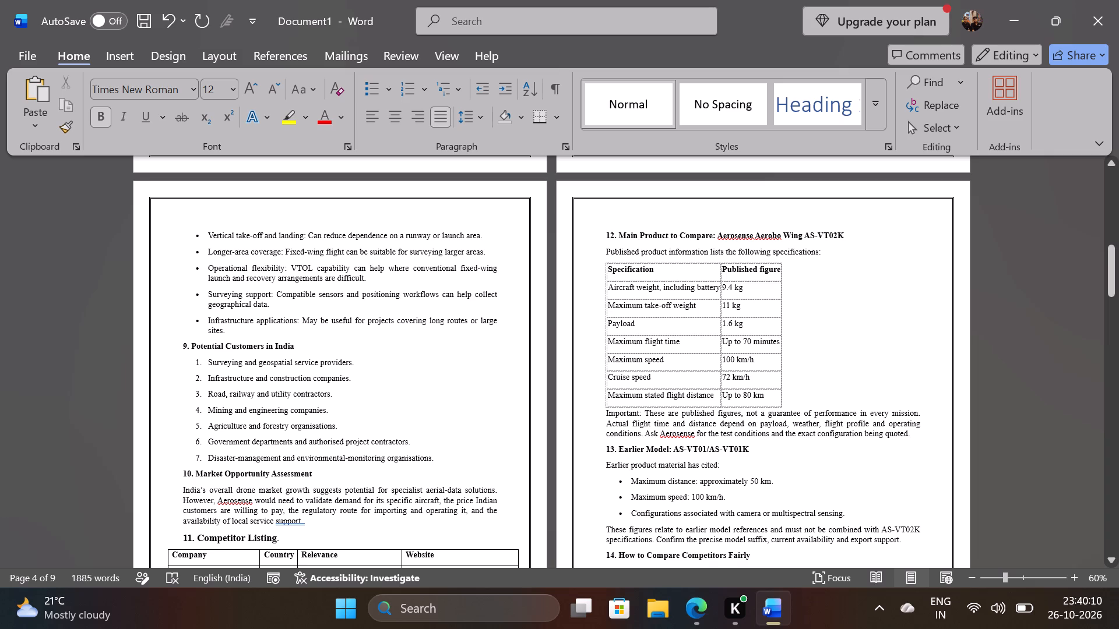
Delete the "Published product information lists the following specifications:" sentence under heading 12.
left_click_drag(826, 248, 652, 253)
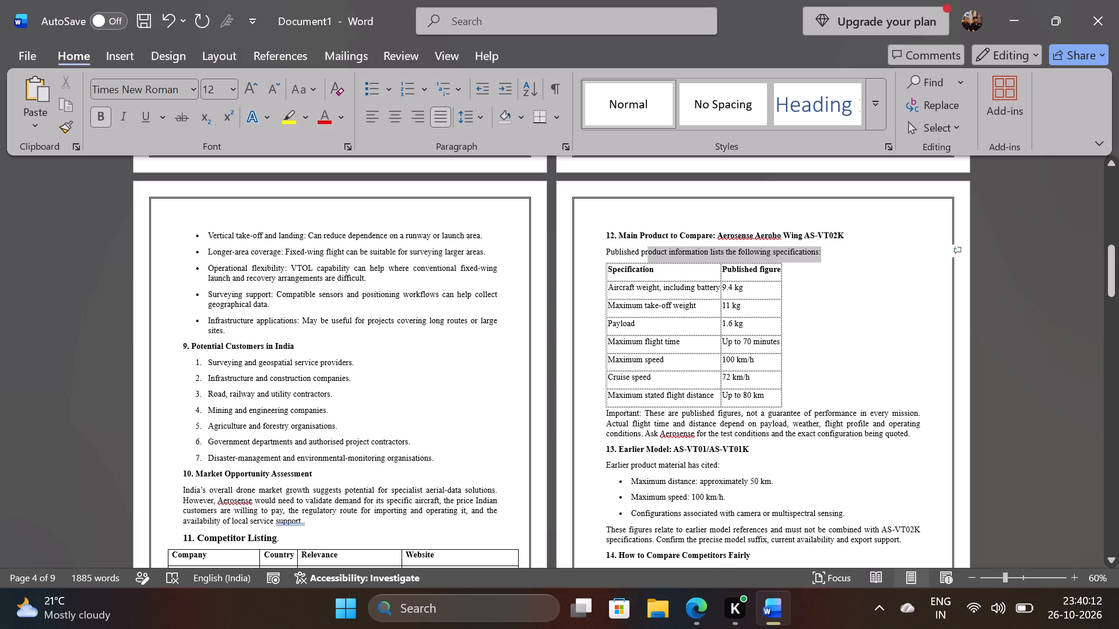
left_click_drag(652, 253, 604, 252)
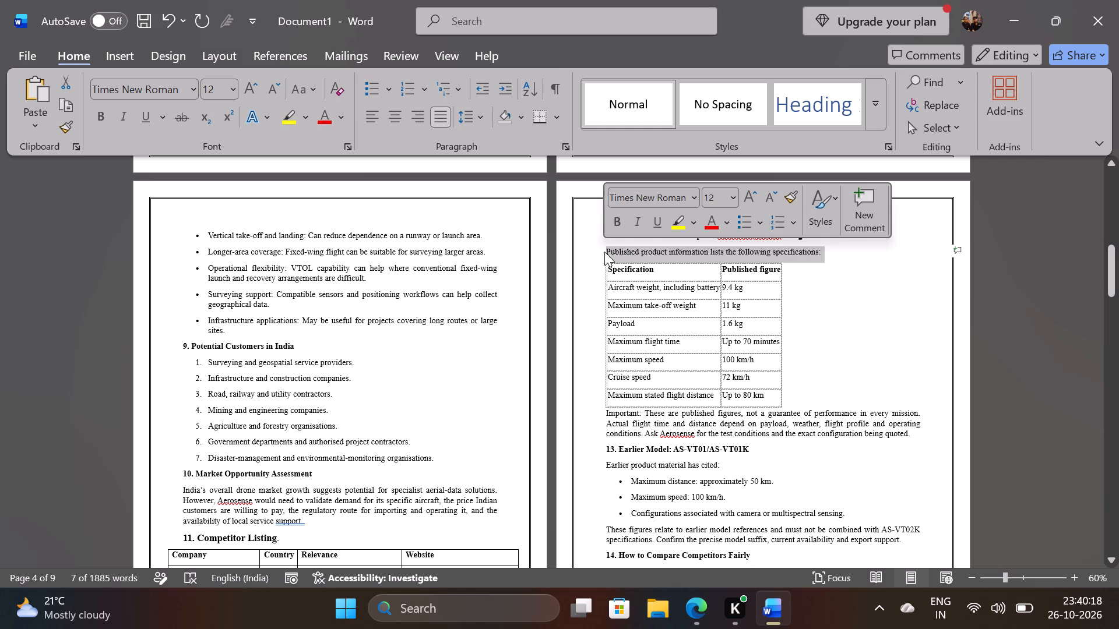
key("BackSpace")
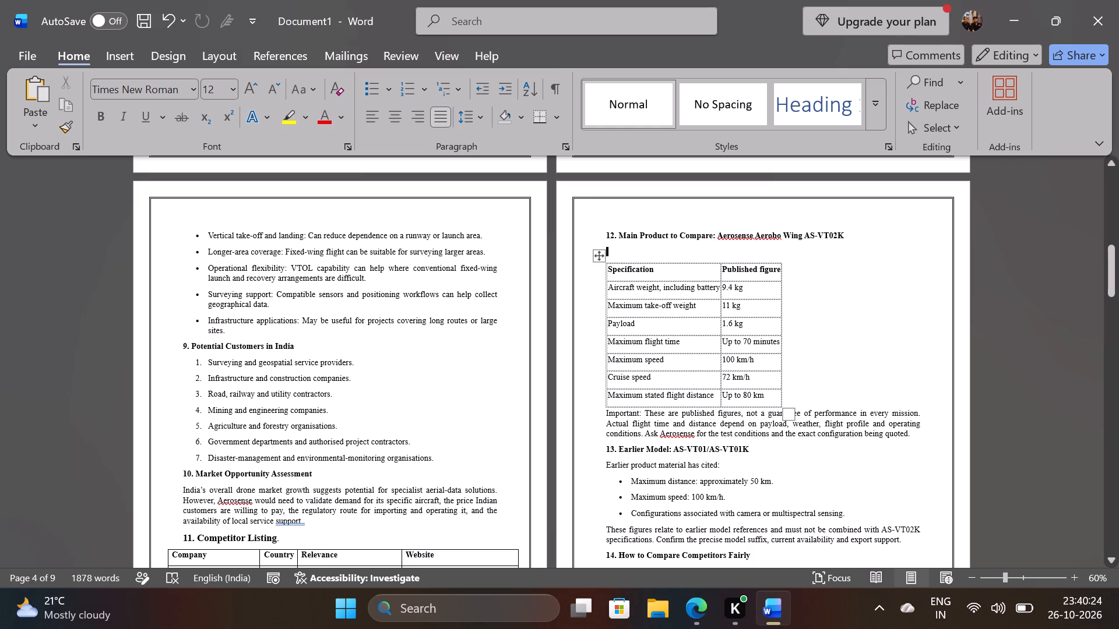
Look through the rest of the report, from the section 12 specification table to the references, to review the remaining unformatted content.
scroll(680, 414, "down", 1)
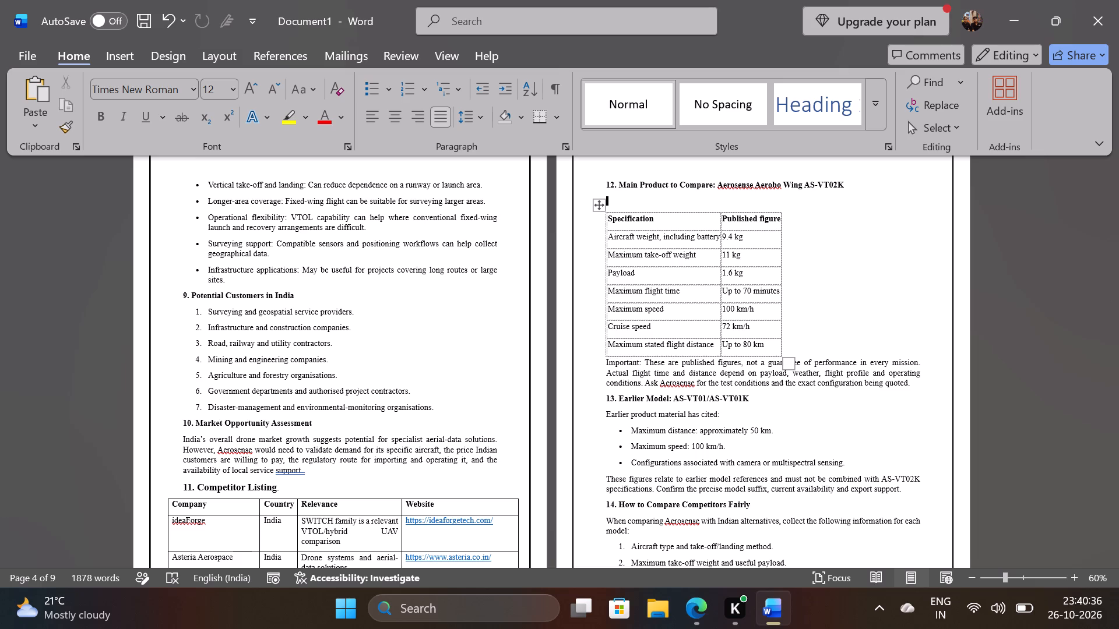
scroll(688, 426, "down", 1)
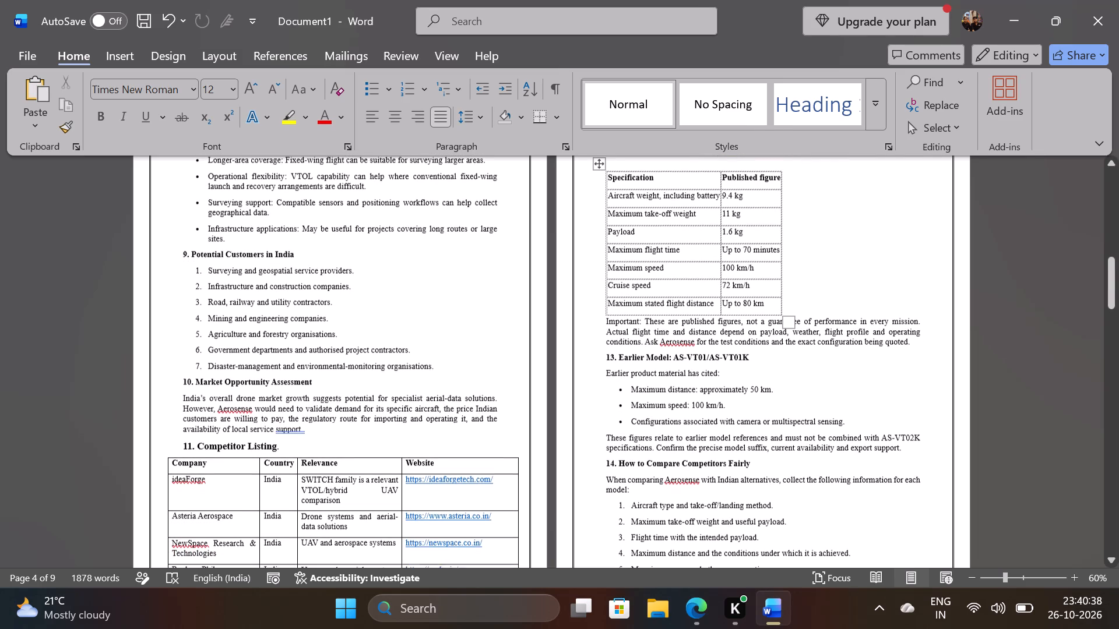
scroll(688, 426, "down", 2)
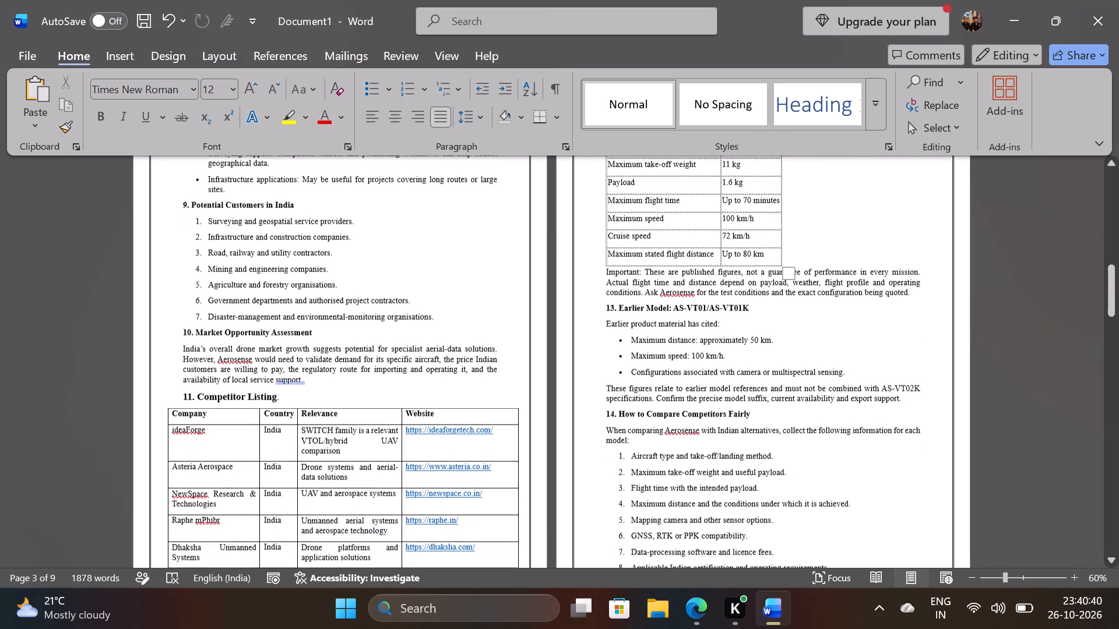
scroll(688, 426, "down", 1)
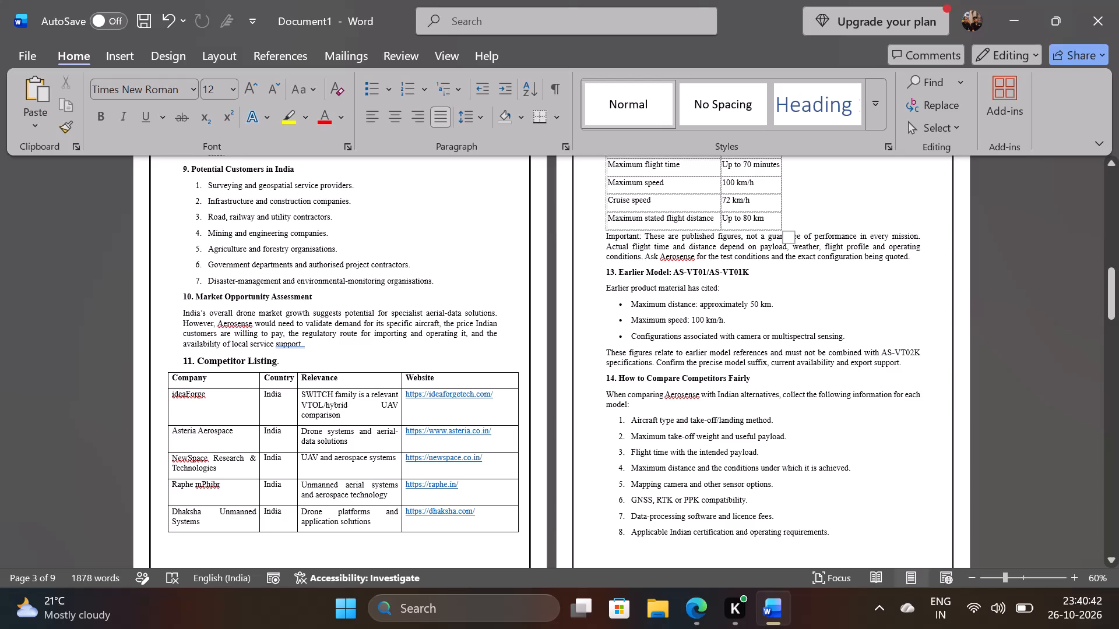
scroll(688, 426, "down", 1)
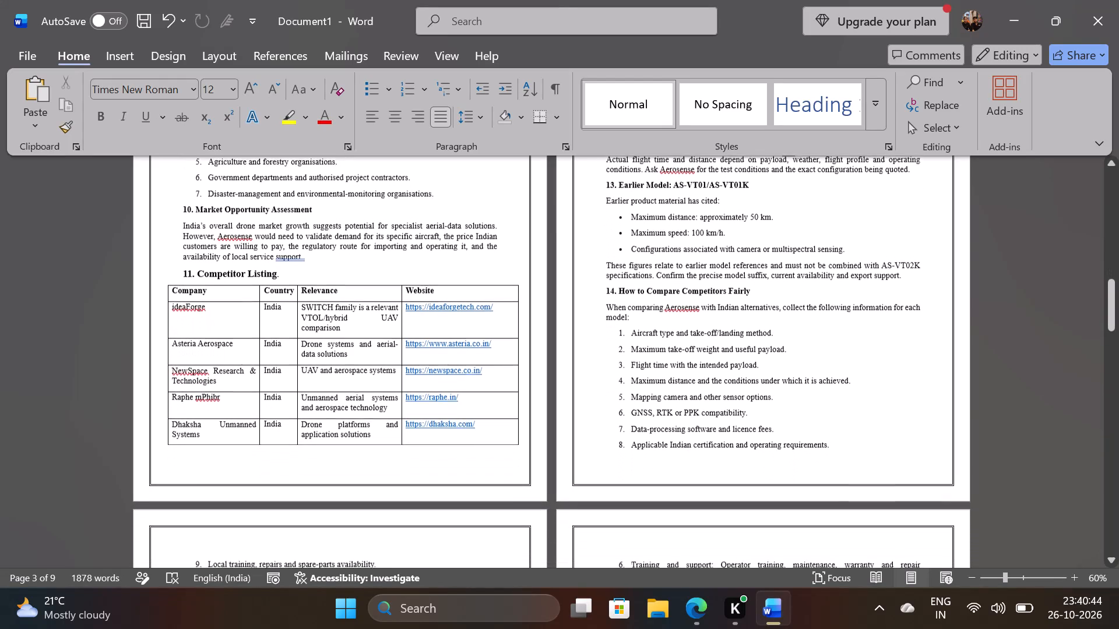
scroll(688, 426, "down", 2)
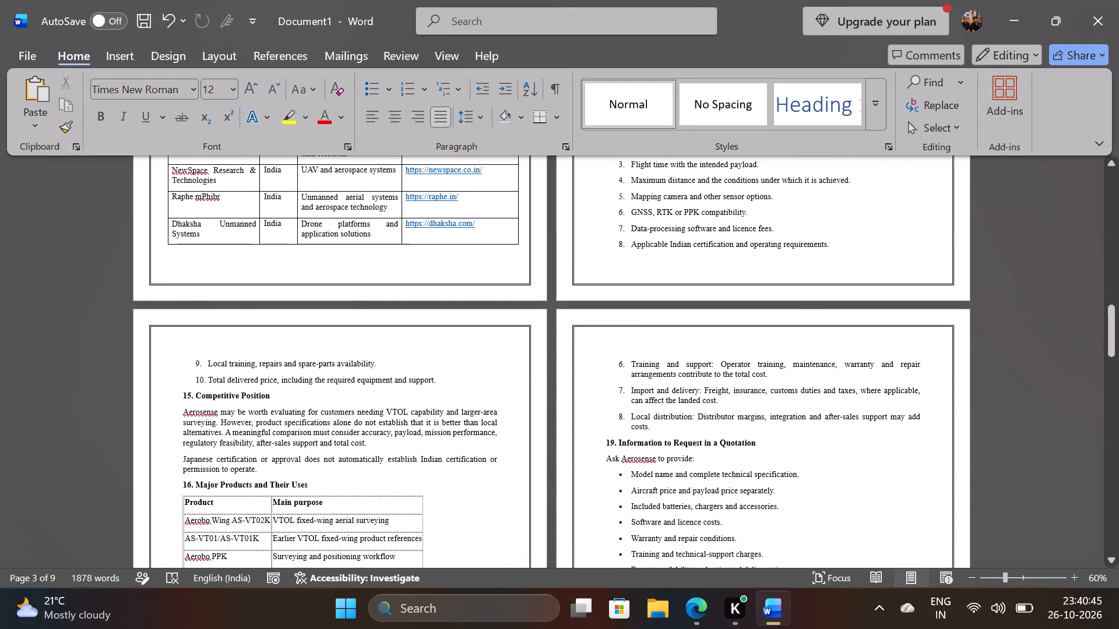
scroll(396, 442, "down", 1)
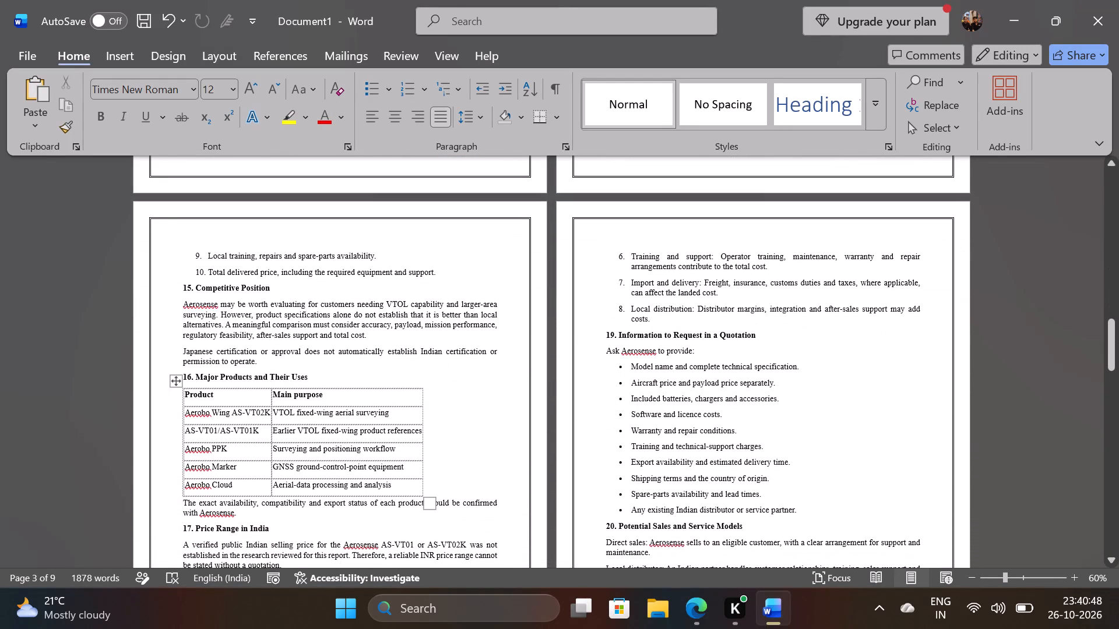
scroll(396, 430, "down", 1)
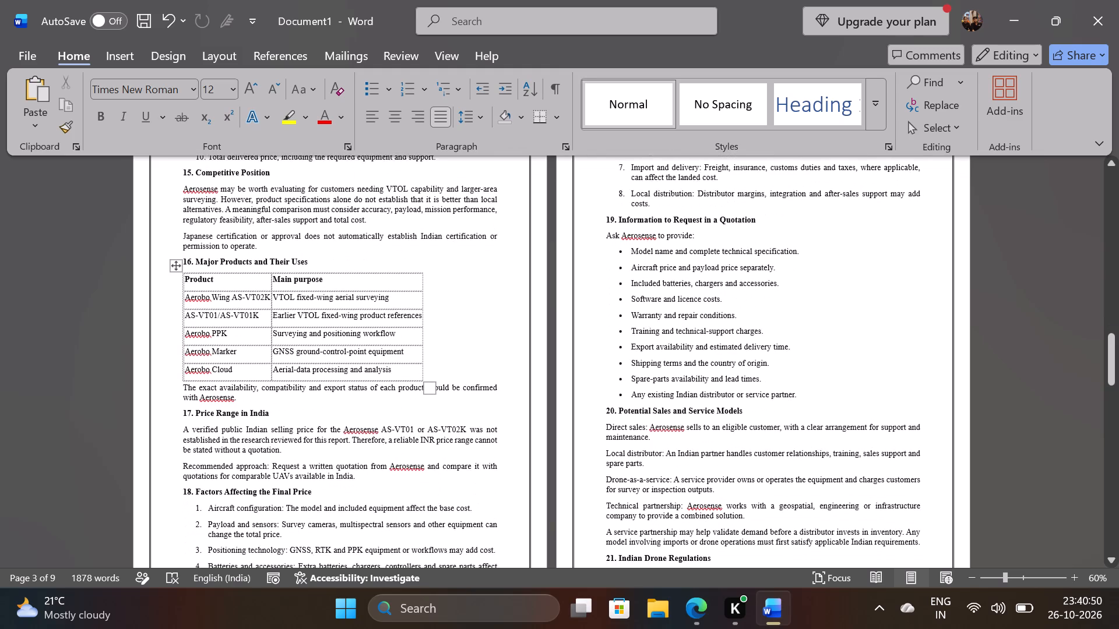
scroll(396, 430, "down", 2)
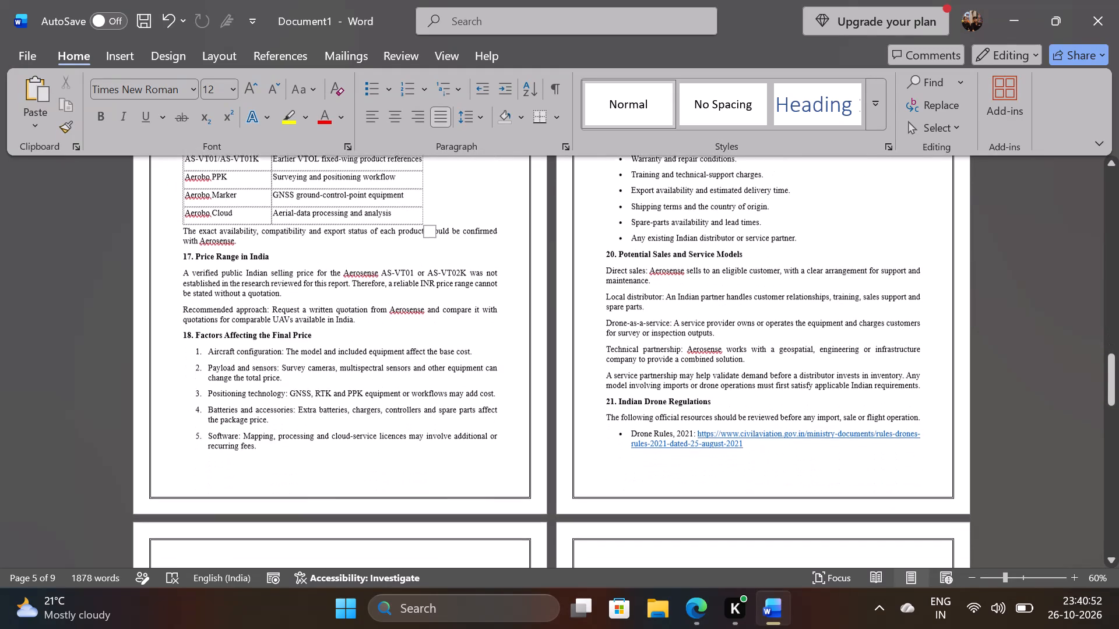
scroll(396, 430, "down", 7)
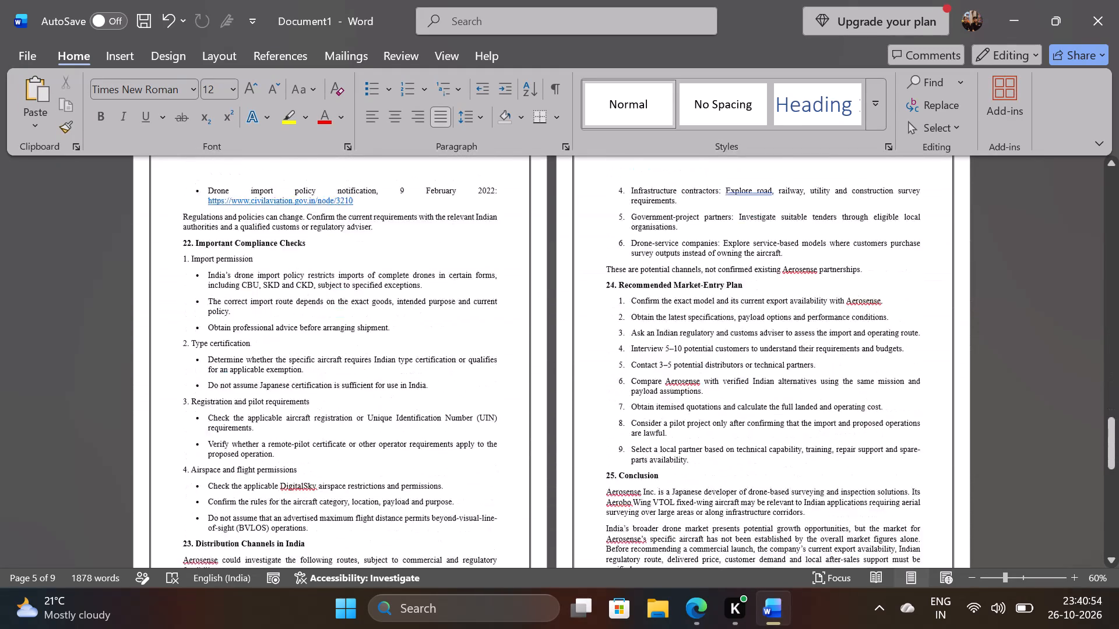
scroll(396, 430, "down", 2)
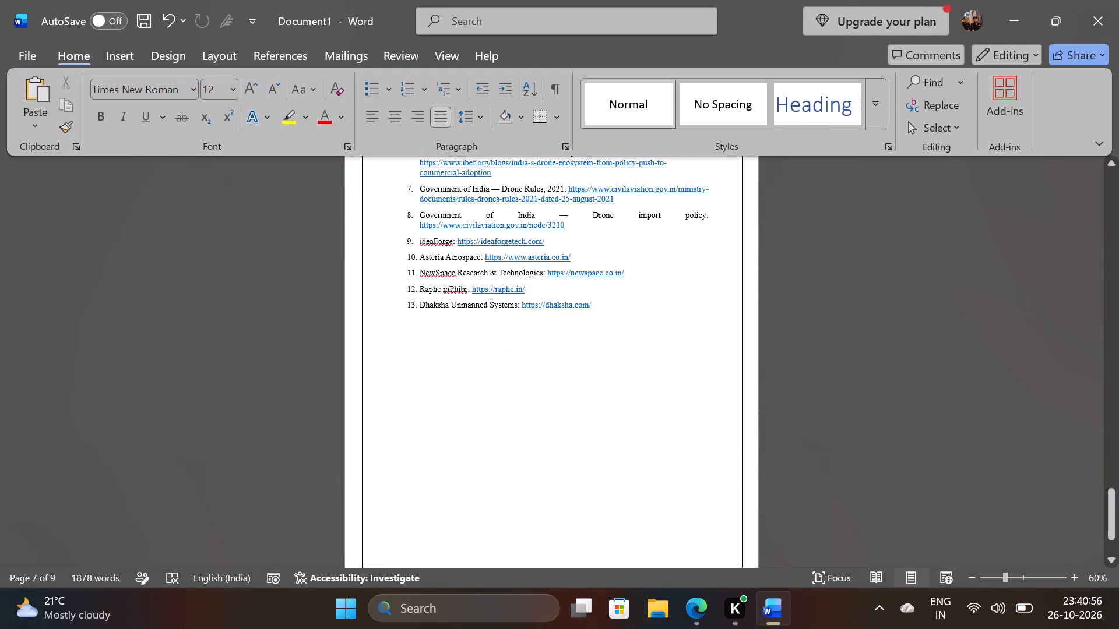
scroll(396, 430, "up", 5)
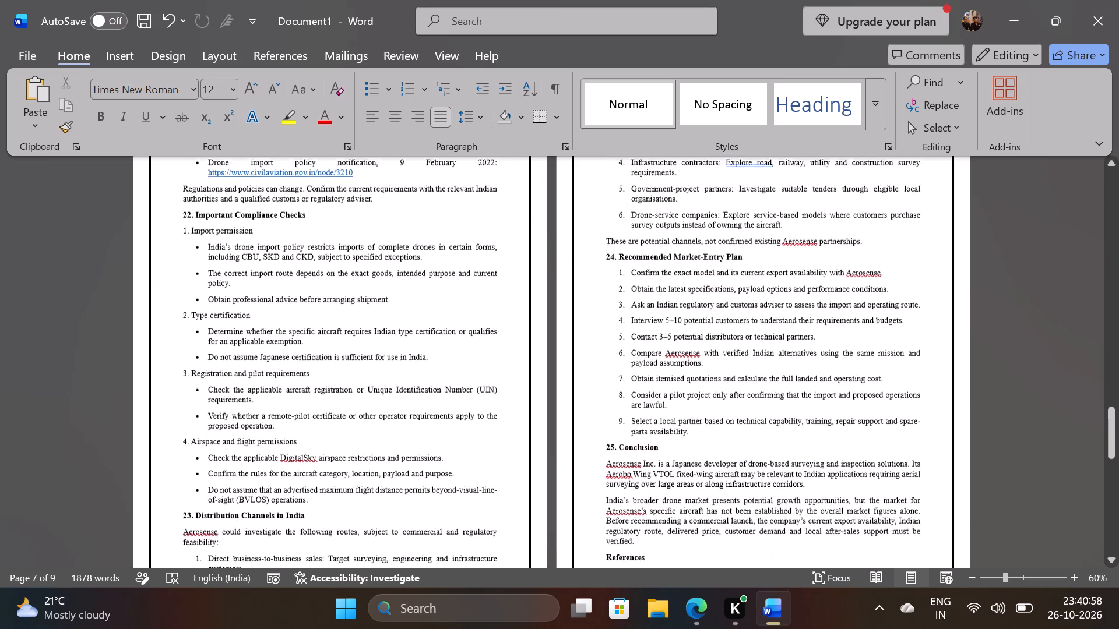
scroll(396, 430, "up", 6)
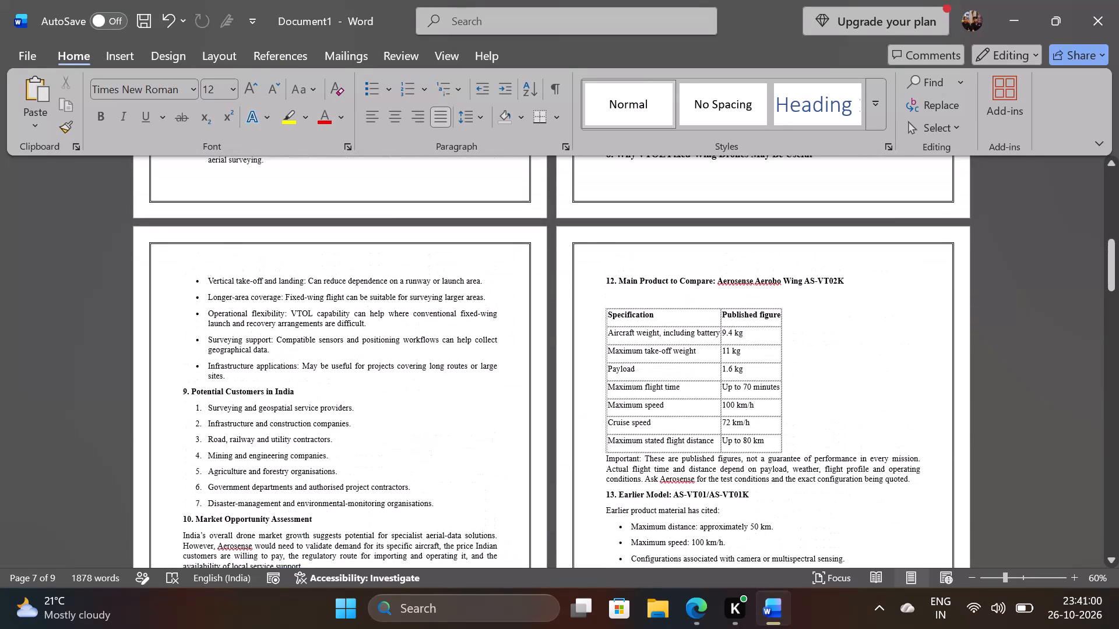
Replace the space between "Dhaksha" and "Unmanned" with an underscore in the Competitor Listing table's company column.
scroll(396, 430, "down", 1)
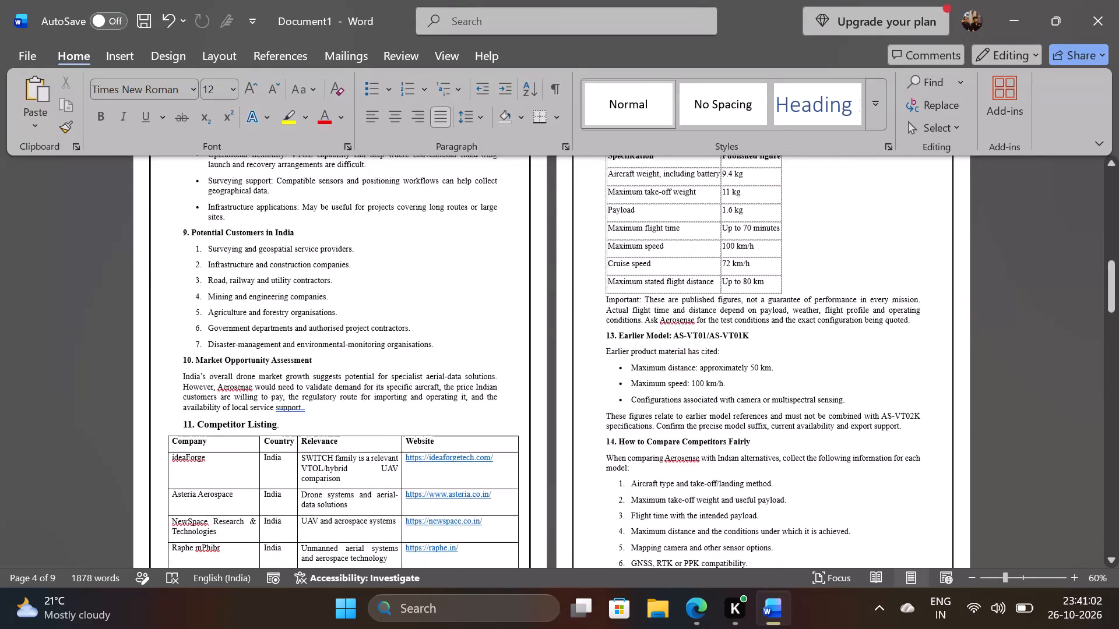
scroll(396, 430, "down", 2)
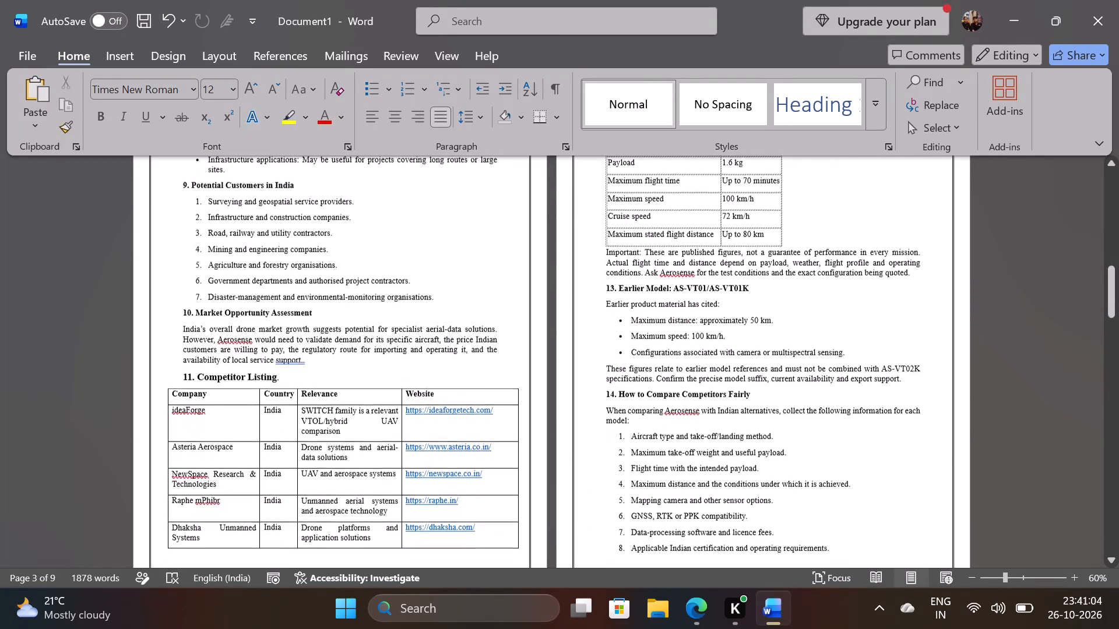
scroll(396, 430, "down", 1)
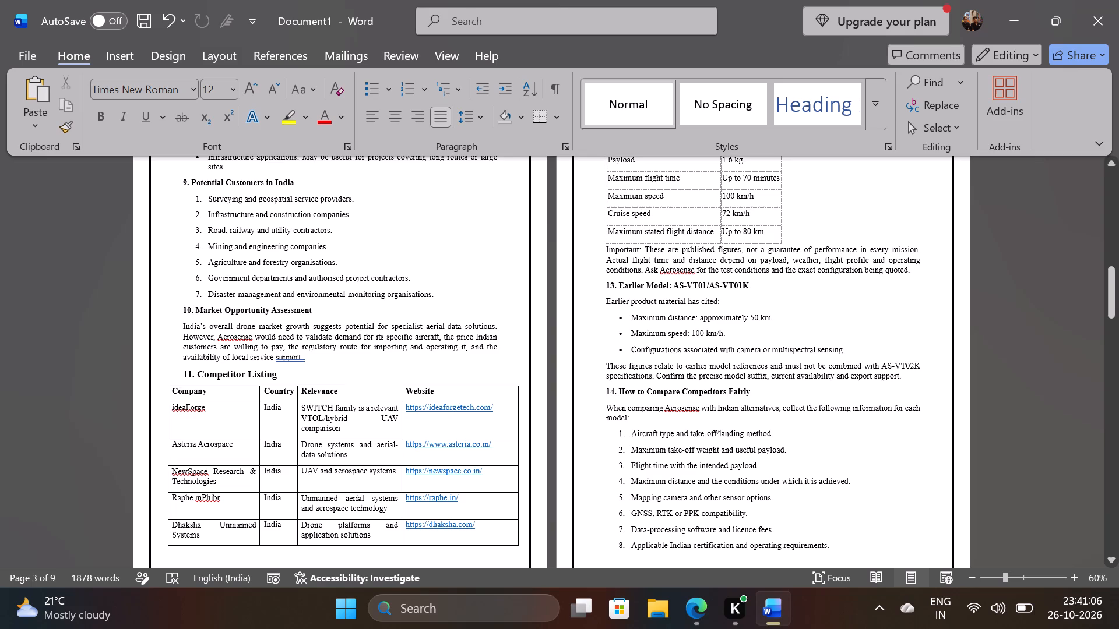
left_click(220, 522)
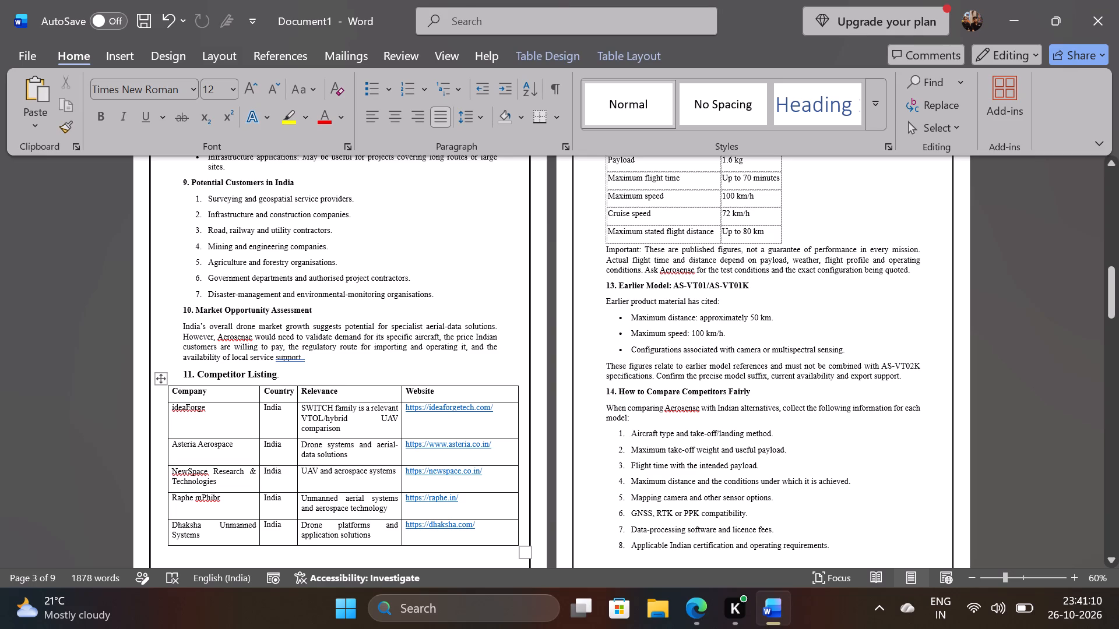
key("BackSpace")
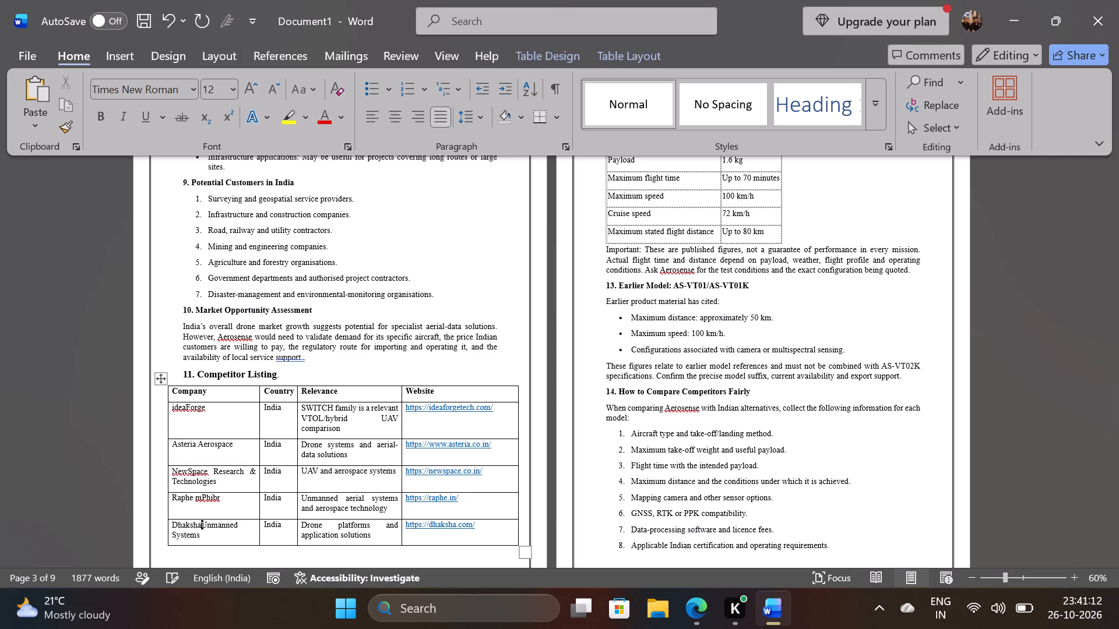
key("h")
key("h")
key("BackSpace")
key("BackSpace")
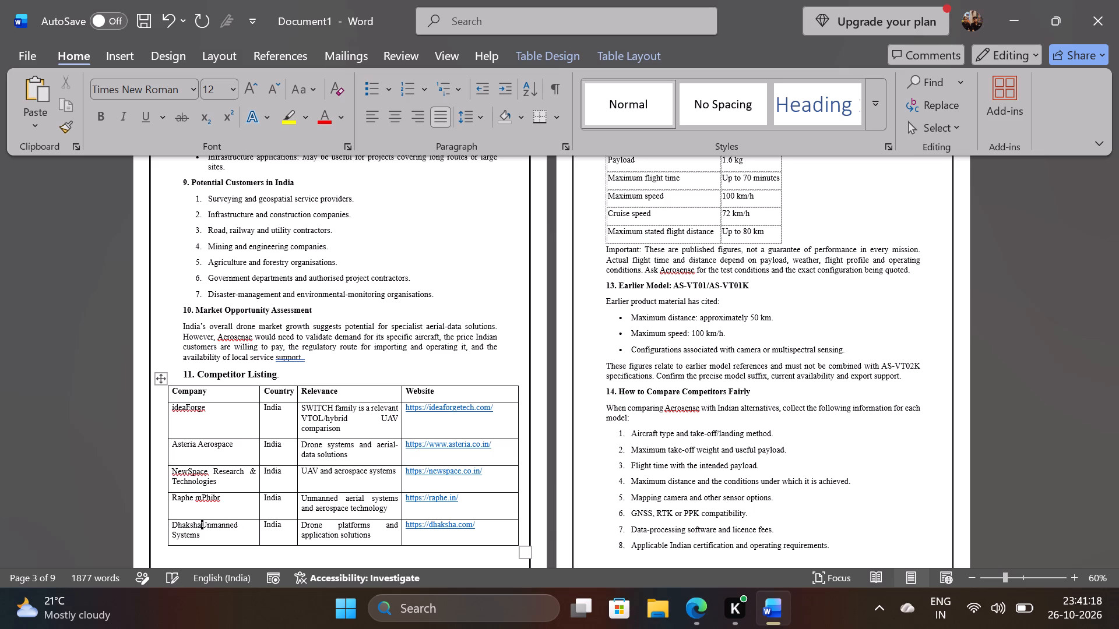
key("shift+underscore")
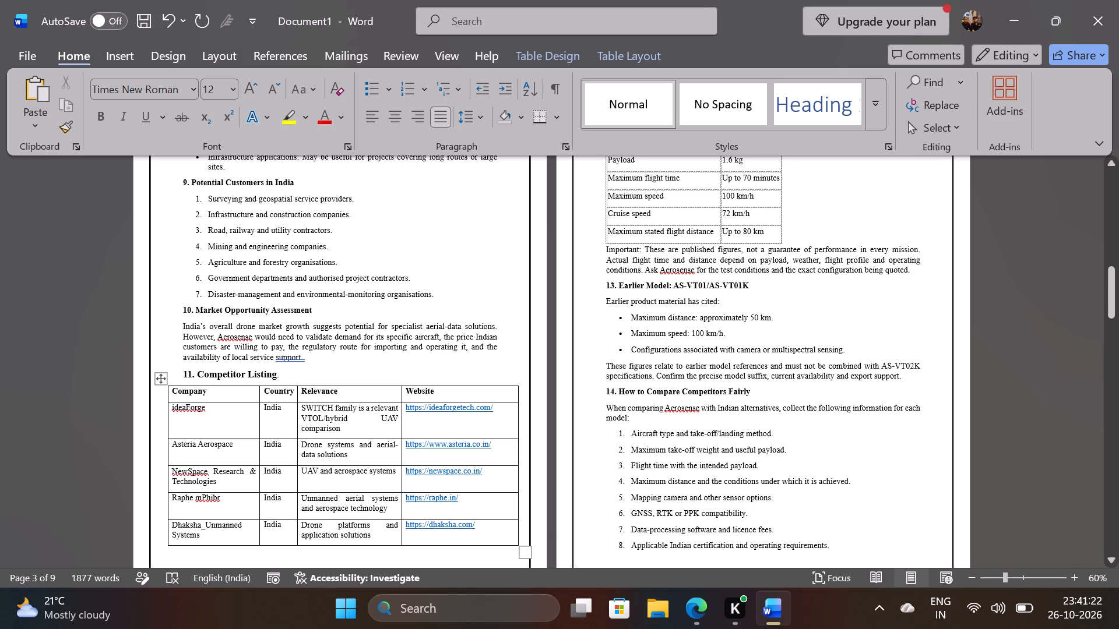
Clear the spelling flags on ideaForge, Dhaksha_Unmanned, mPhibr and NewSpace in the competitor table.
right_click(174, 410)
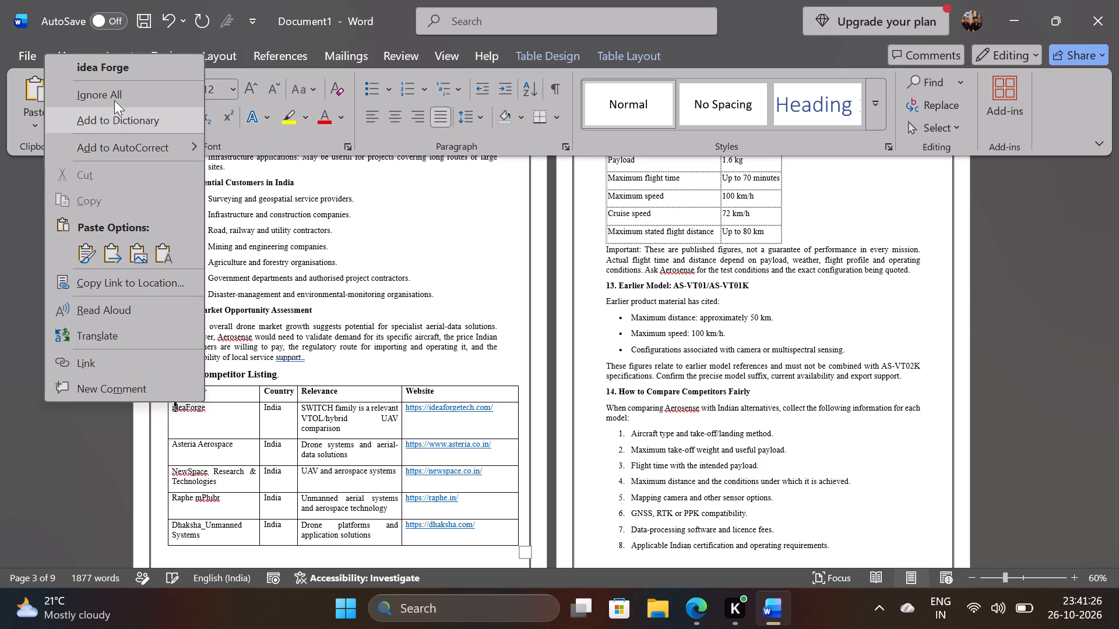
left_click(112, 91)
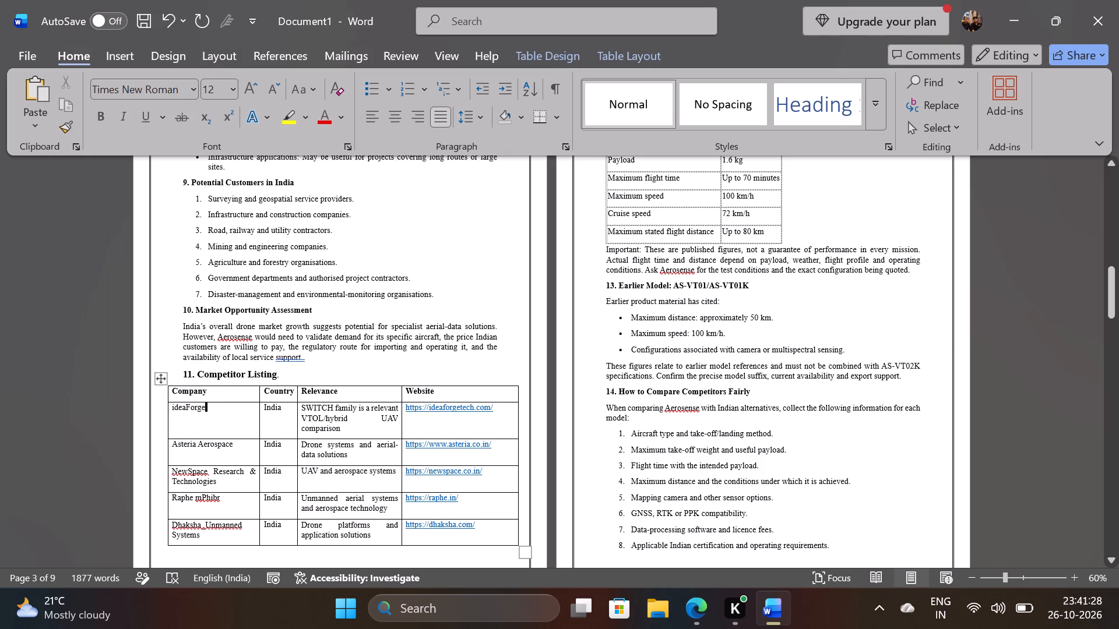
right_click(205, 521)
left_click(121, 248)
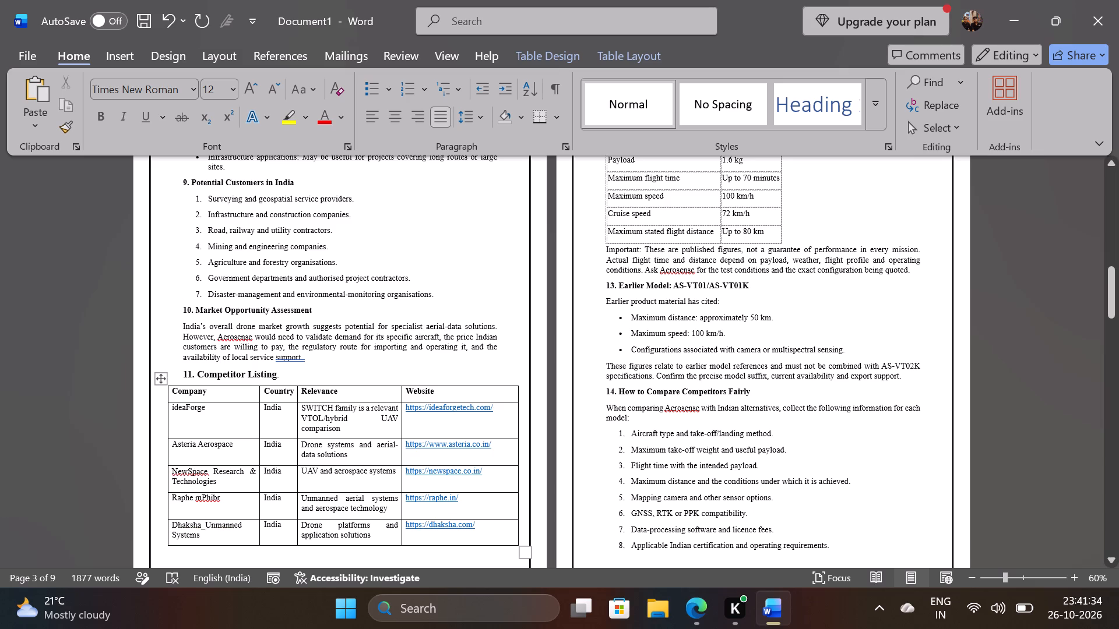
right_click(207, 498)
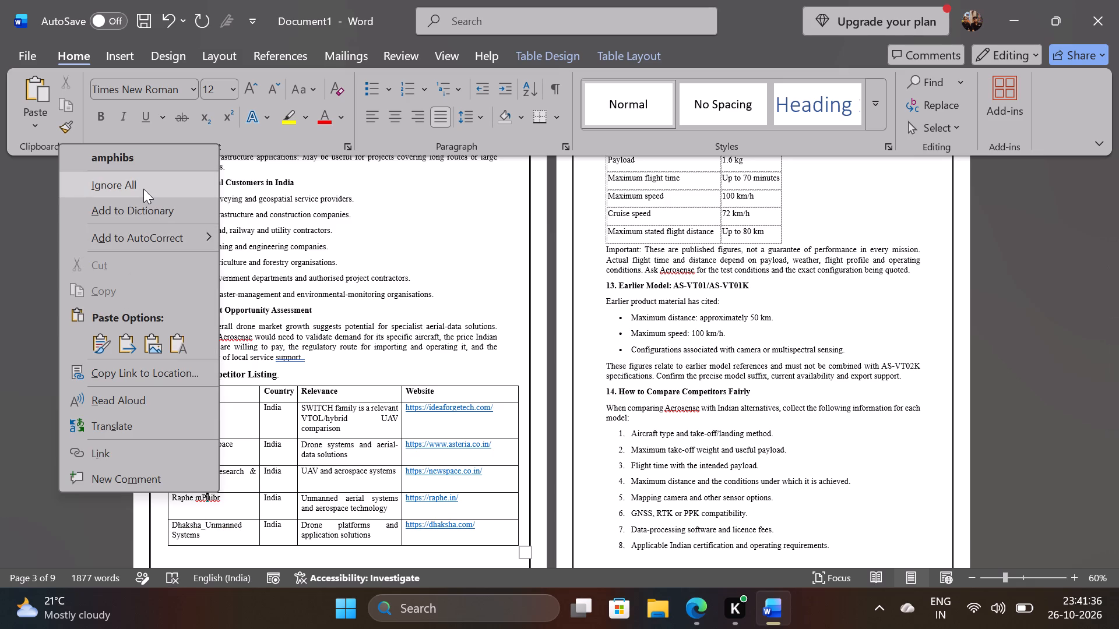
left_click(143, 189)
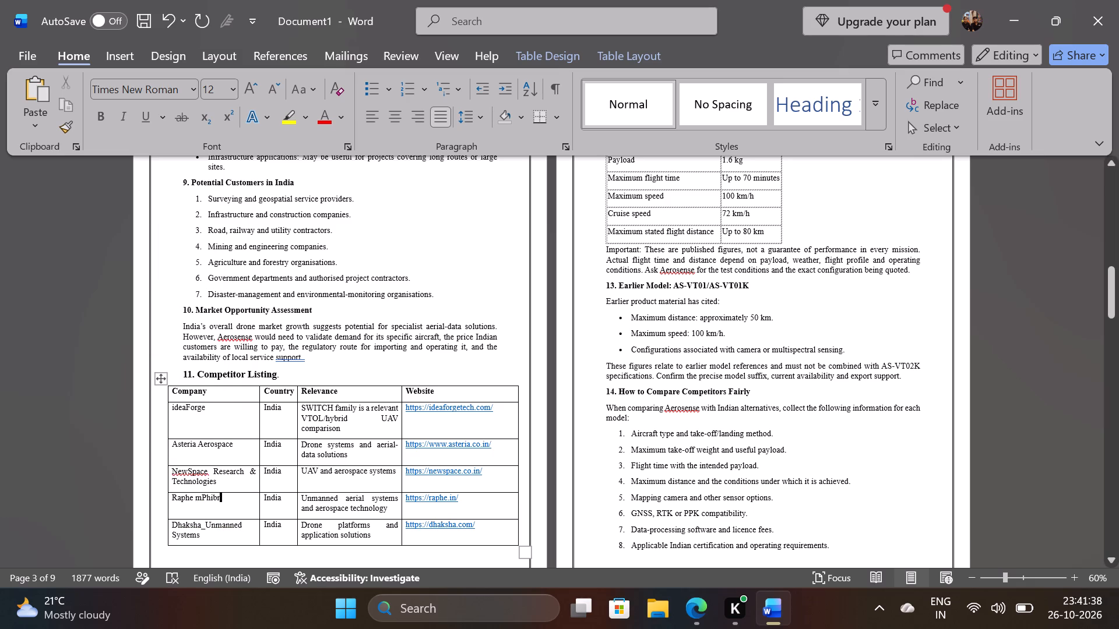
right_click(185, 472)
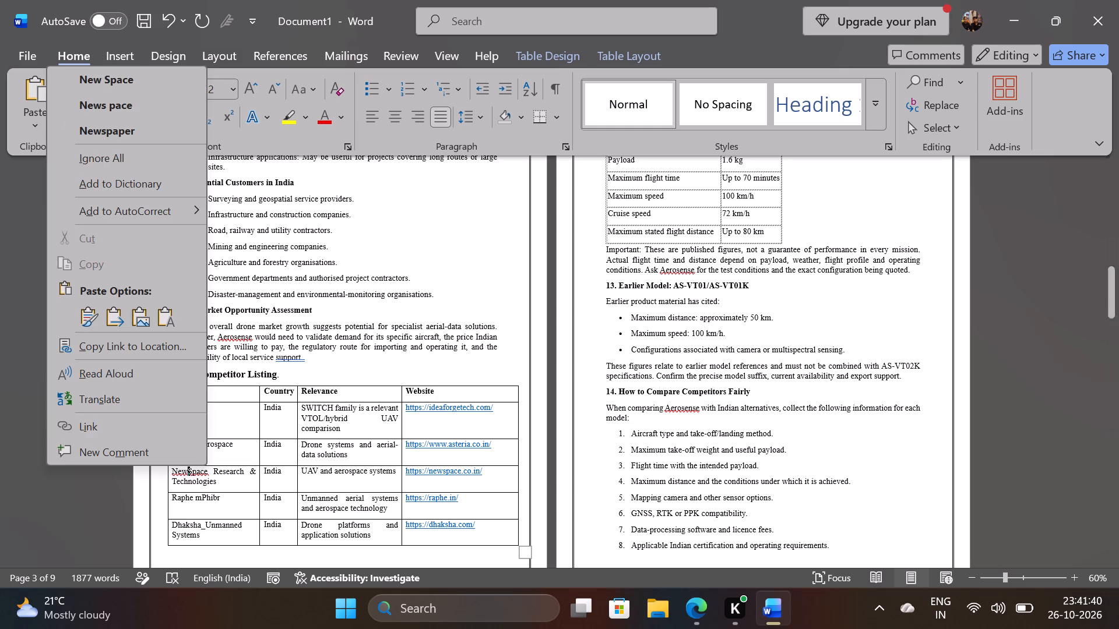
left_click(130, 157)
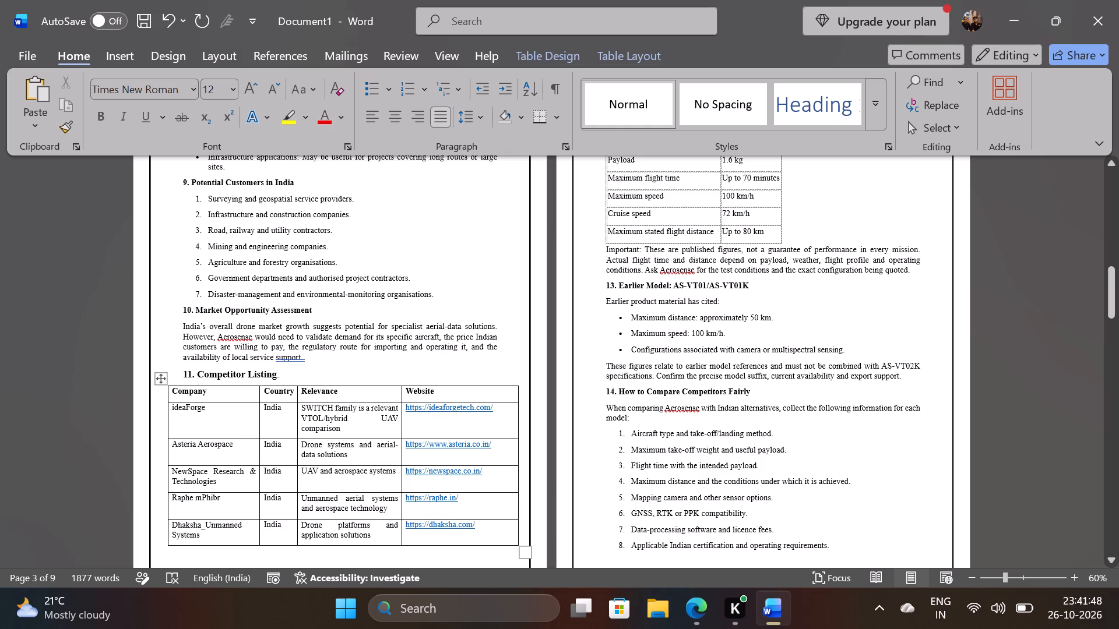
Apply the Table Grid Light style to the section 12 specification table.
scroll(432, 352, "up", 6)
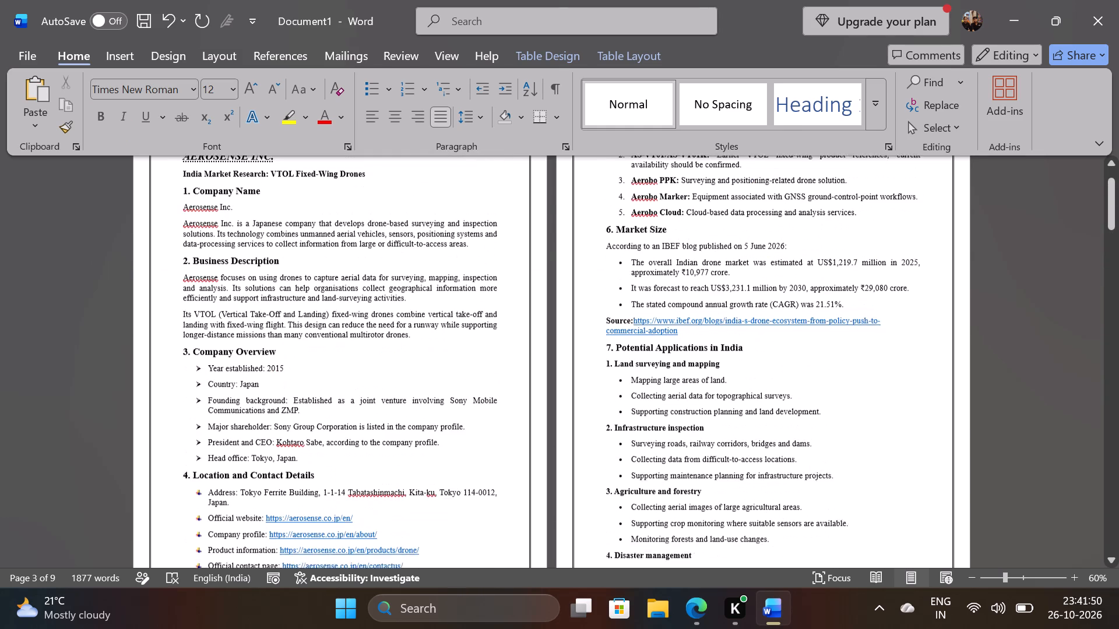
scroll(432, 352, "down", 2)
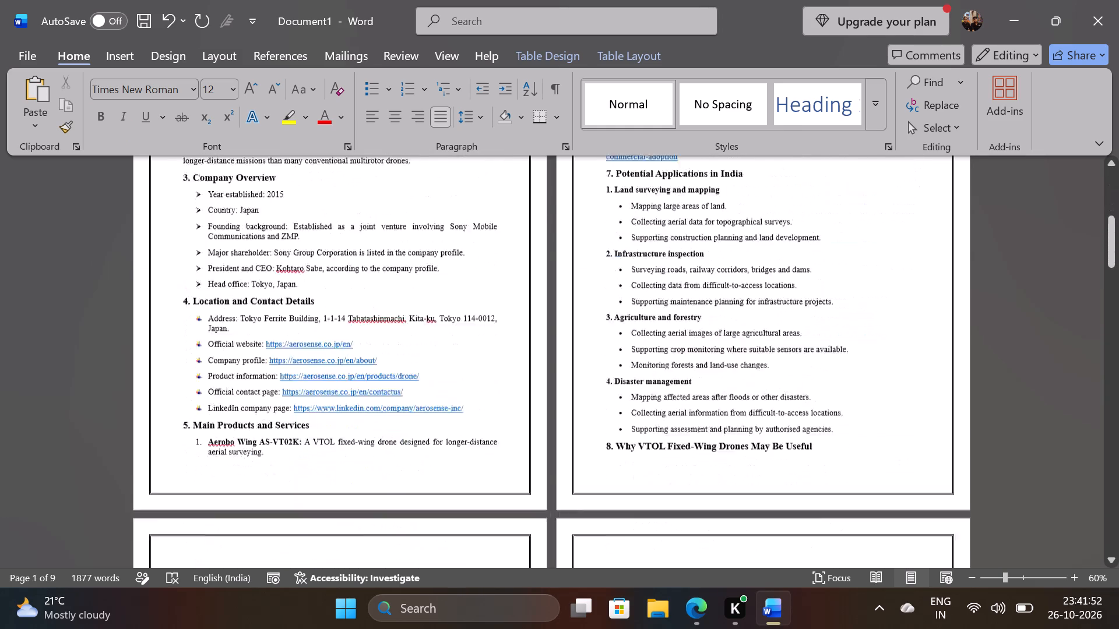
scroll(432, 352, "down", 2)
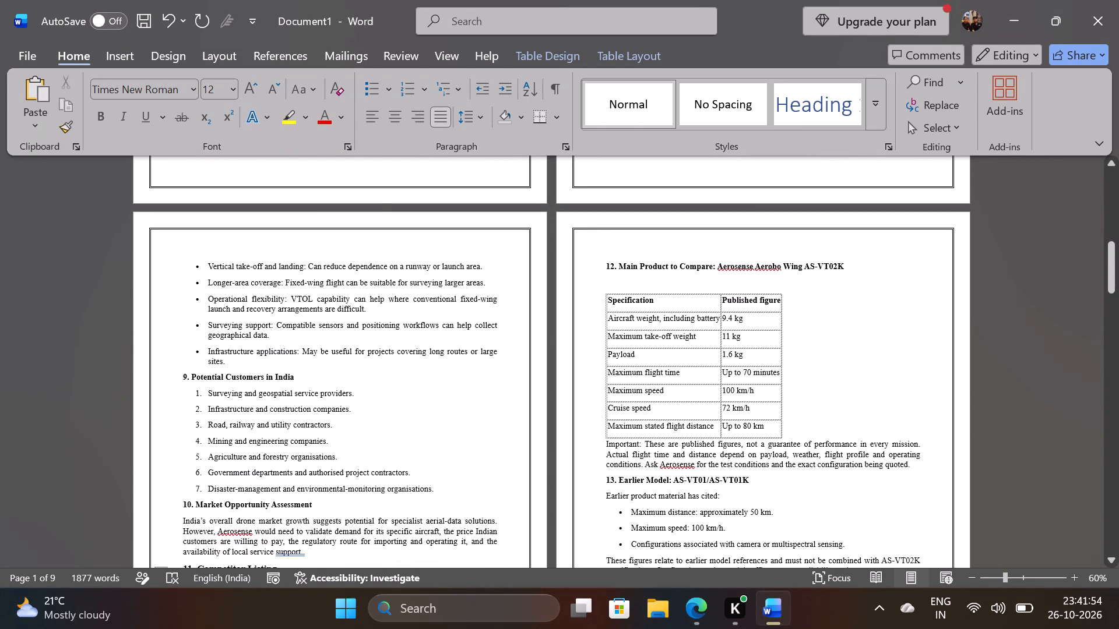
left_click(619, 314)
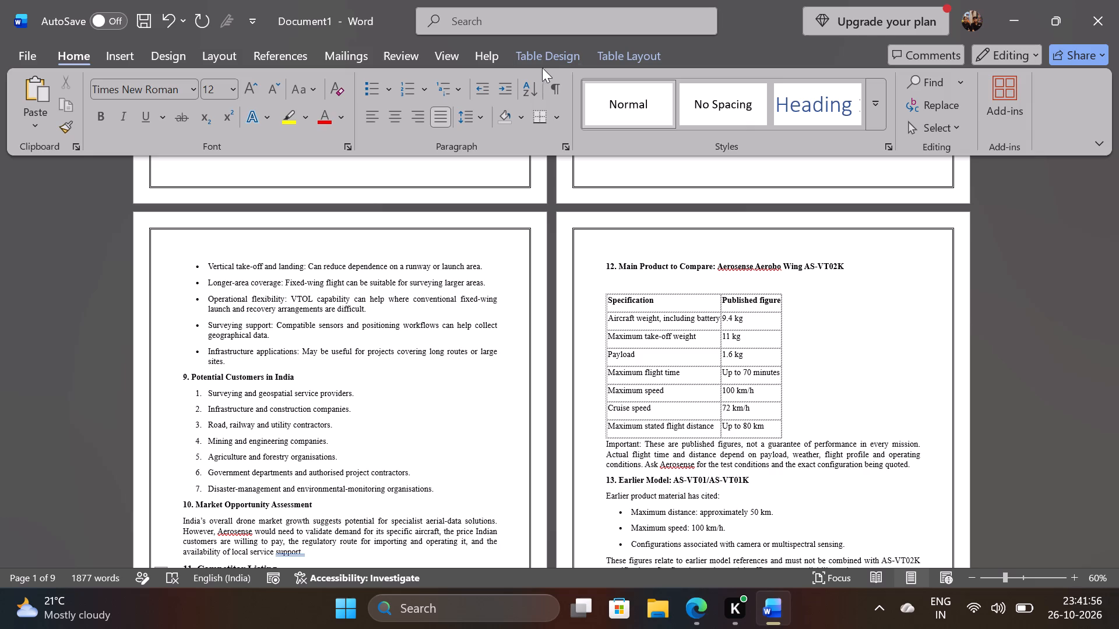
left_click(543, 65)
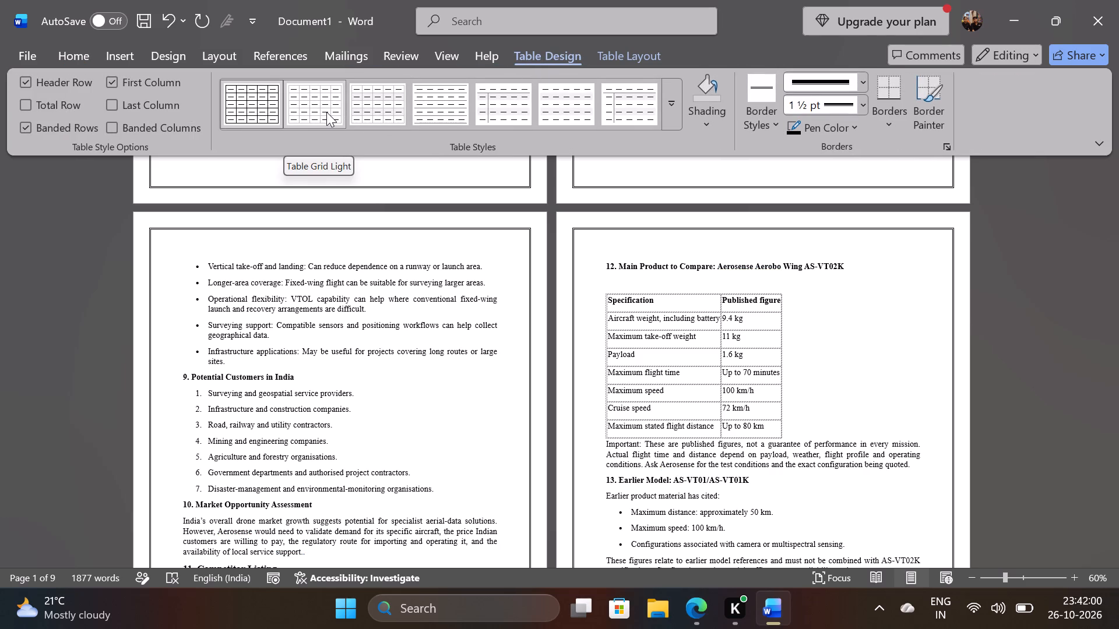
left_click(326, 112)
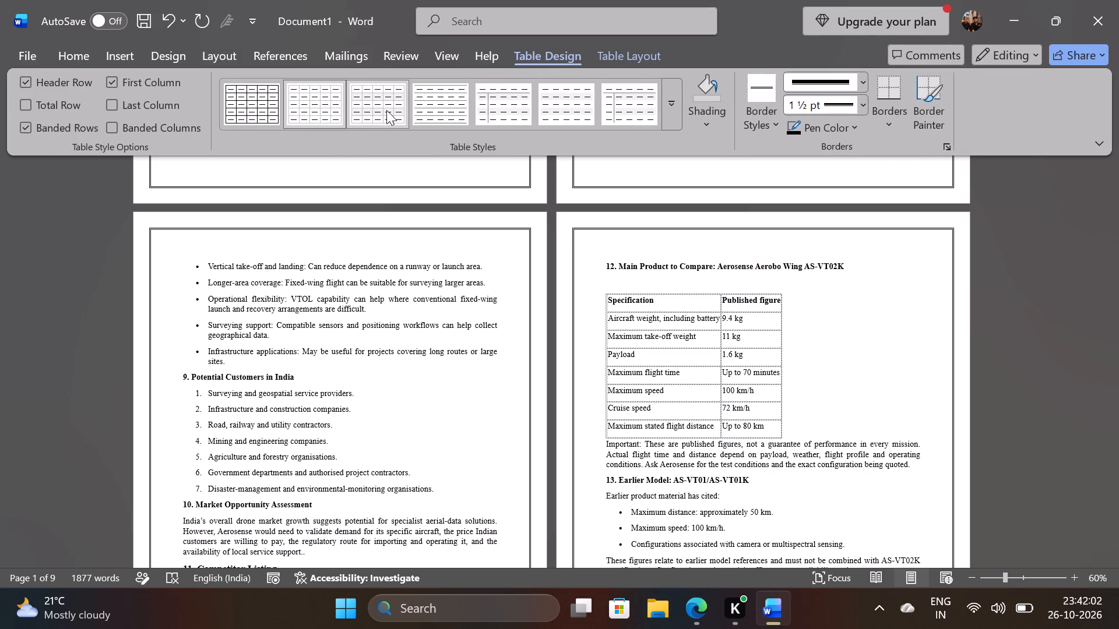
left_click(386, 110)
left_click(702, 307)
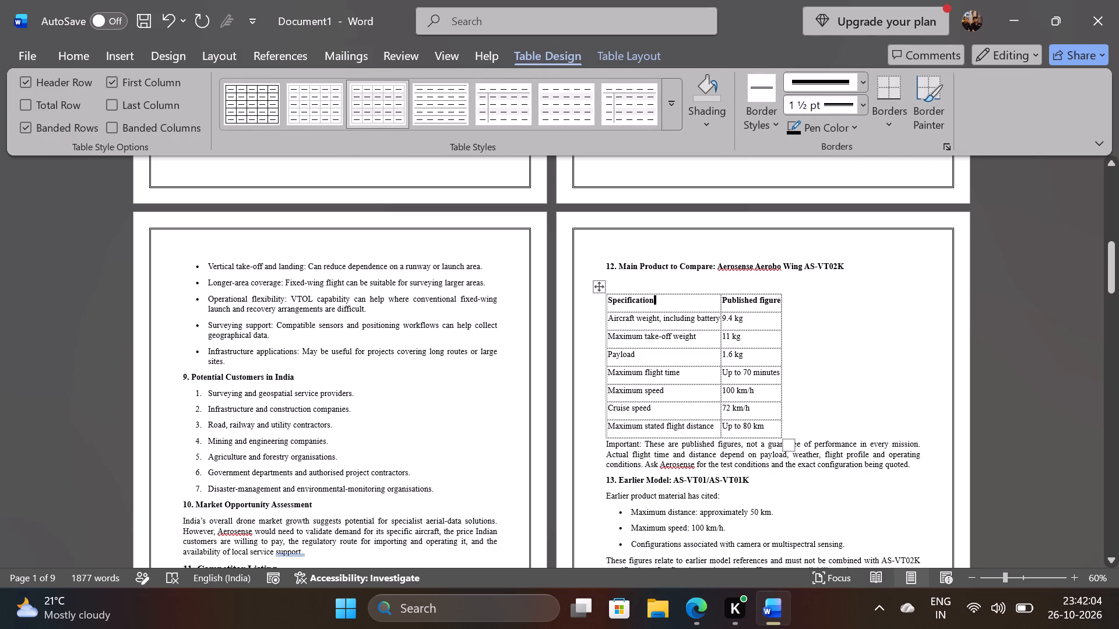
left_click(702, 307)
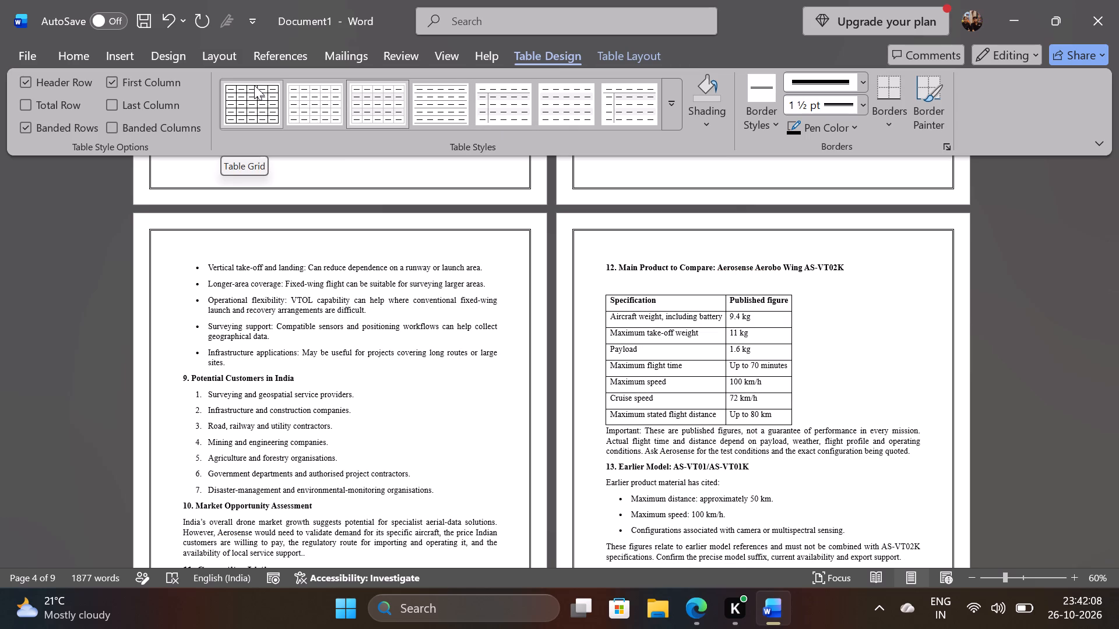
left_click(318, 90)
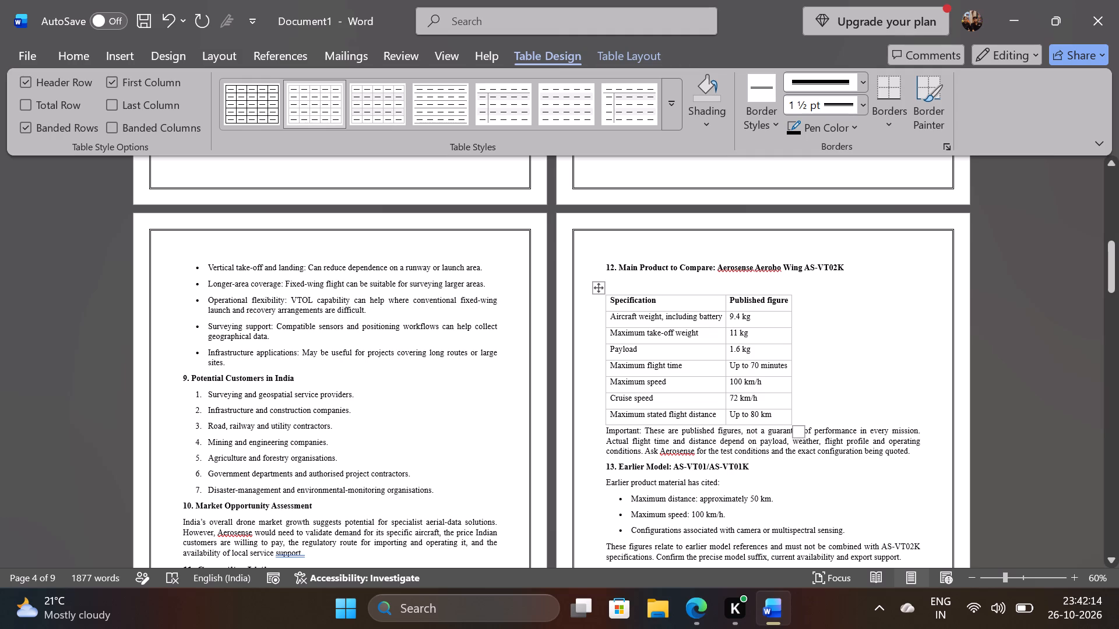
Delete the "Important: These are published figures" paragraph below the specification table and insert a blank line above heading 13.
left_click_drag(909, 450, 610, 441)
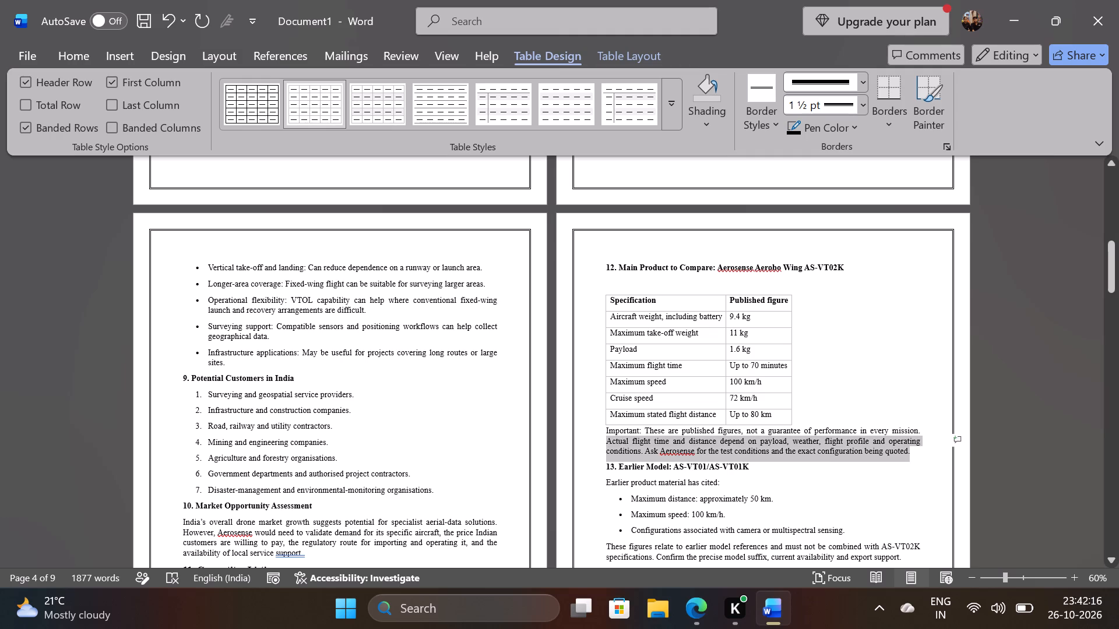
left_click_drag(610, 441, 605, 432)
key("BackSpace")
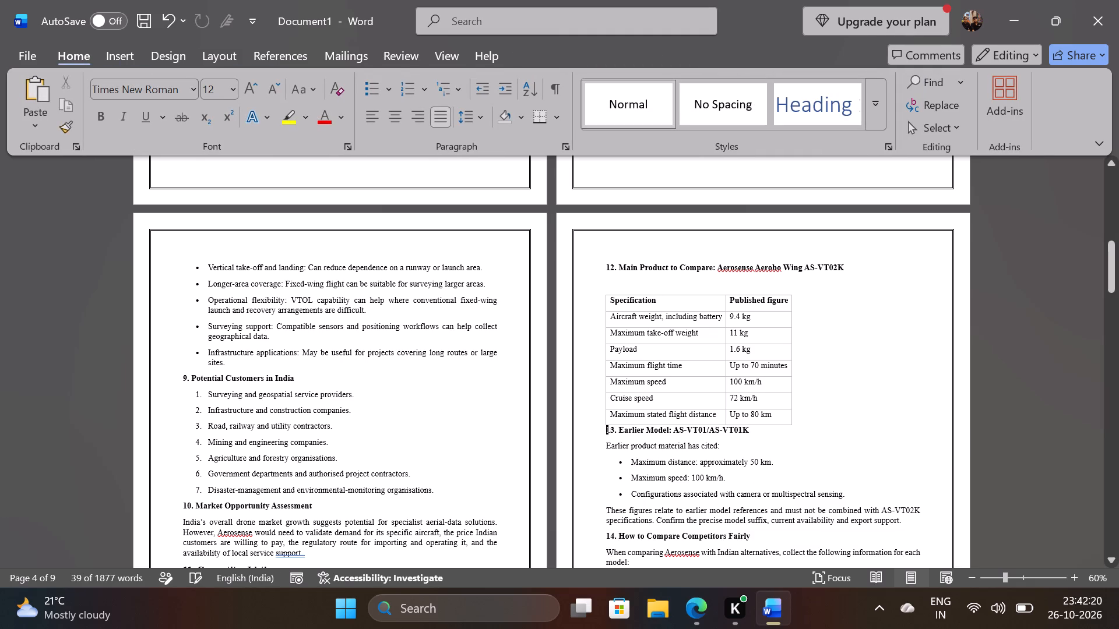
key("Return")
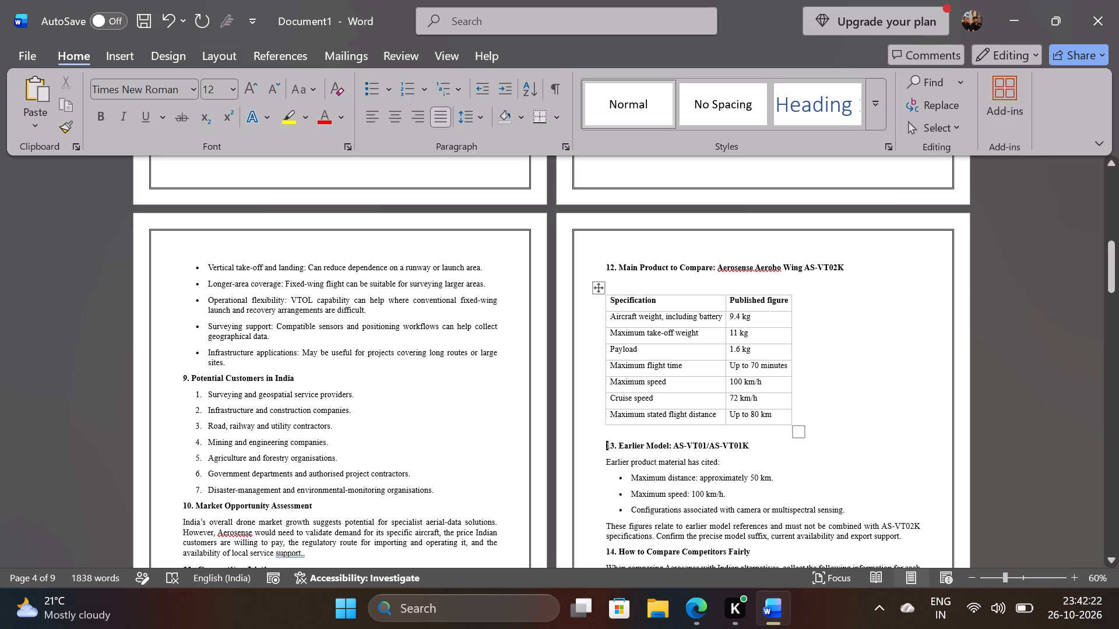
Set the "13. Earlier Model: AS-VT01/AS-VT01K" heading to font size 14.
left_click_drag(754, 443, 573, 446)
left_click(704, 392)
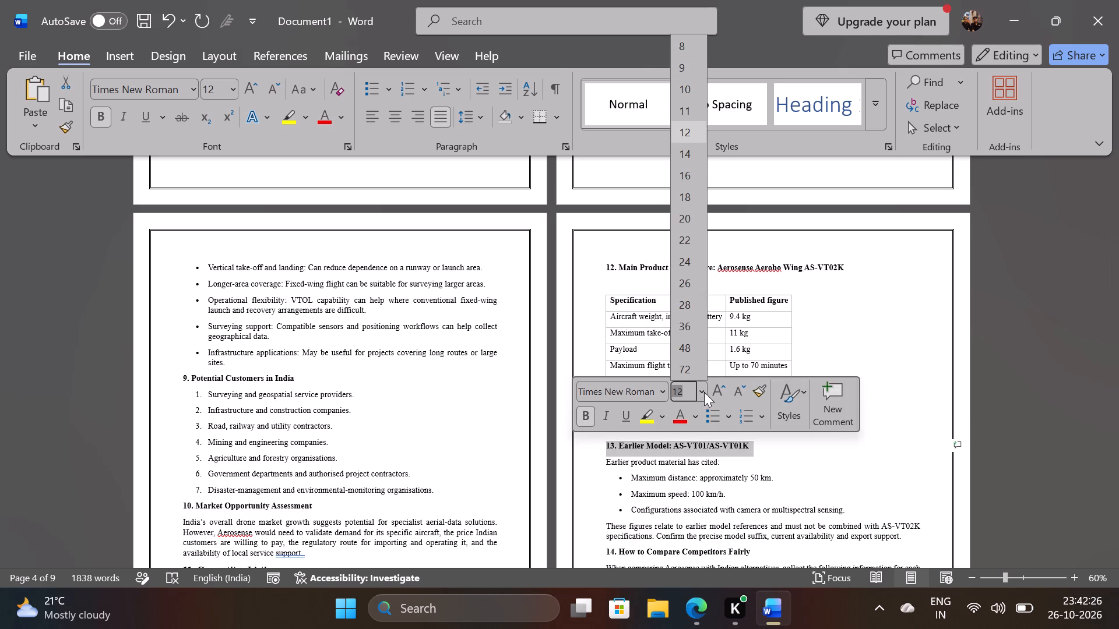
left_click(683, 154)
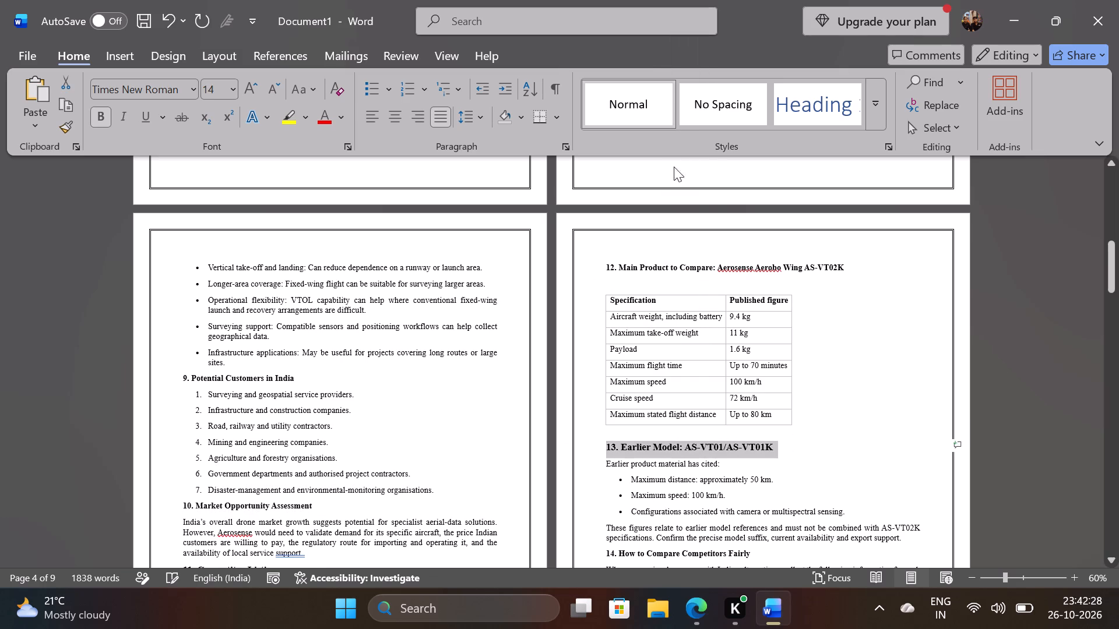
Set the "12. Main Product to Compare: Aerosense Aerobo Wing AS-VT02K" heading to font size 14.
left_click_drag(606, 267, 754, 270)
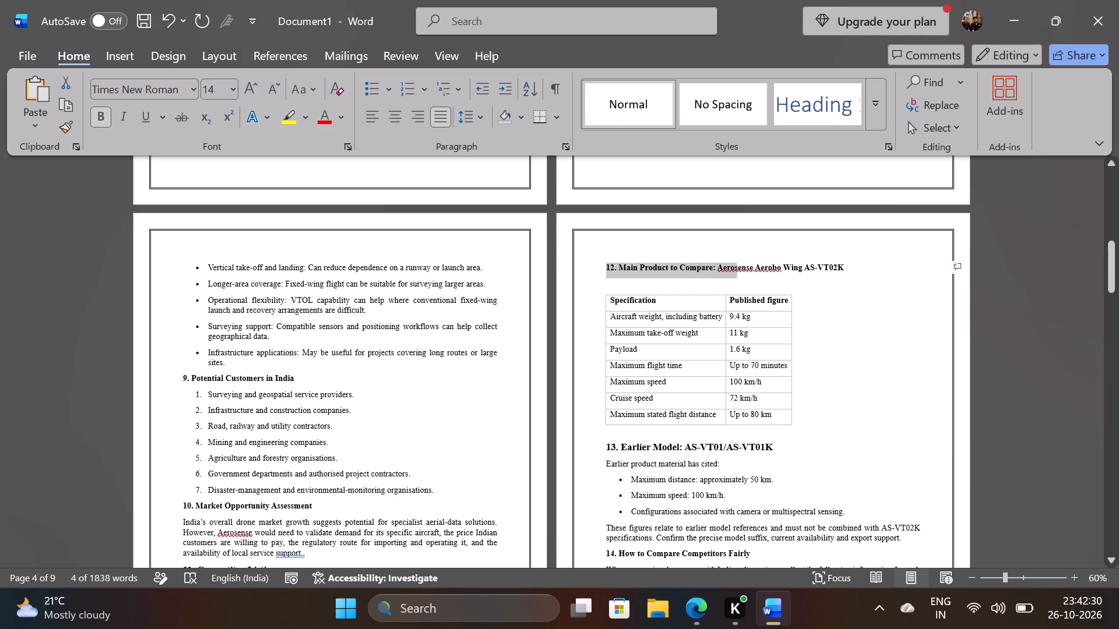
left_click_drag(754, 270, 832, 268)
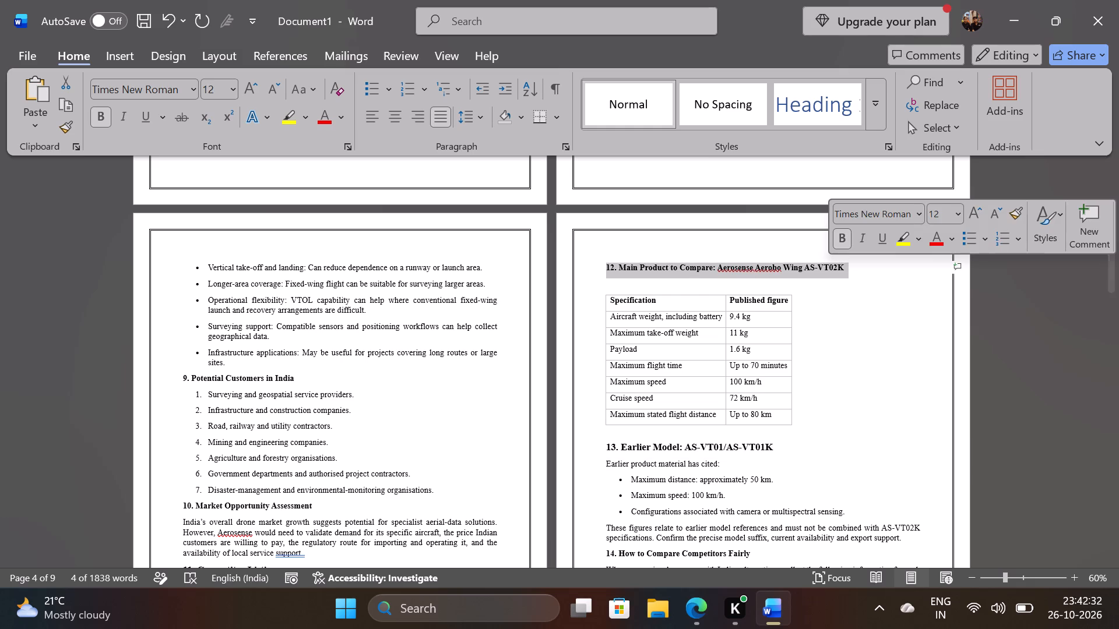
left_click(956, 212)
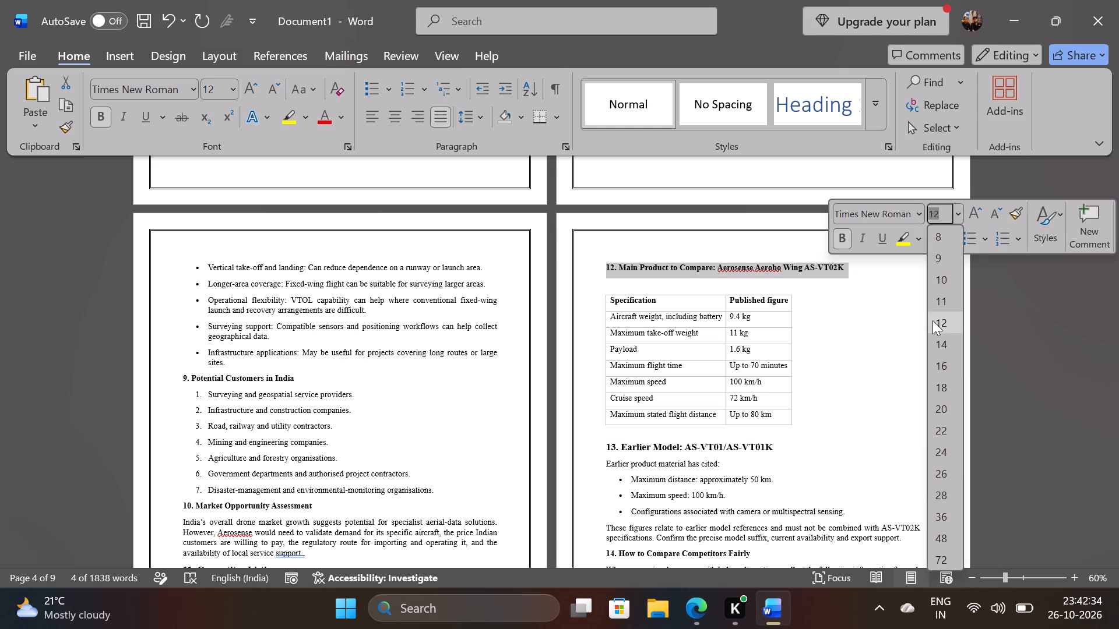
left_click(937, 337)
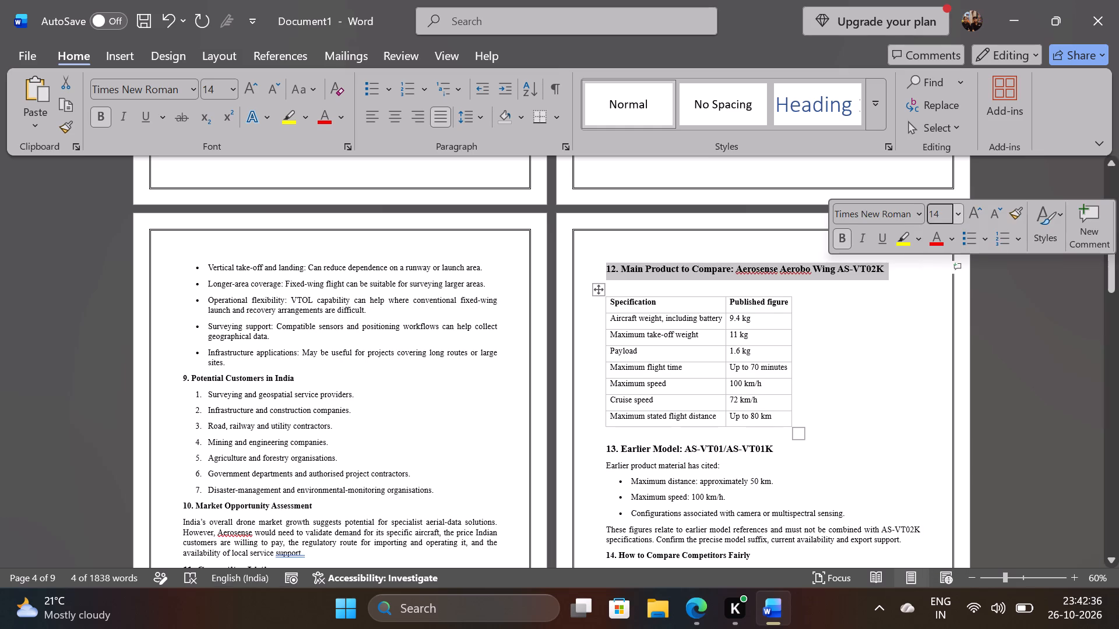
Move the section 12 specification table inward from the left margin, directly beneath its heading and roughly centred on the page.
left_click_drag(599, 291, 633, 294)
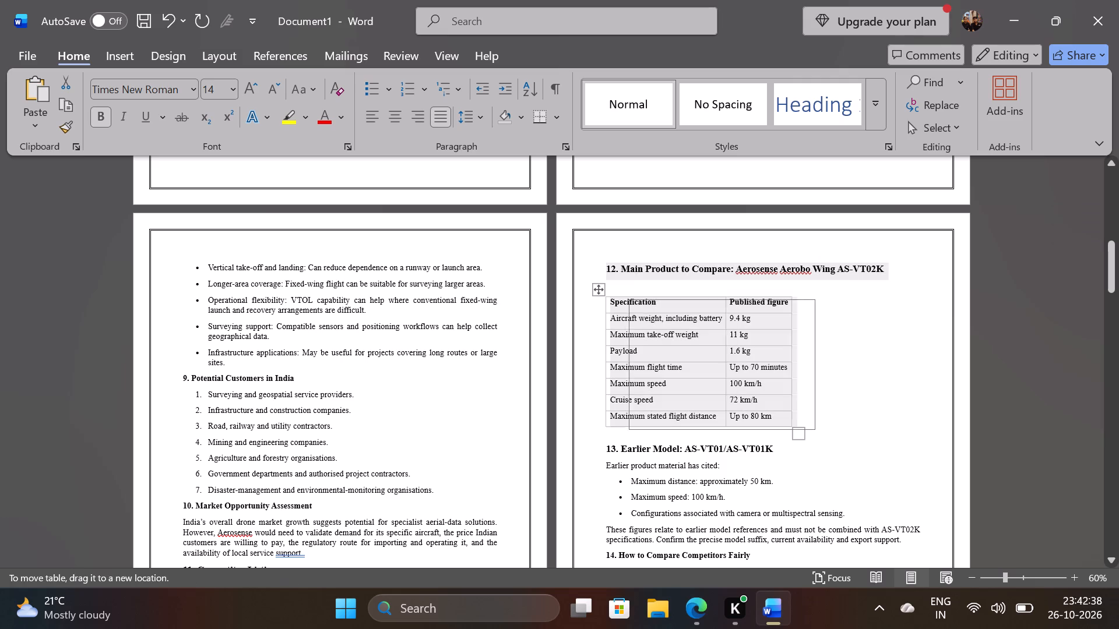
left_click_drag(633, 294, 645, 282)
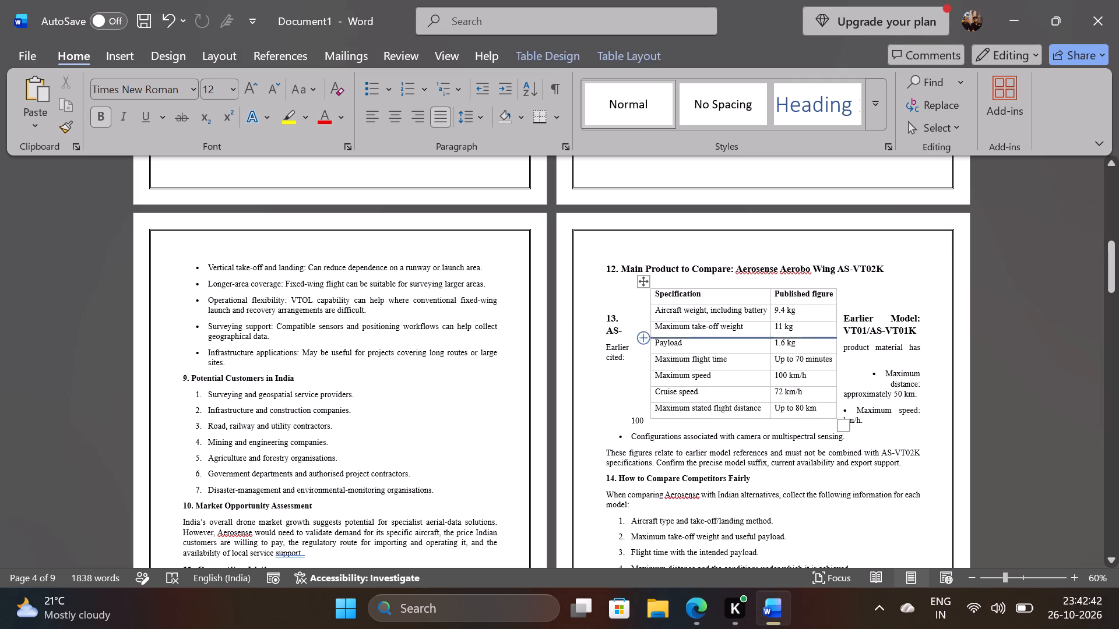
Insert seven line breaks before the "13. Earlier Model: AS-VT01/AS-VT01K" heading to push it below the specification table.
left_click(603, 313)
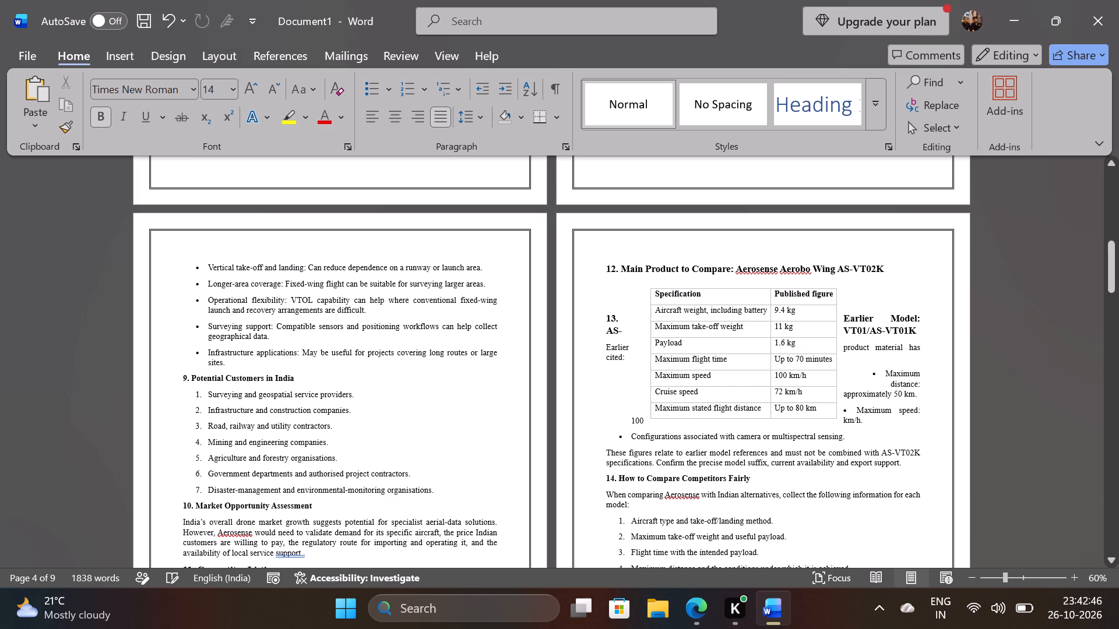
key("Return")
key("Return")
key("Return")
key("Return")
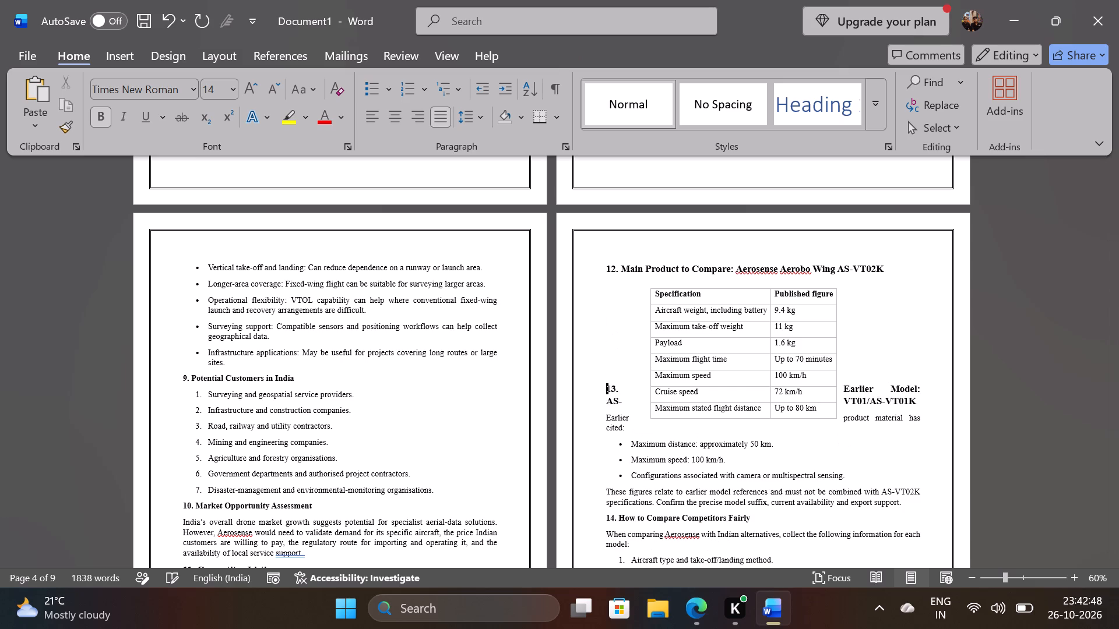
key("Return")
key("Return")
key("Return")
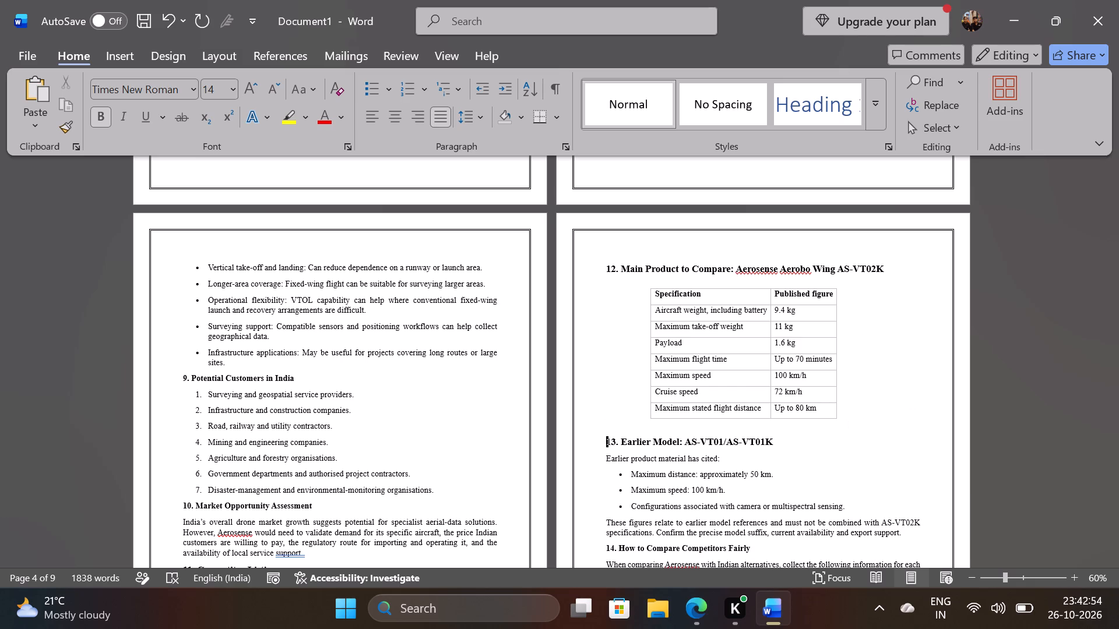
Set the "14. How to Compare Competitors Fairly" heading to font size 14.
scroll(603, 313, "down", 1)
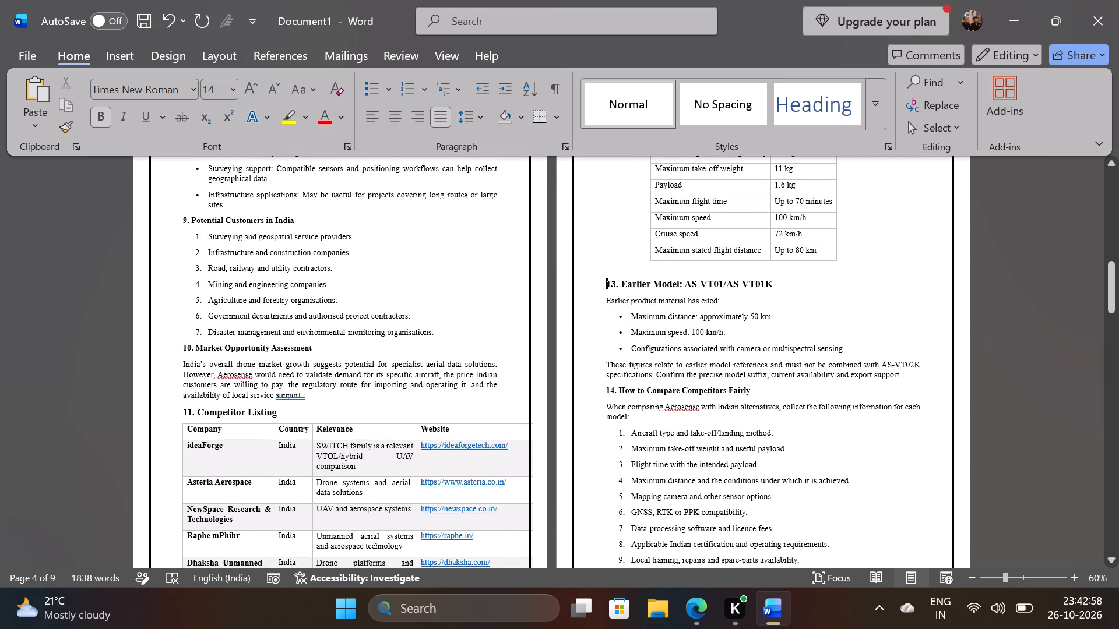
left_click_drag(603, 390, 756, 387)
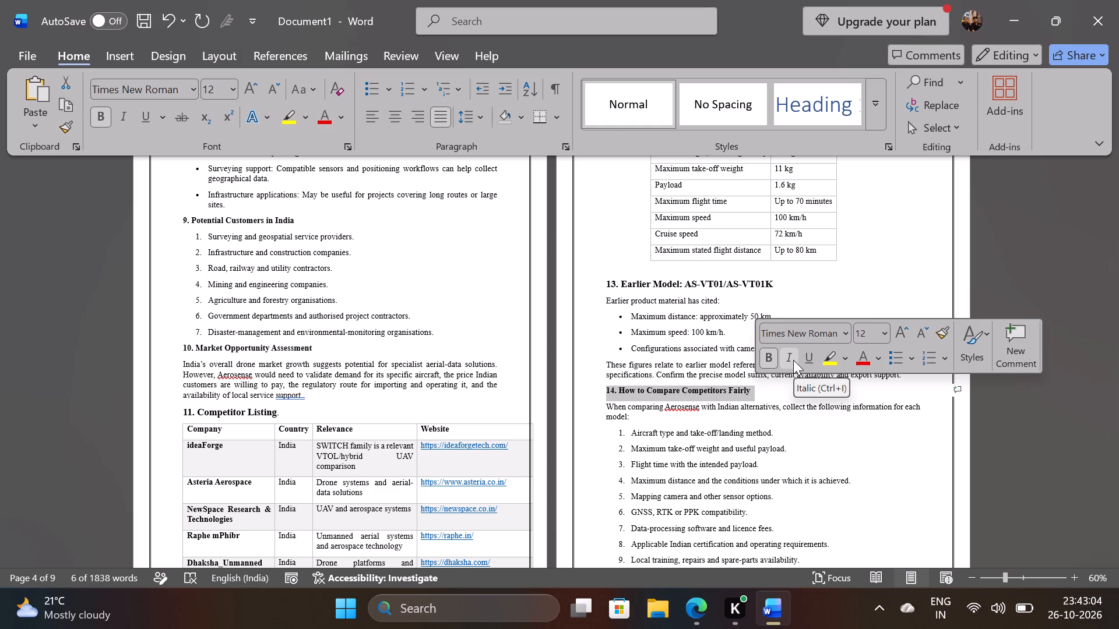
left_click(886, 334)
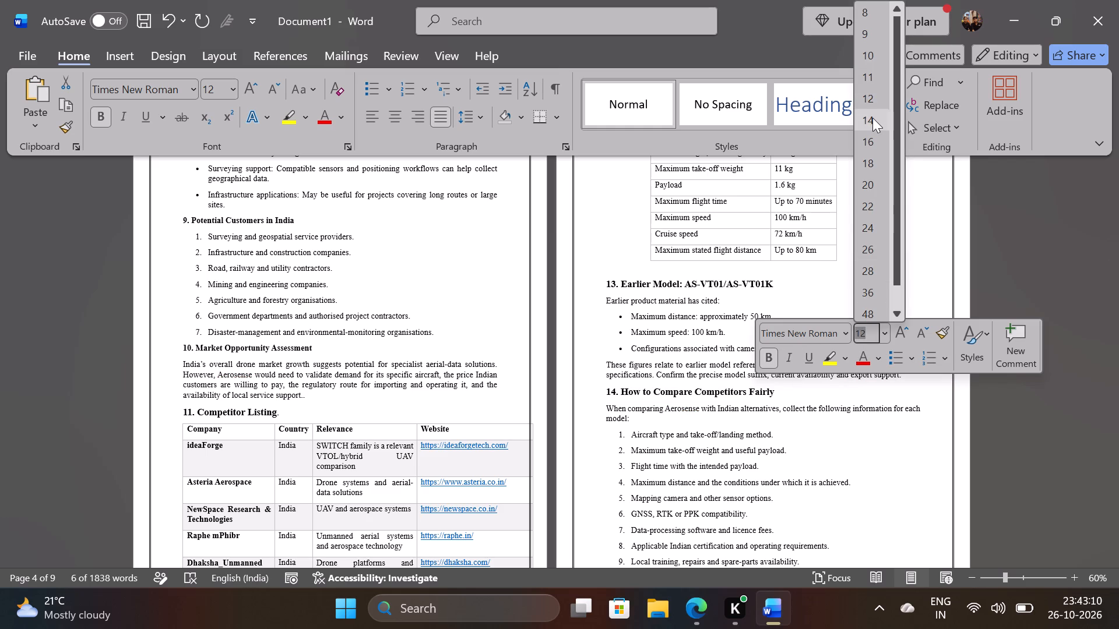
left_click(872, 118)
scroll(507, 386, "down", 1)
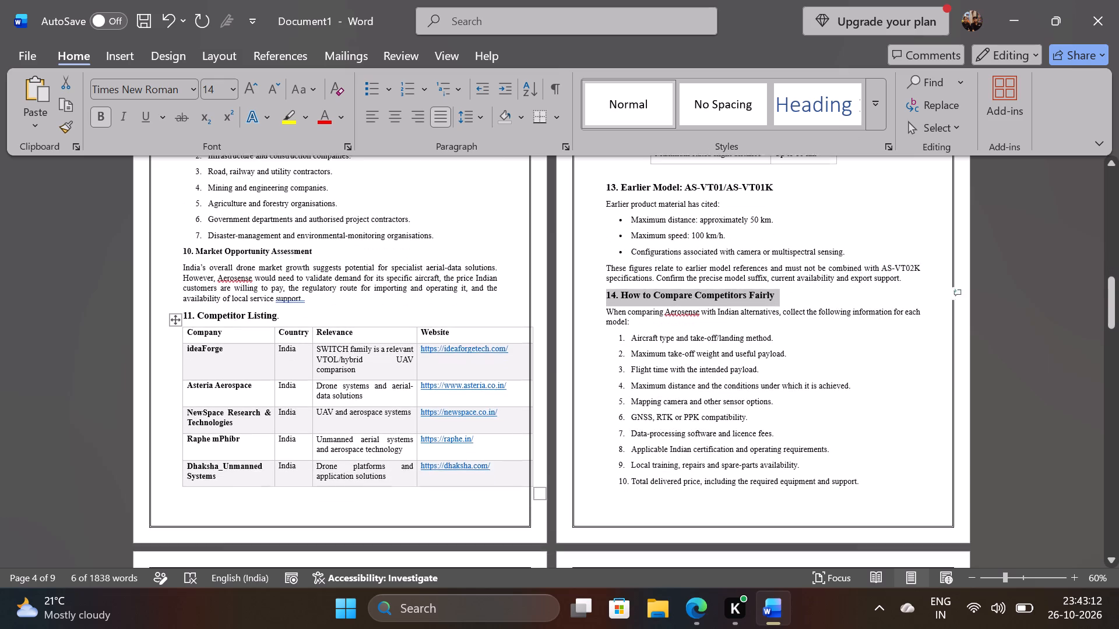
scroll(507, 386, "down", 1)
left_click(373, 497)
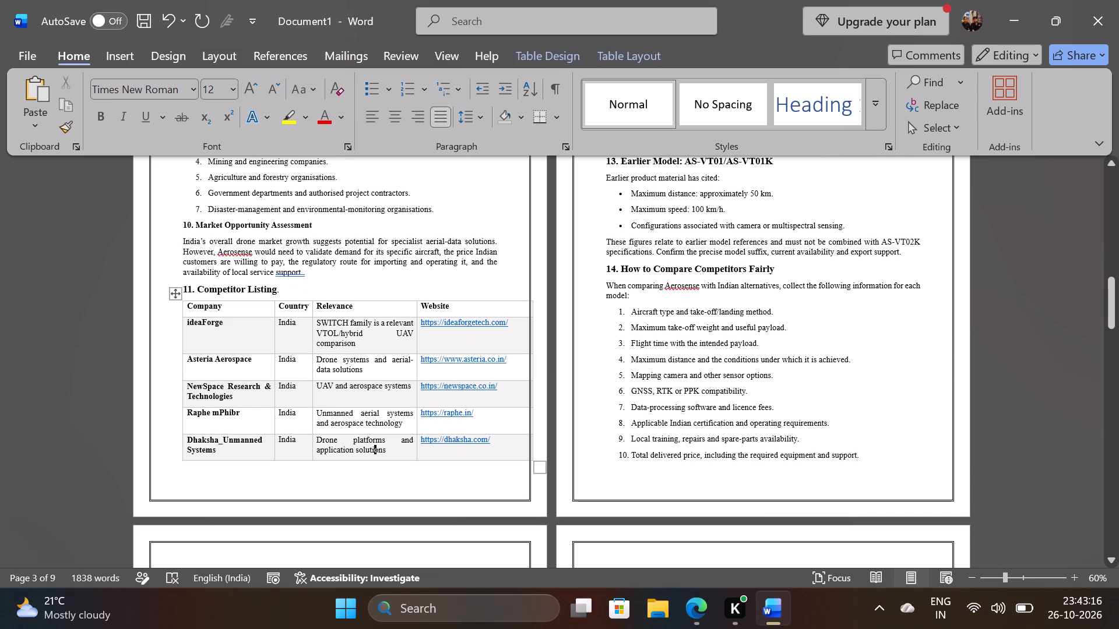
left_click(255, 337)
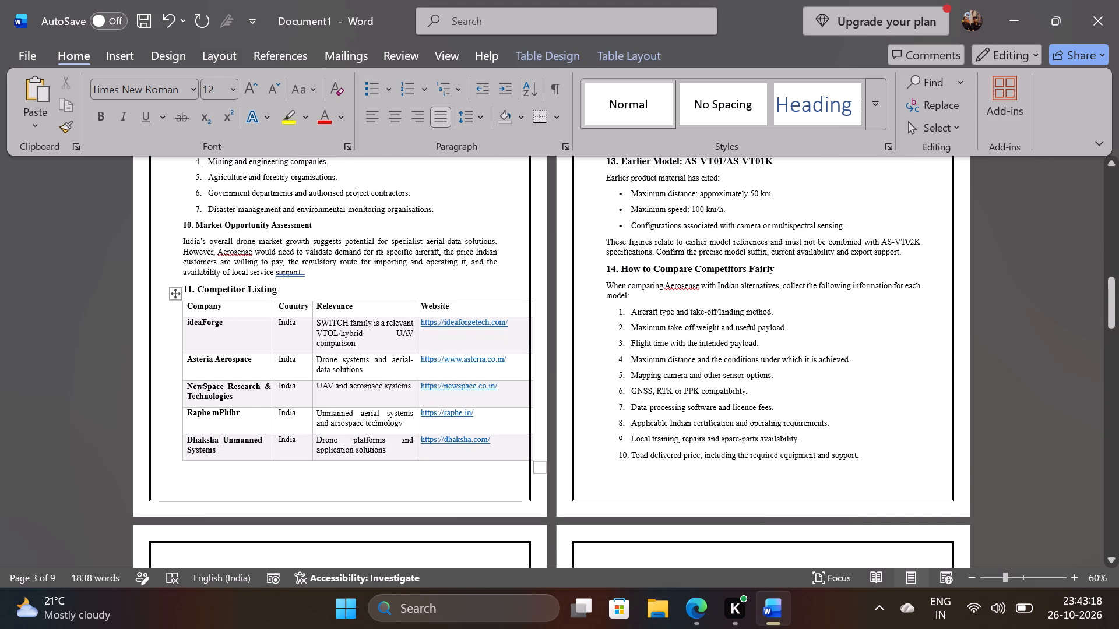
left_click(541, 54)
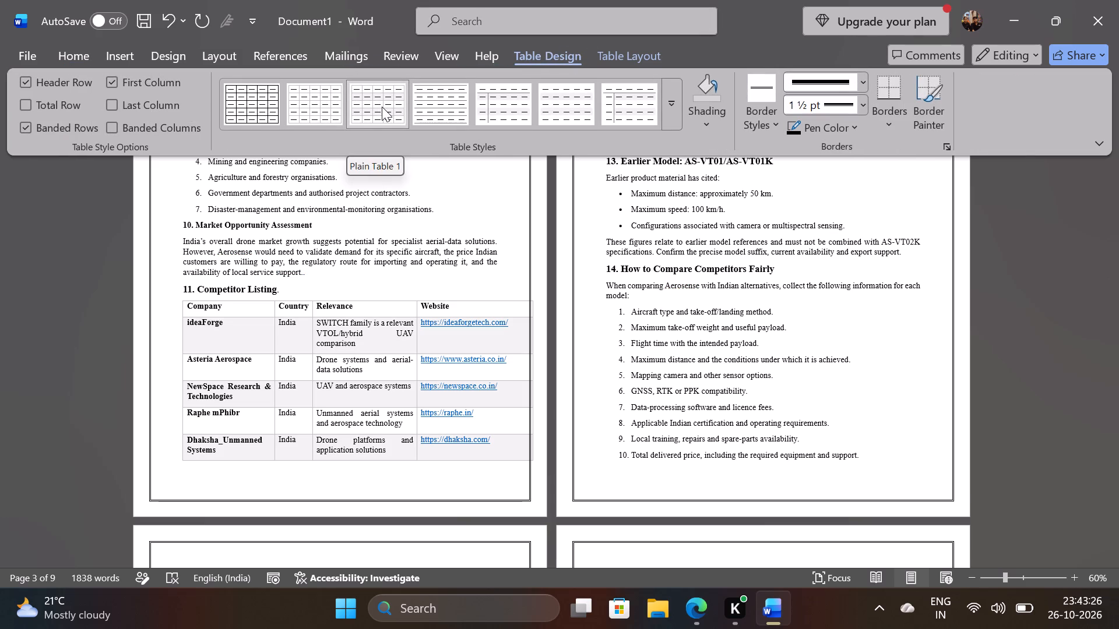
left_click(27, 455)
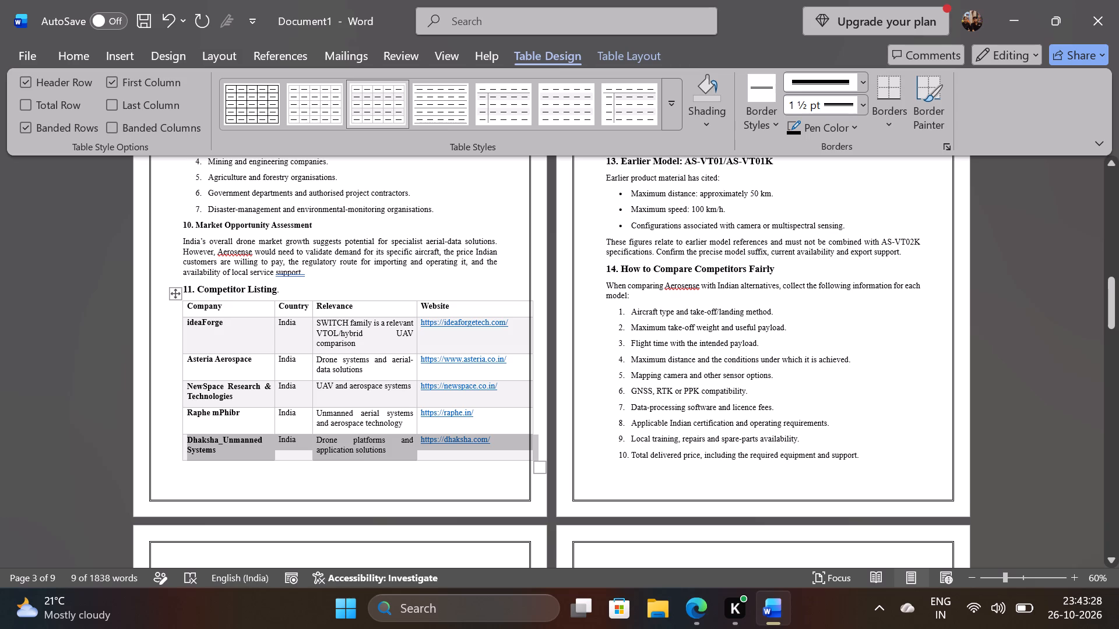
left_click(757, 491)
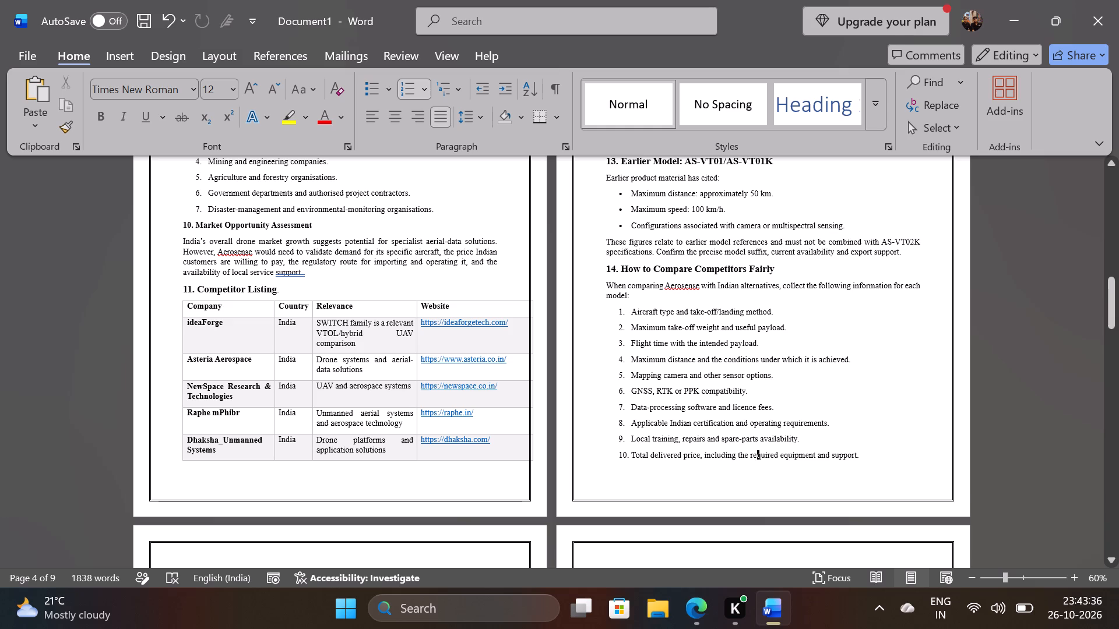
Delete the "These figures relate to earlier model references" paragraph below the section 13 bullets, including its empty line.
left_click_drag(606, 242, 903, 258)
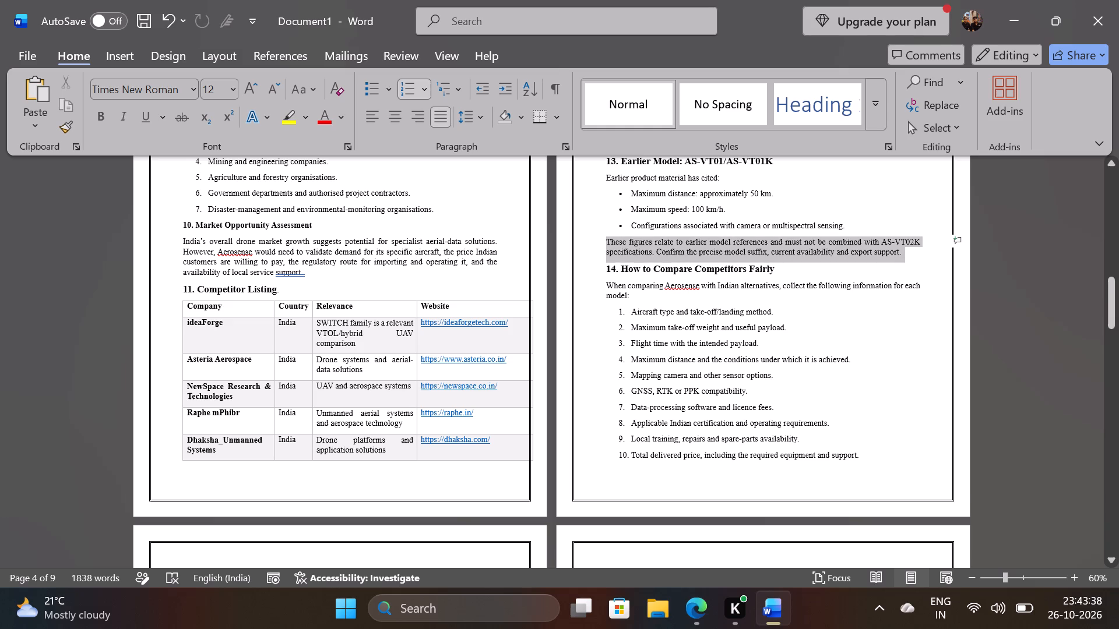
left_click_drag(903, 258, 903, 257)
key("BackSpace")
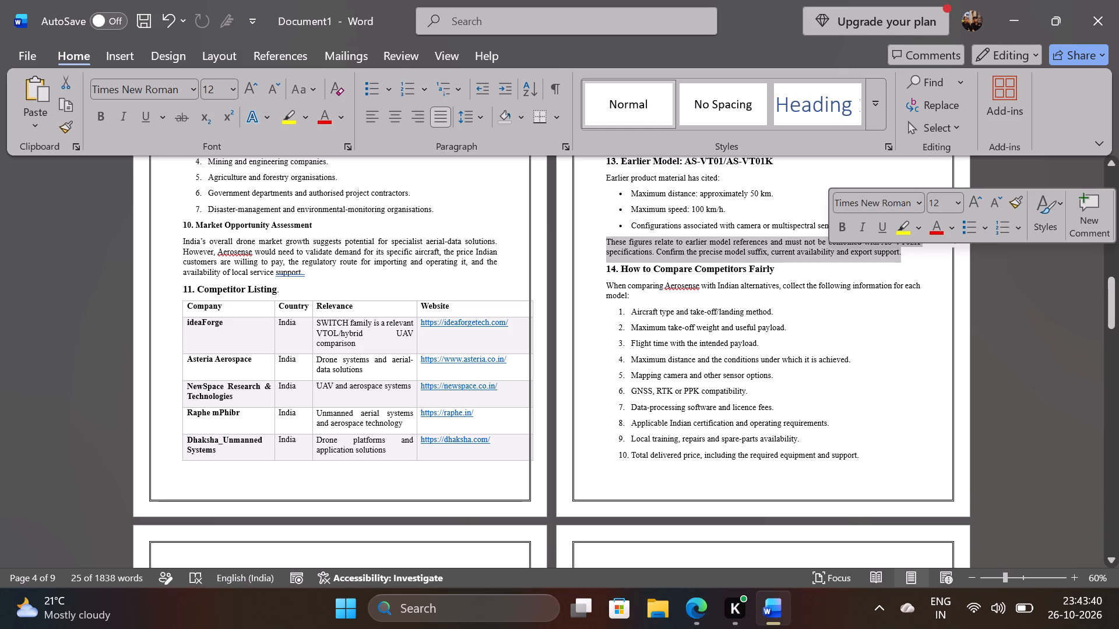
key("BackSpace")
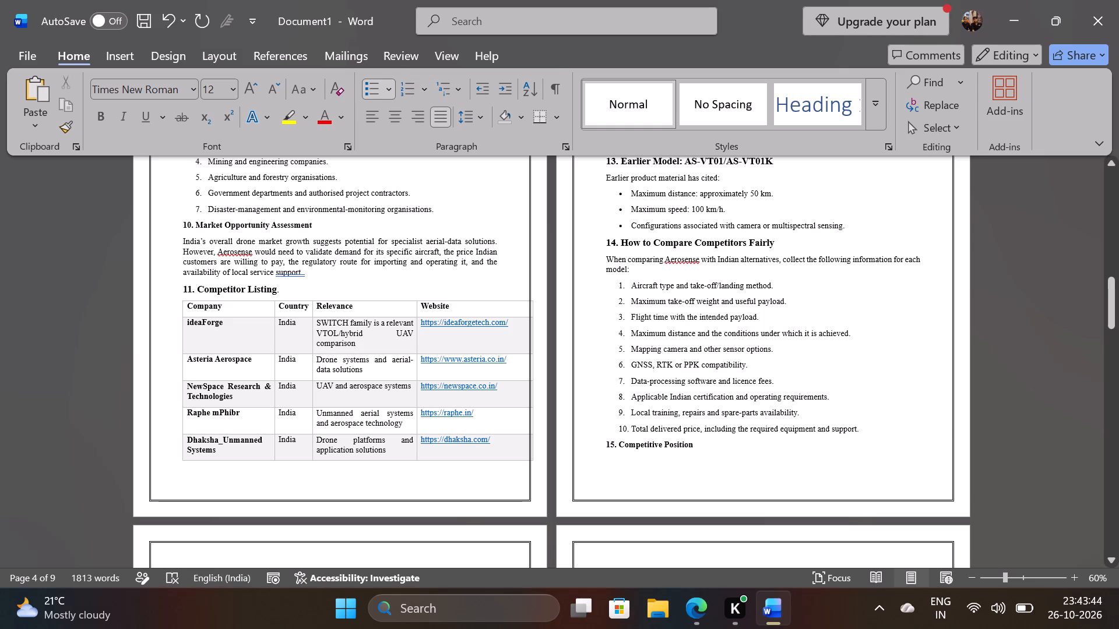
Narrow the Website column of the section 11 Competitor Listing table so the table fits inside the page border.
left_click(486, 416)
left_click_drag(532, 376, 514, 379)
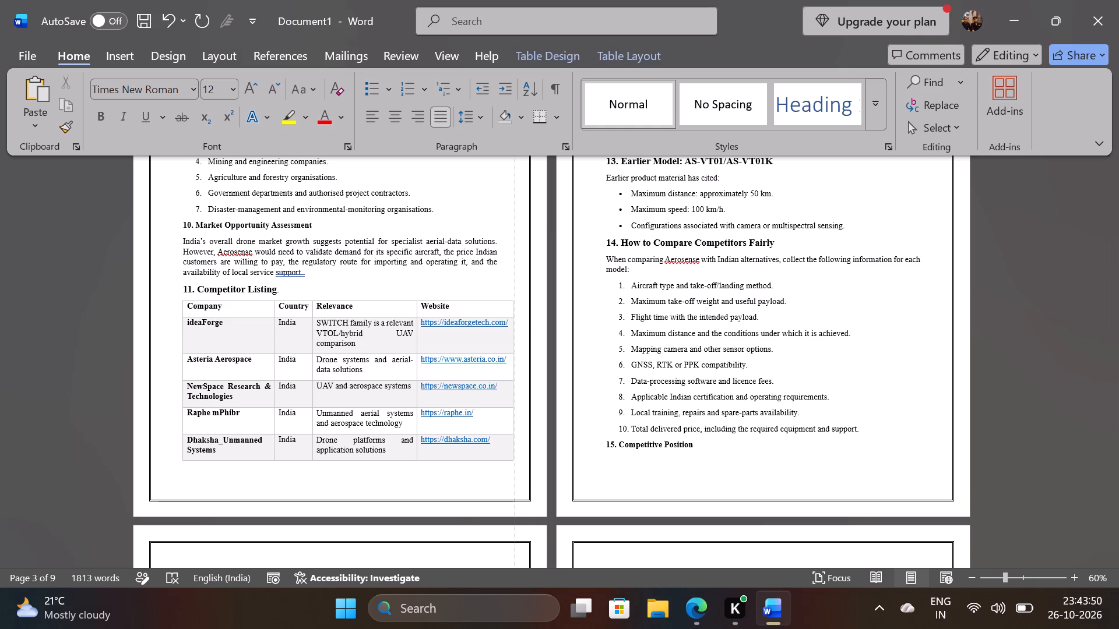
left_click_drag(514, 379, 516, 376)
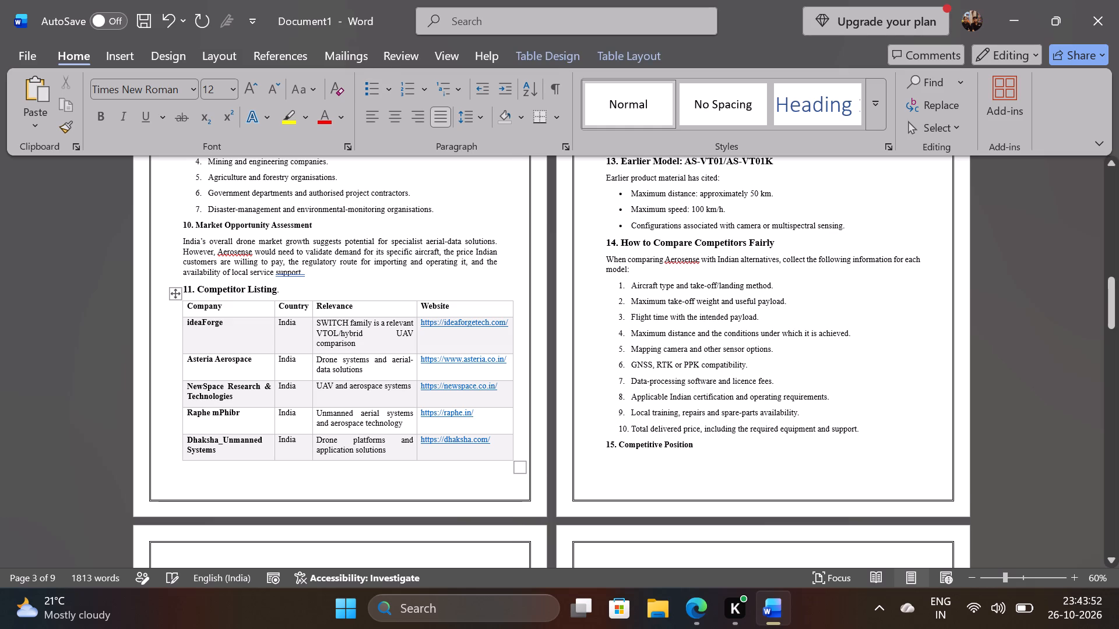
Set the "15. Competitive Position" heading to font size 14.
left_click(592, 481)
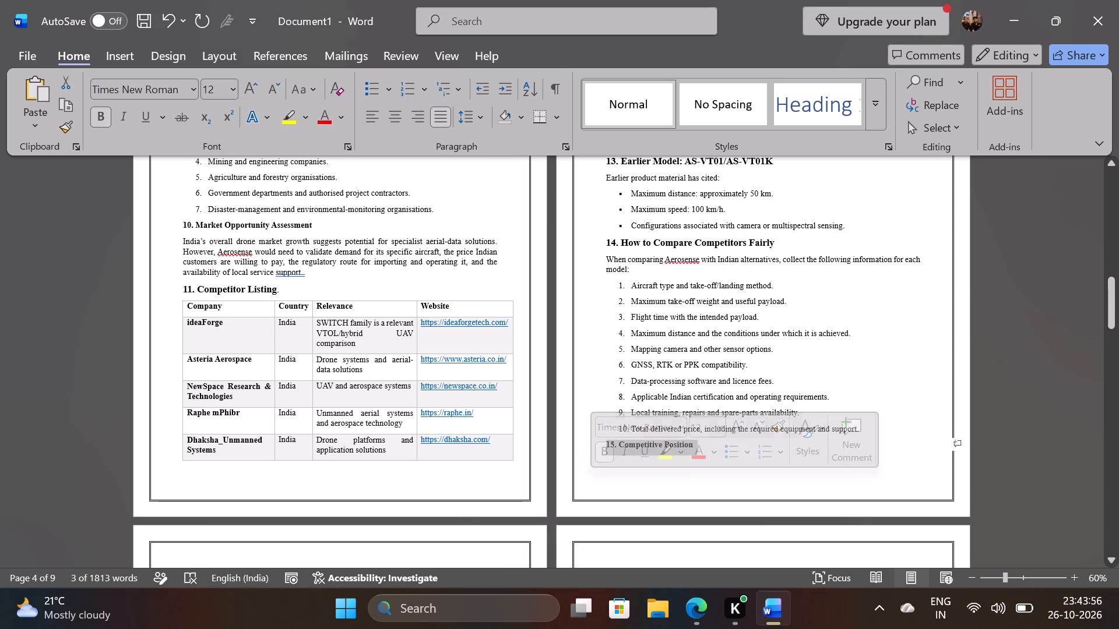
left_click(416, 499)
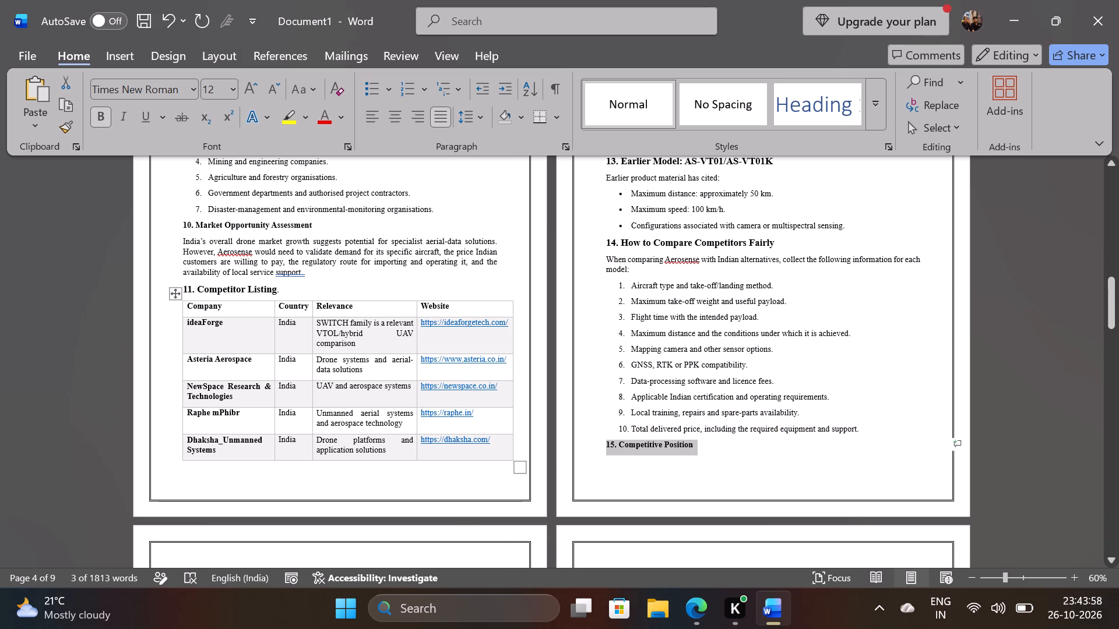
left_click(232, 90)
left_click(214, 222)
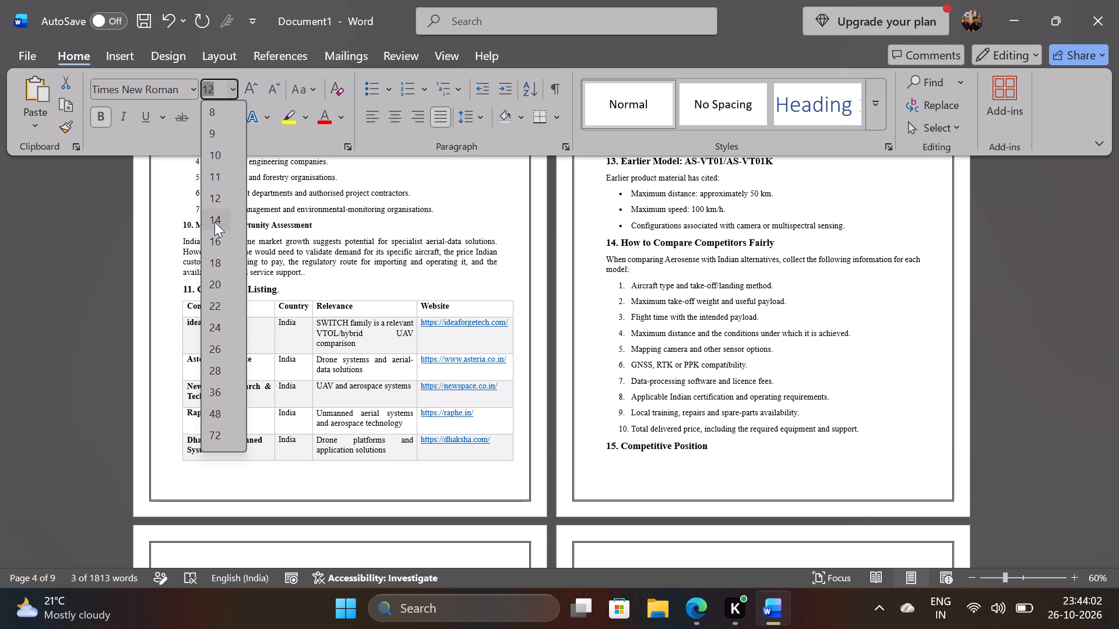
left_click(674, 489)
Set the "23. Distribution Channels in India" heading to font size 14.
scroll(674, 489, "down", 1)
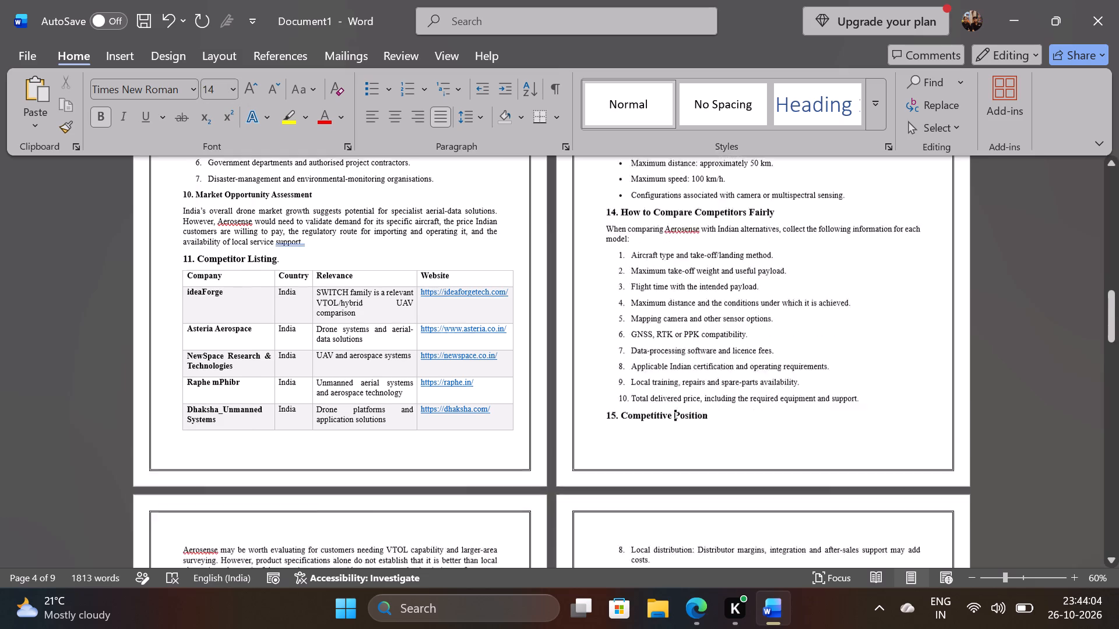
scroll(674, 489, "down", 1)
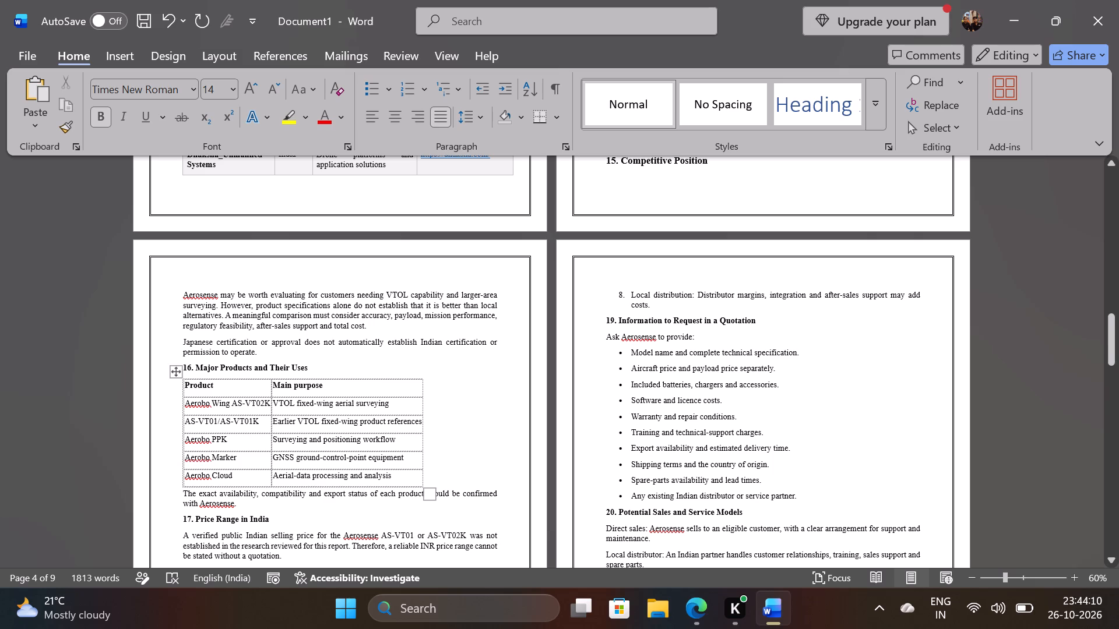
scroll(302, 455, "down", 1)
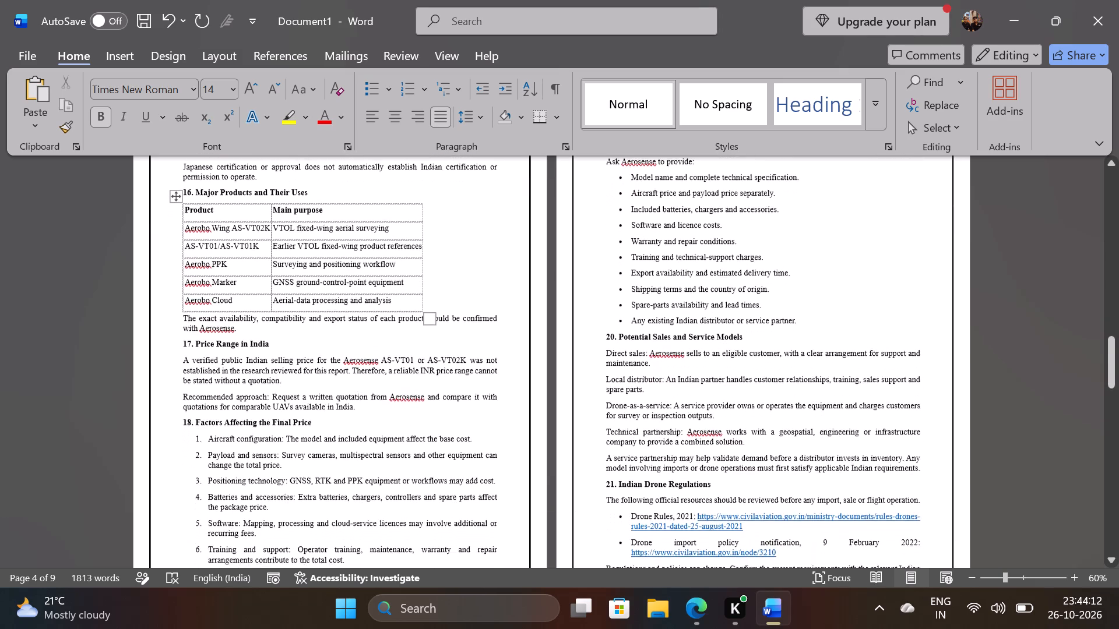
scroll(302, 455, "down", 5)
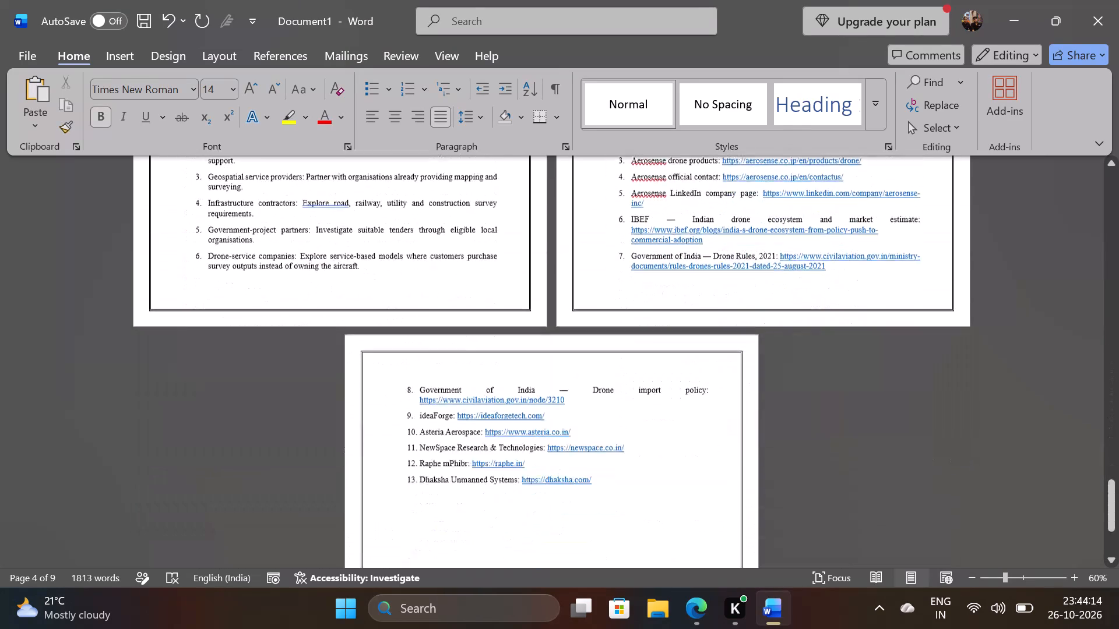
scroll(302, 455, "down", 1)
scroll(302, 455, "up", 2)
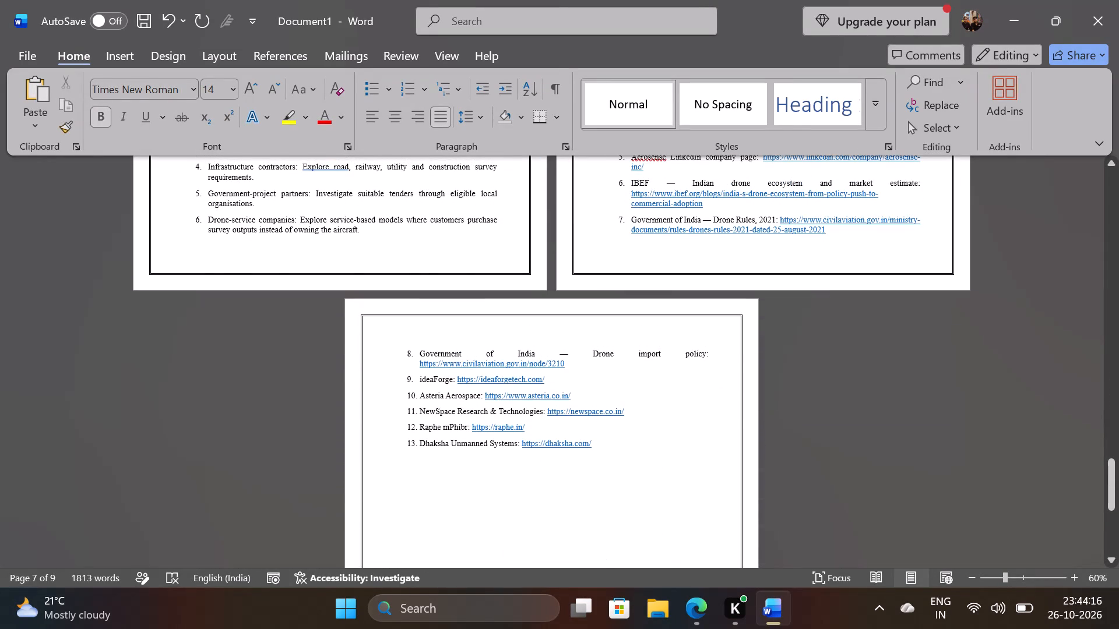
scroll(302, 455, "up", 2)
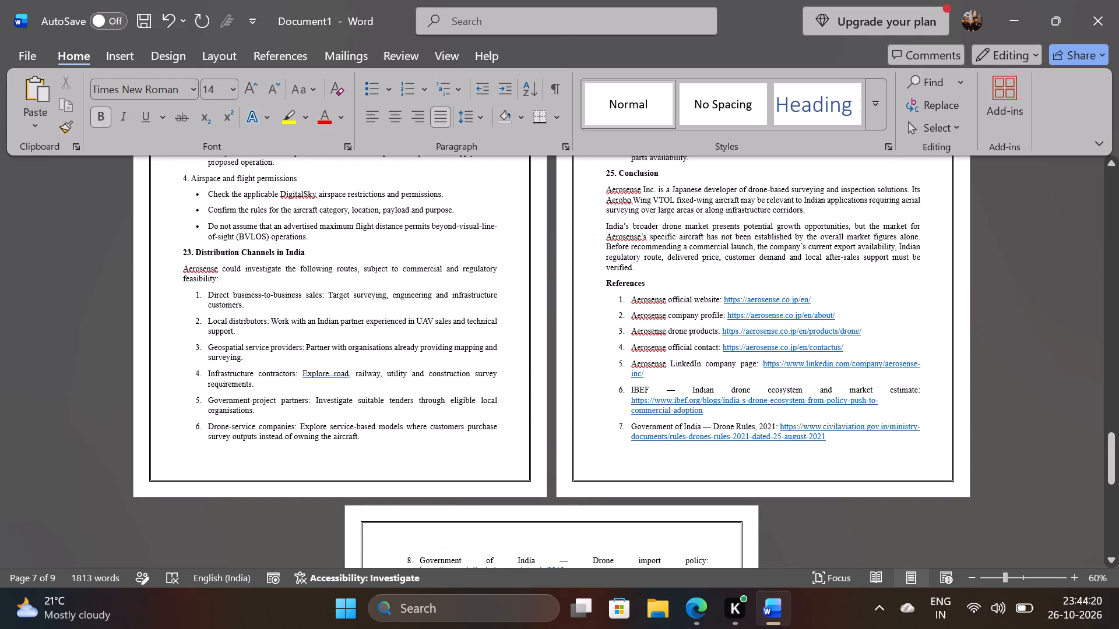
left_click_drag(180, 254, 322, 256)
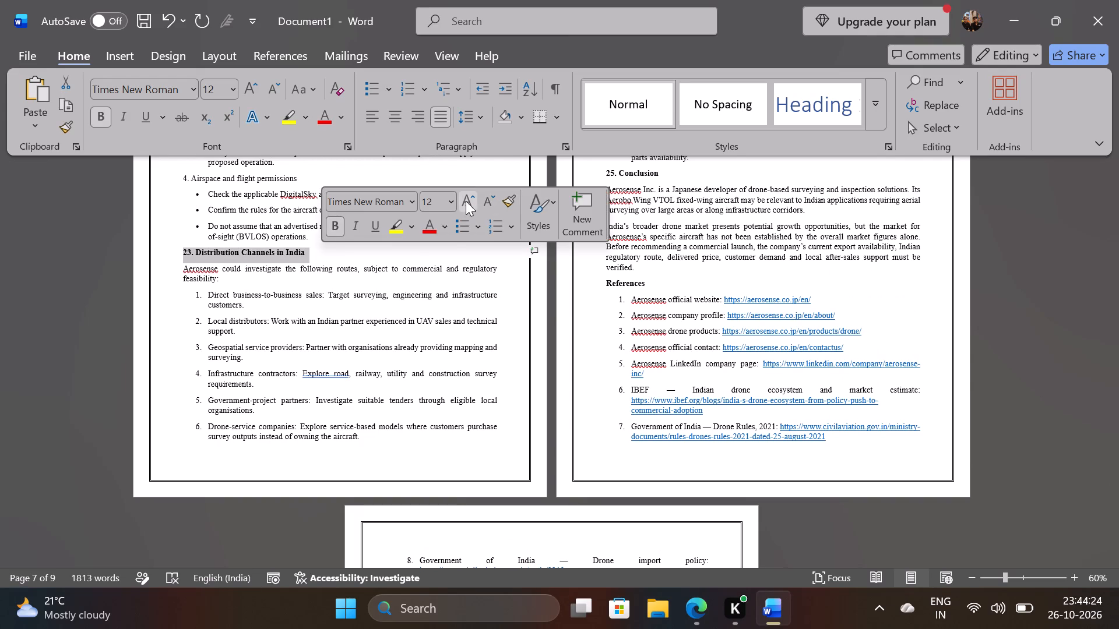
left_click(452, 202)
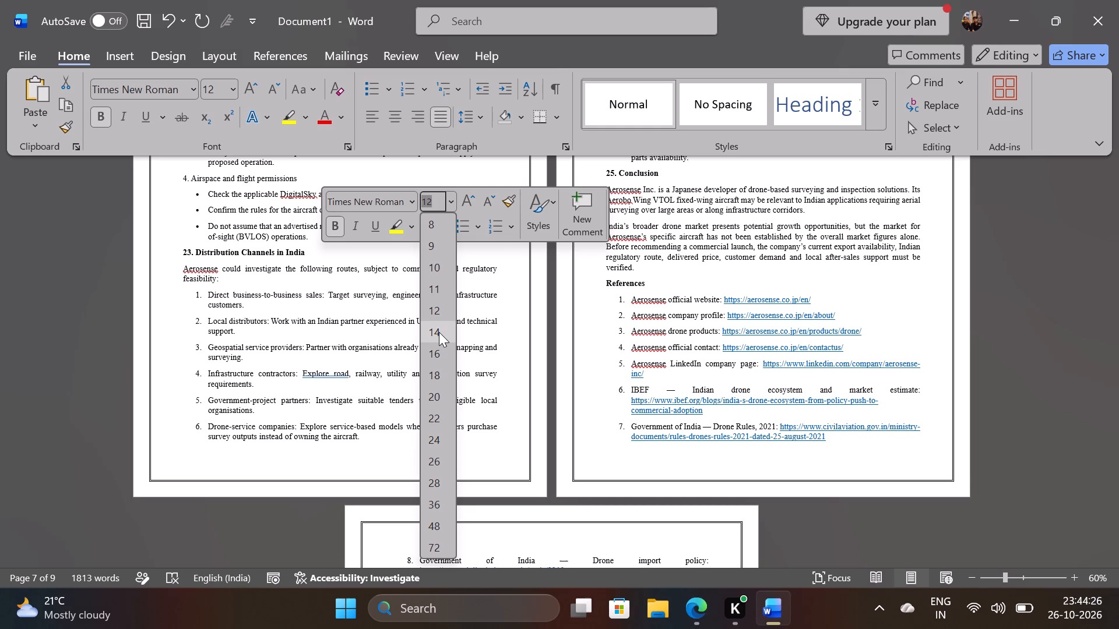
left_click(439, 332)
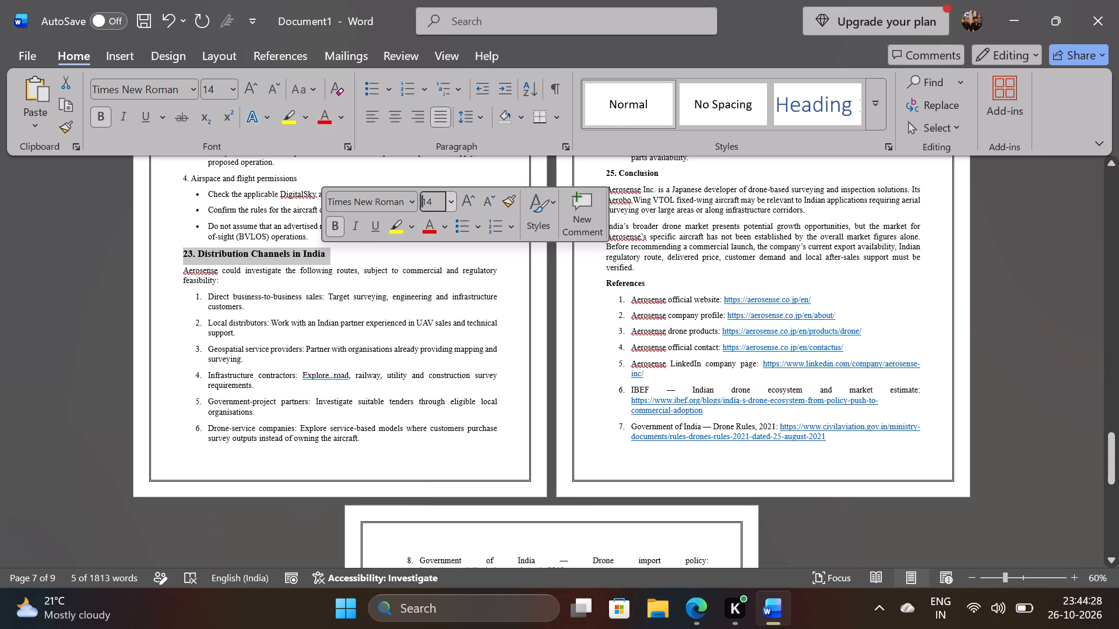
Set the "References" heading below the Conclusion to font size 14.
left_click_drag(645, 282, 592, 282)
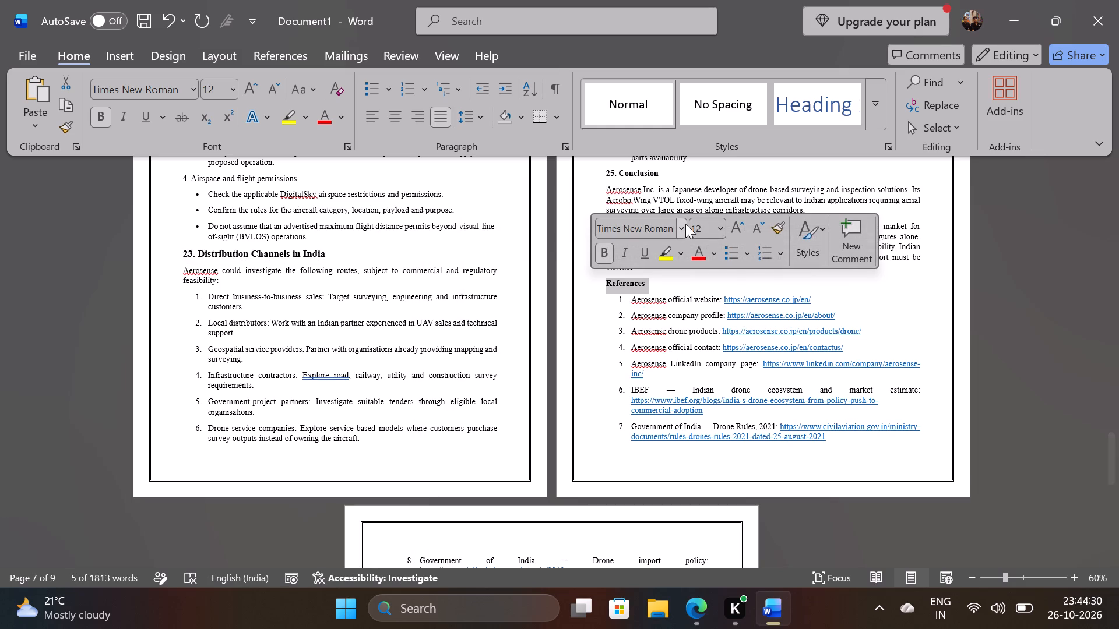
left_click(722, 232)
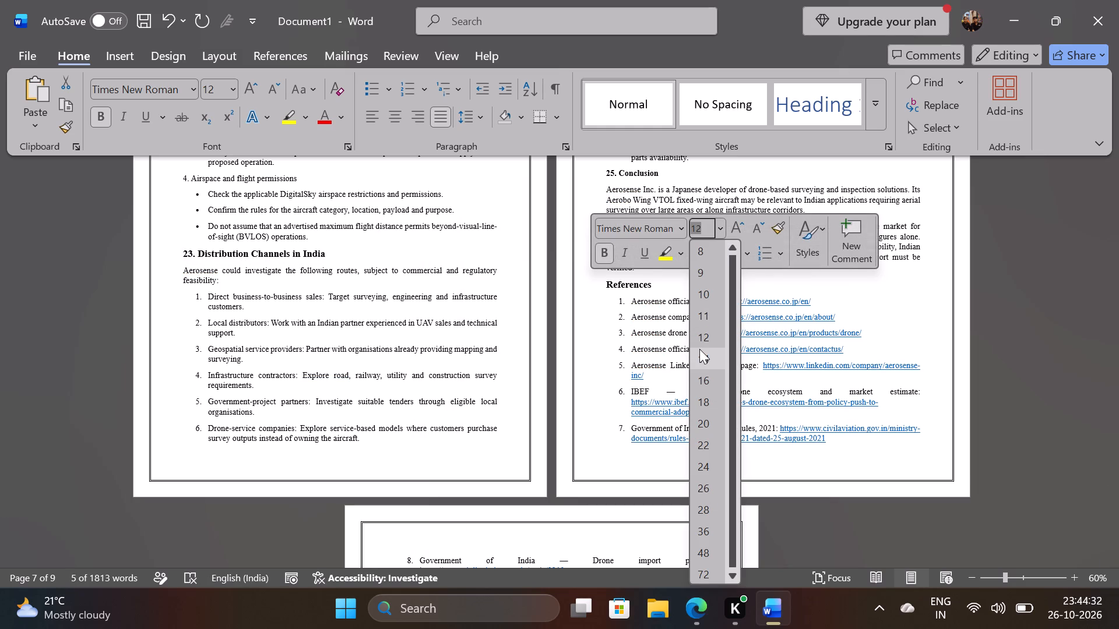
left_click(699, 349)
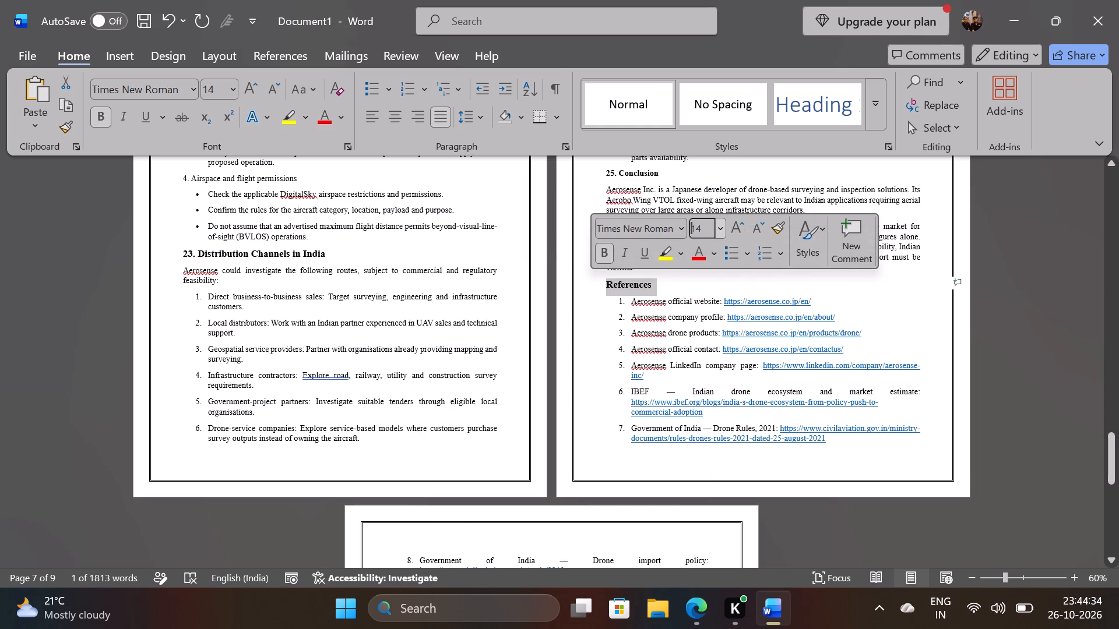
left_click(597, 354)
scroll(597, 354, "up", 1)
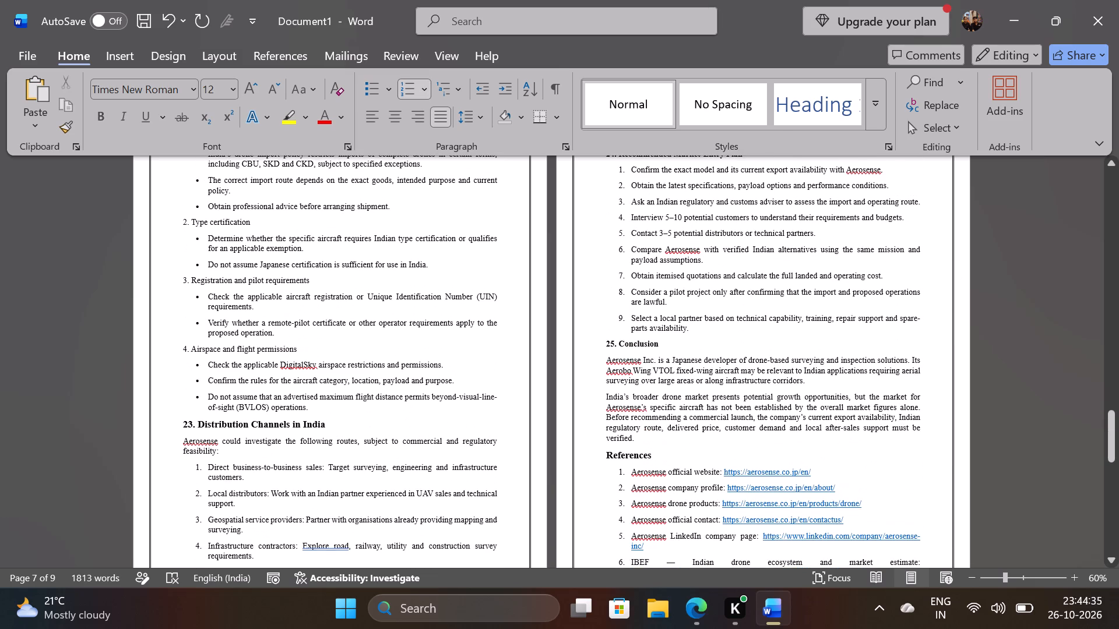
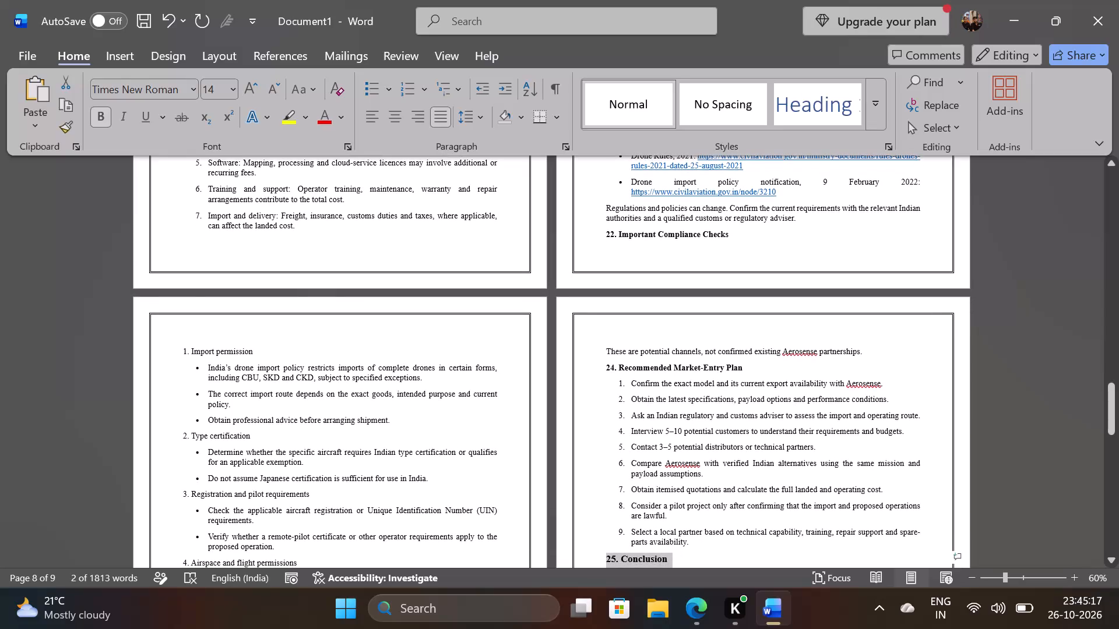
Set the "24. Recommended Market-Entry Plan" heading to font size 14.
left_click_drag(604, 366, 726, 356)
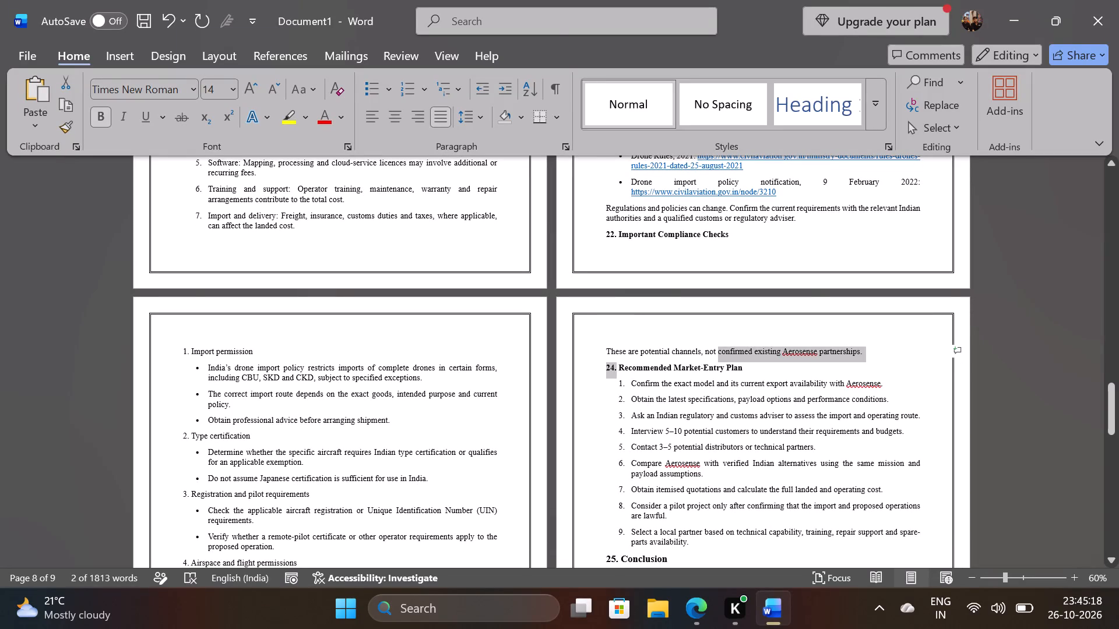
left_click_drag(726, 356, 754, 362)
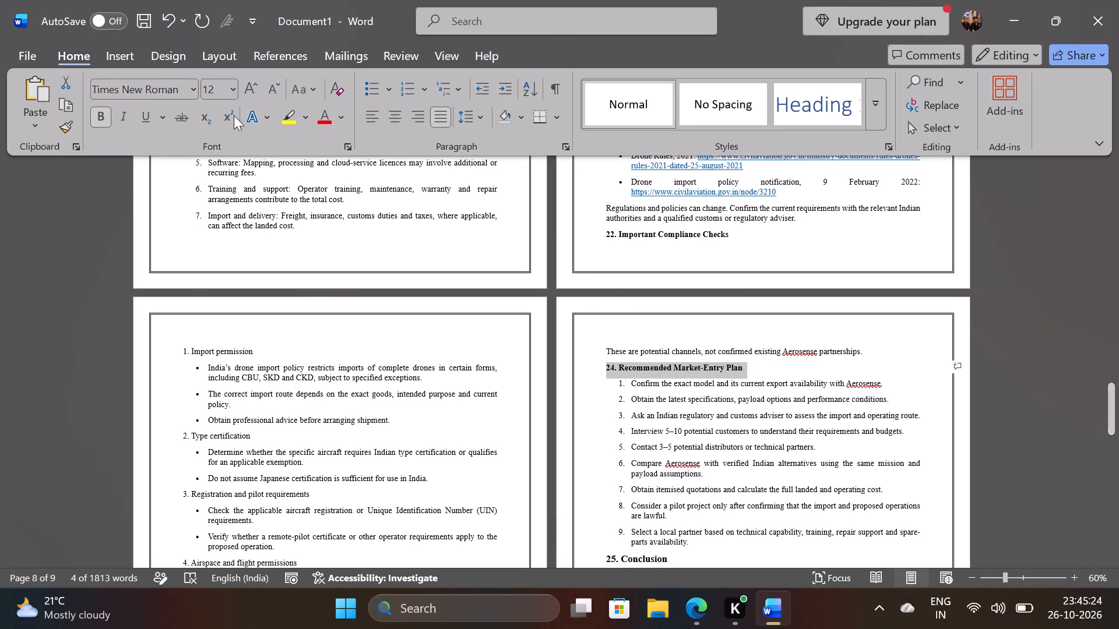
left_click(237, 93)
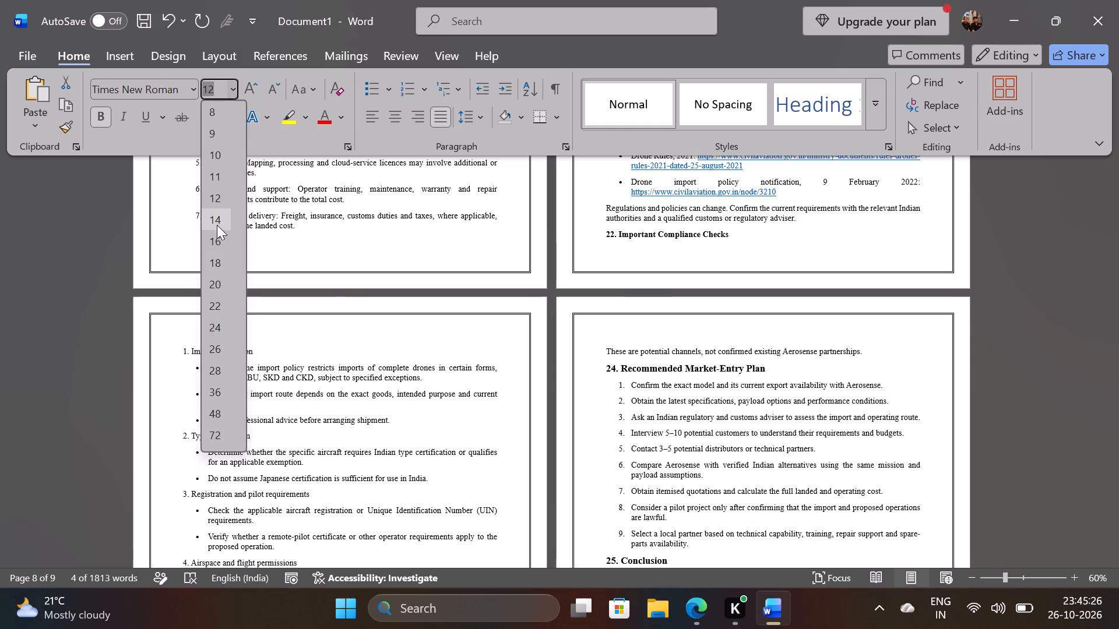
left_click(217, 225)
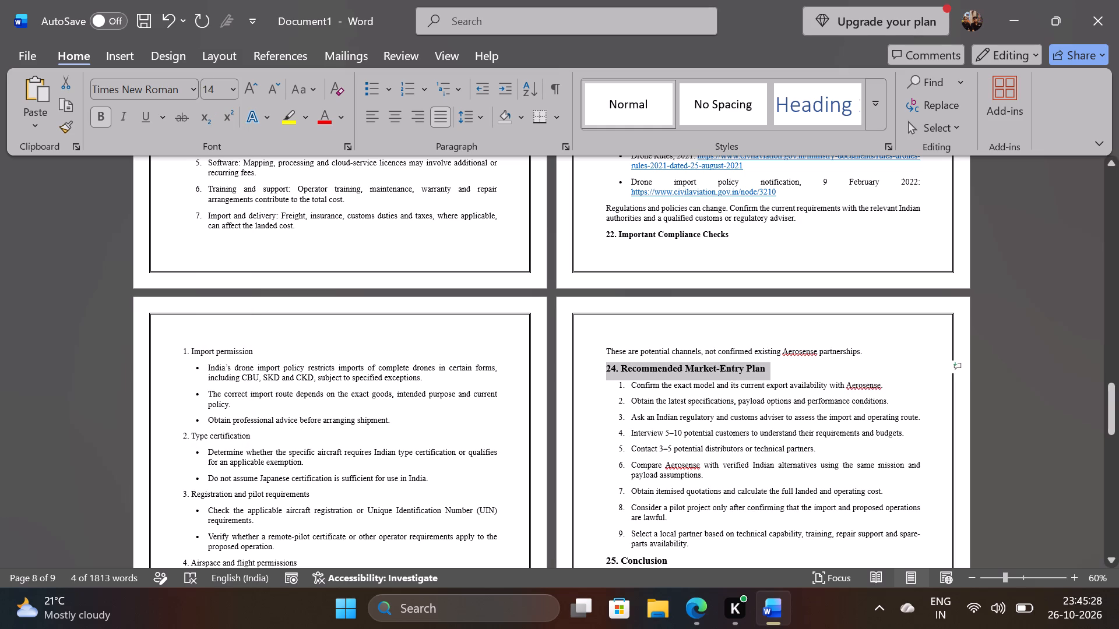
Set the "22. Important Compliance Checks" heading to font size 14.
left_click_drag(606, 235, 734, 237)
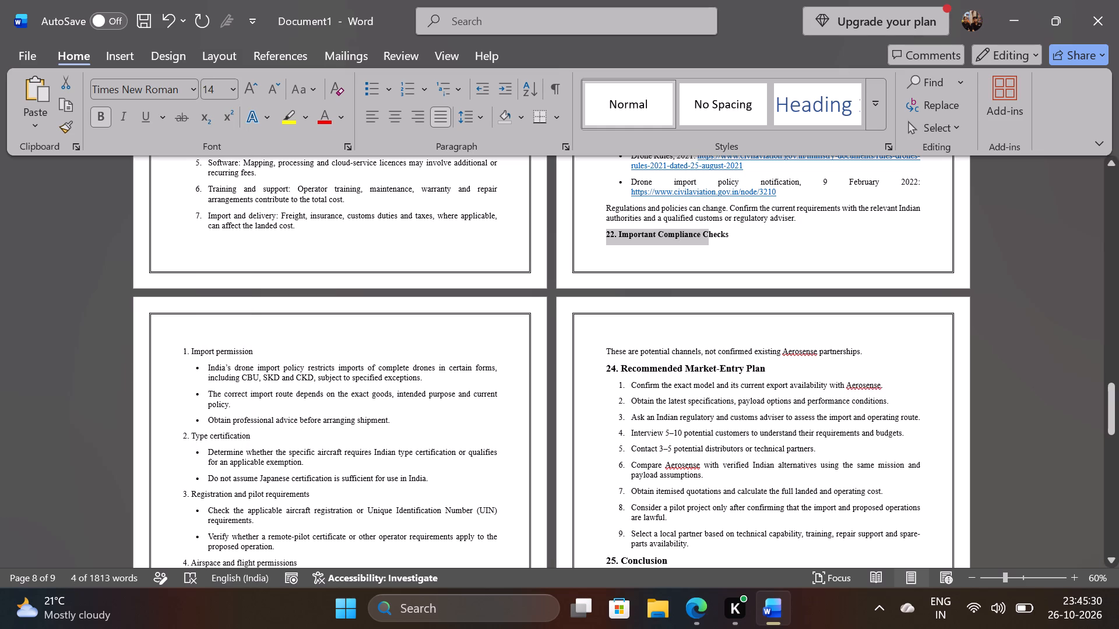
left_click_drag(734, 237, 758, 237)
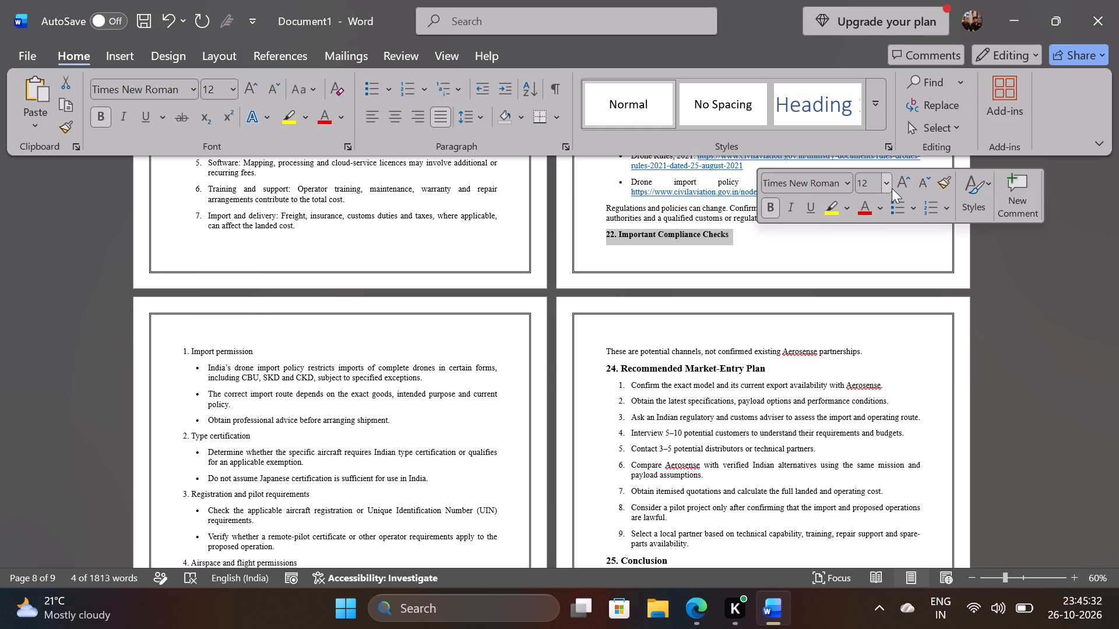
left_click(892, 188)
left_click(870, 313)
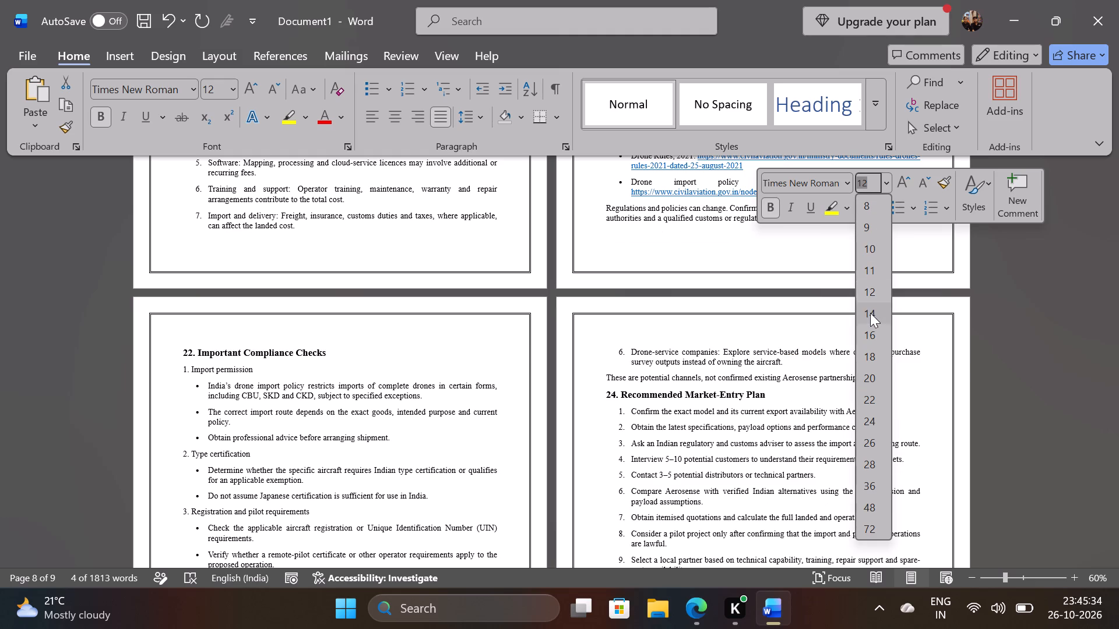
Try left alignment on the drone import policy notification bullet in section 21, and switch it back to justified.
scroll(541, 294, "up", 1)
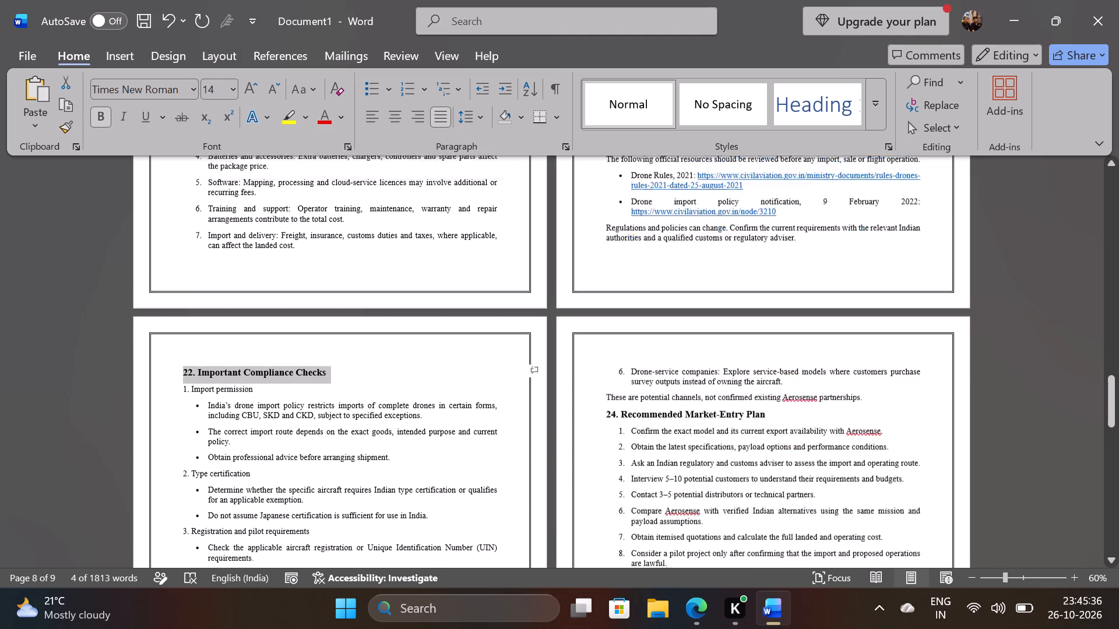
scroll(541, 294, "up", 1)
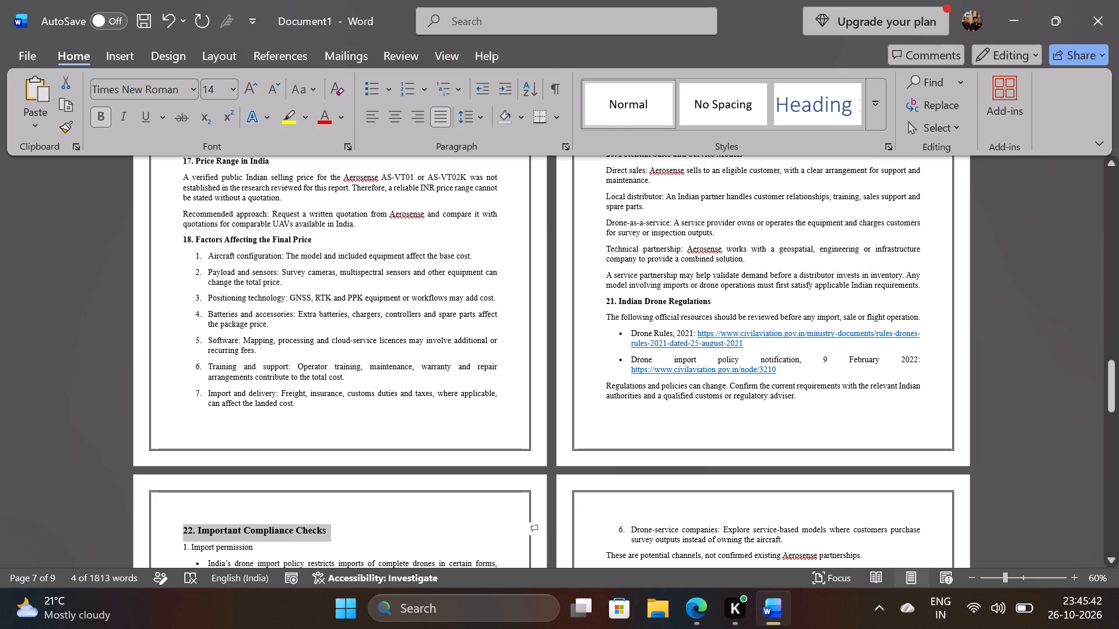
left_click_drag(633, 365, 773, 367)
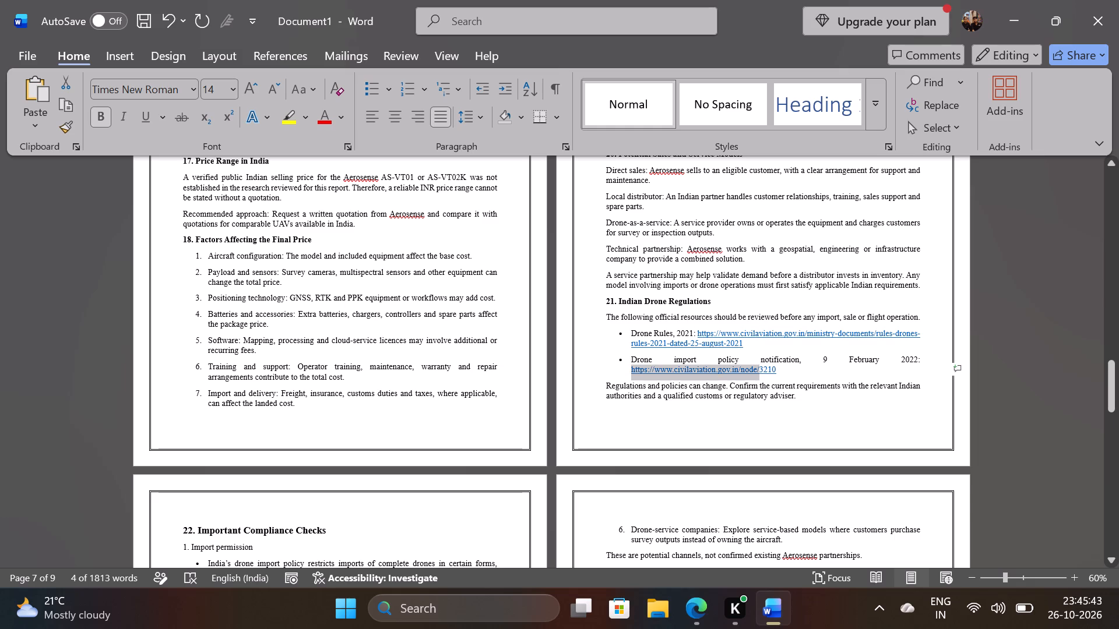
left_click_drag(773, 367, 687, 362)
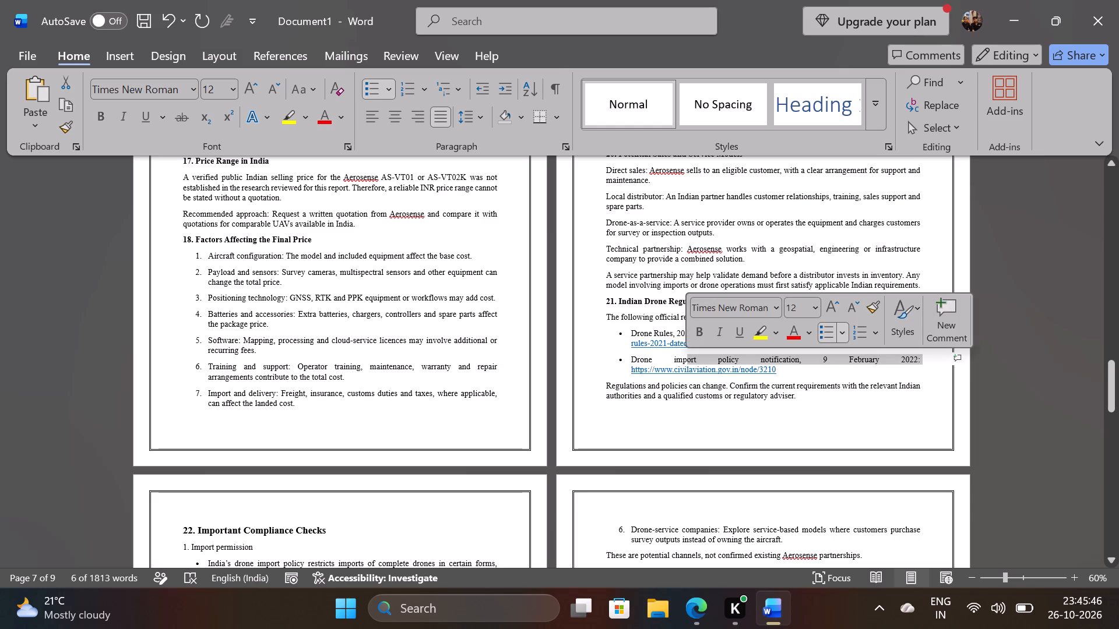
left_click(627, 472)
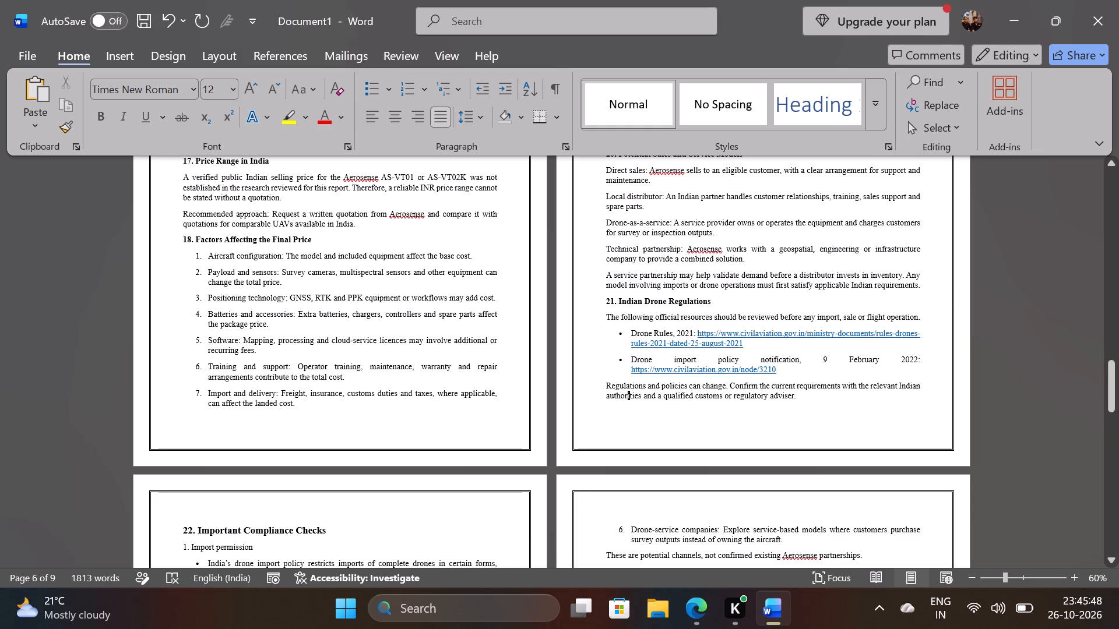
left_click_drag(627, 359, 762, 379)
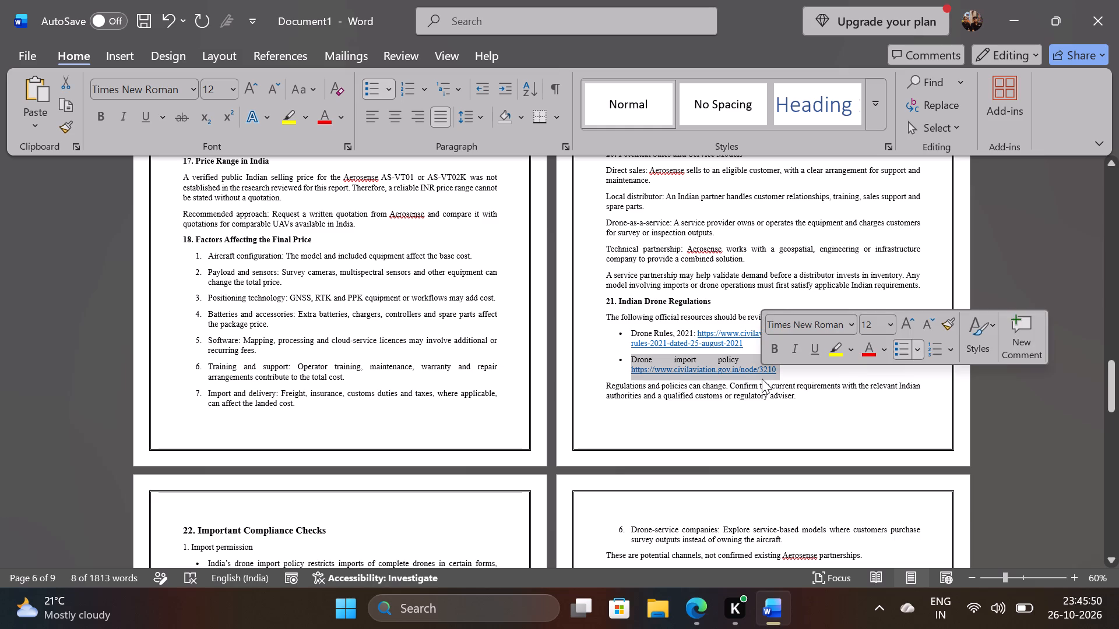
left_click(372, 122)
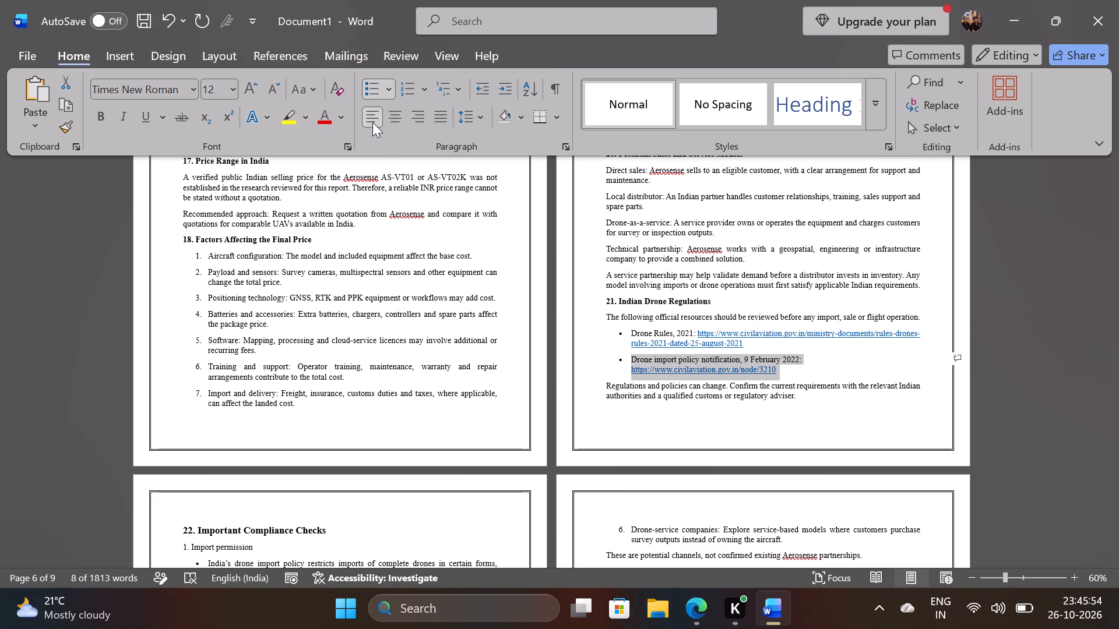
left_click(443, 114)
Left-align the drone import policy notification bullet in section 21, retyping the colon and space before its link.
left_click(627, 376)
key("BackSpace")
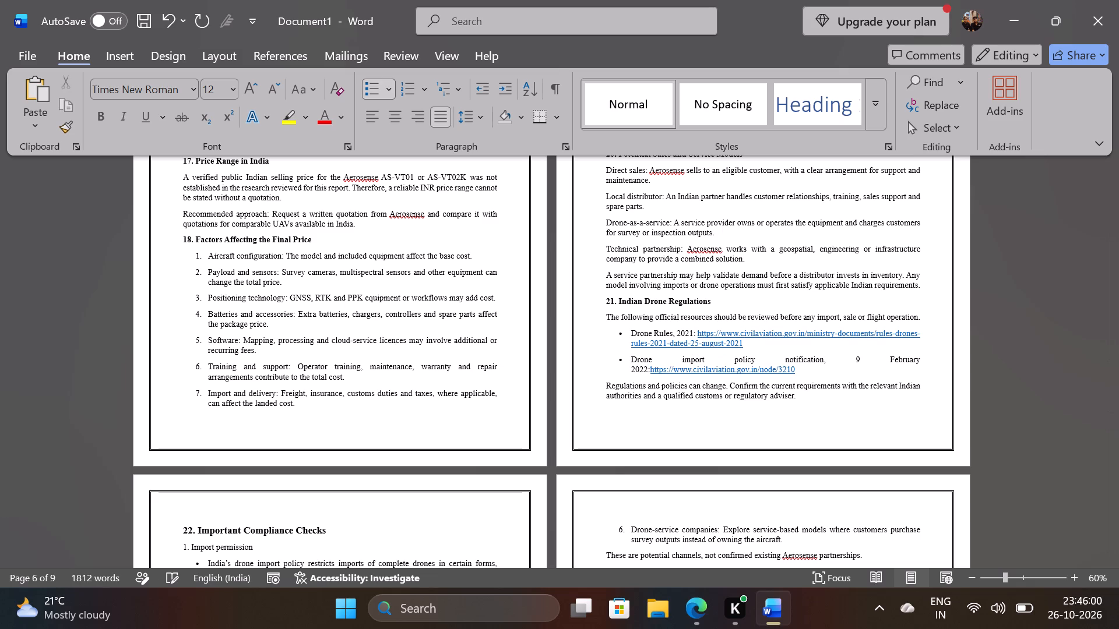
key("BackSpace")
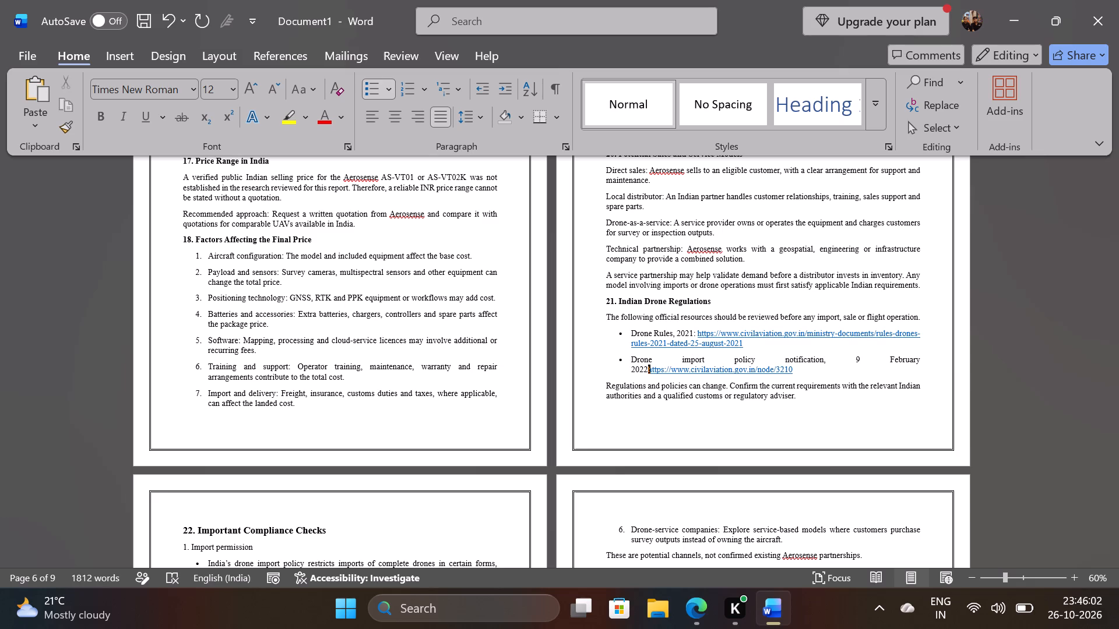
key("shift+colon")
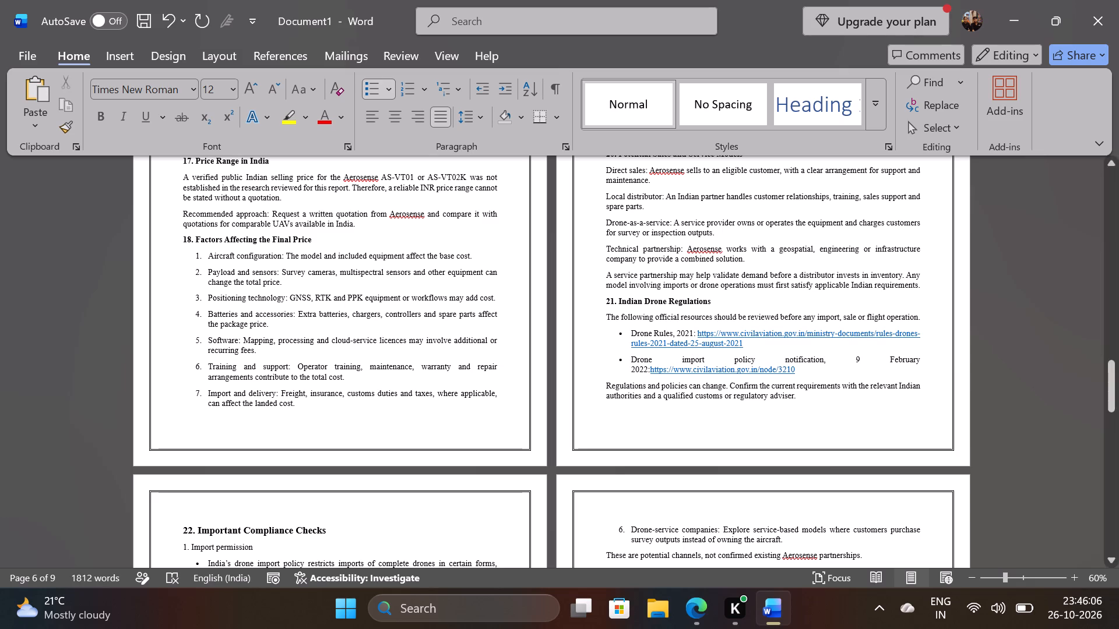
left_click(375, 122)
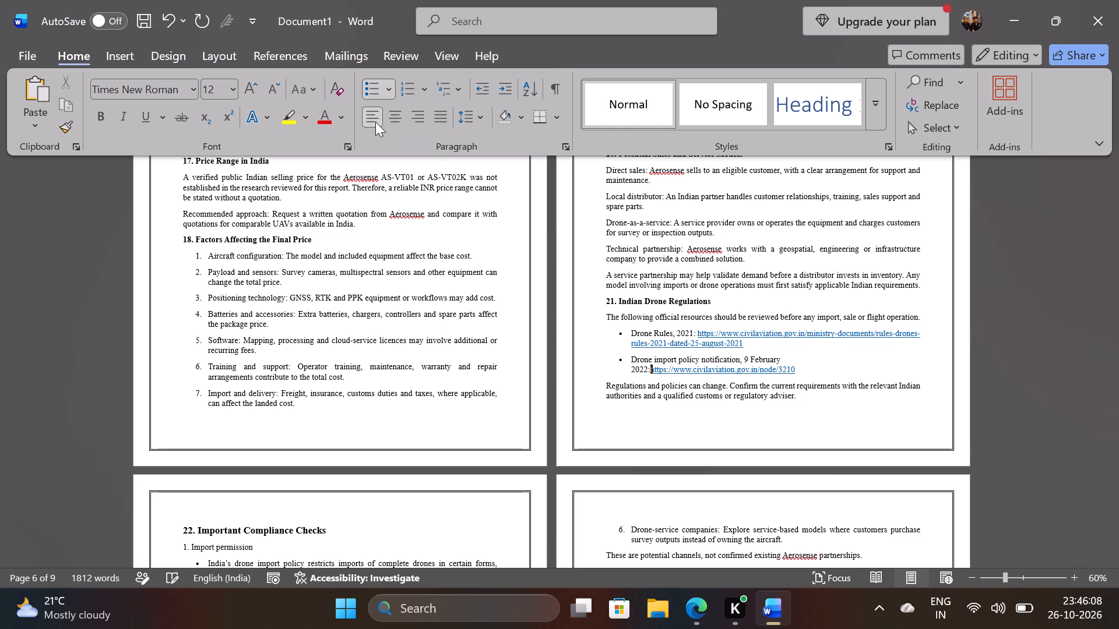
key("space")
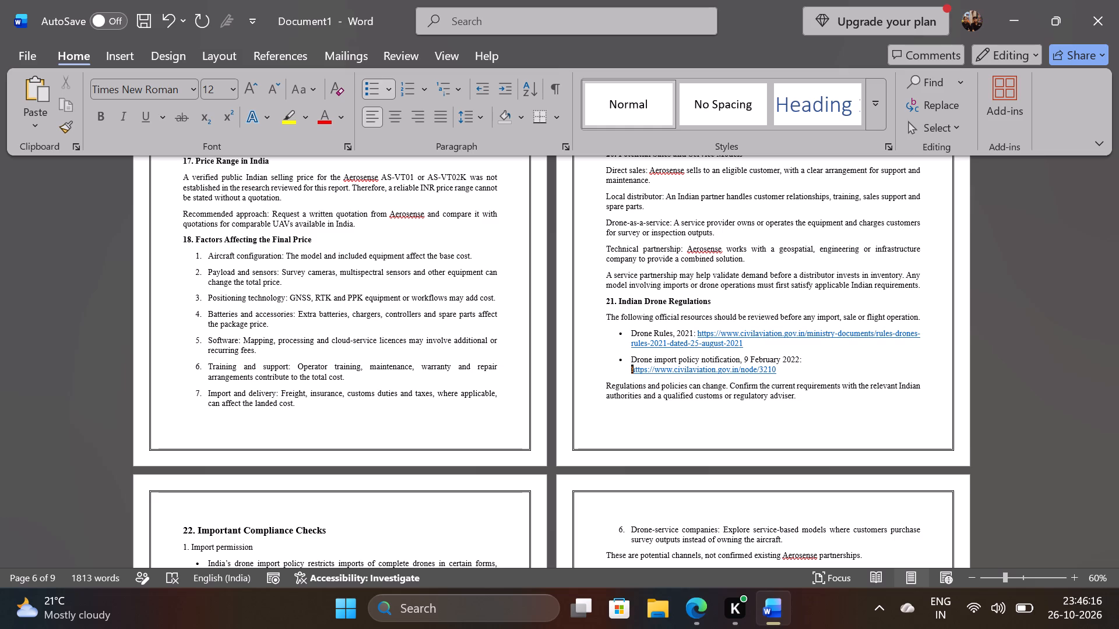
Delete the "Regulations and policies can change" paragraph at the end of section 21.
scroll(616, 348, "down", 1)
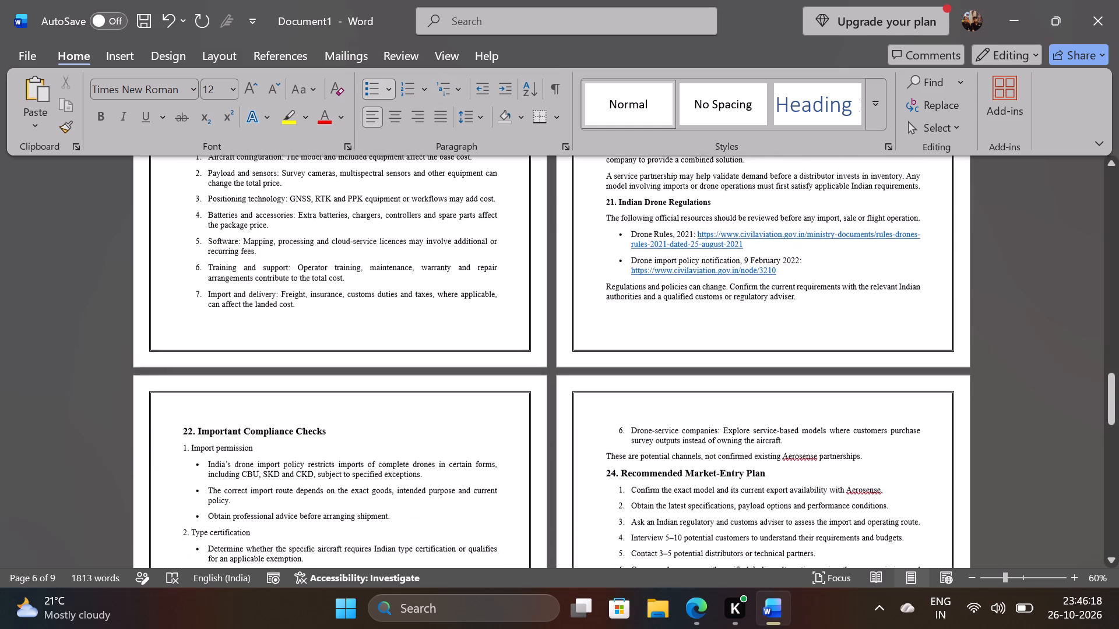
scroll(616, 348, "down", 1)
left_click_drag(603, 281, 777, 288)
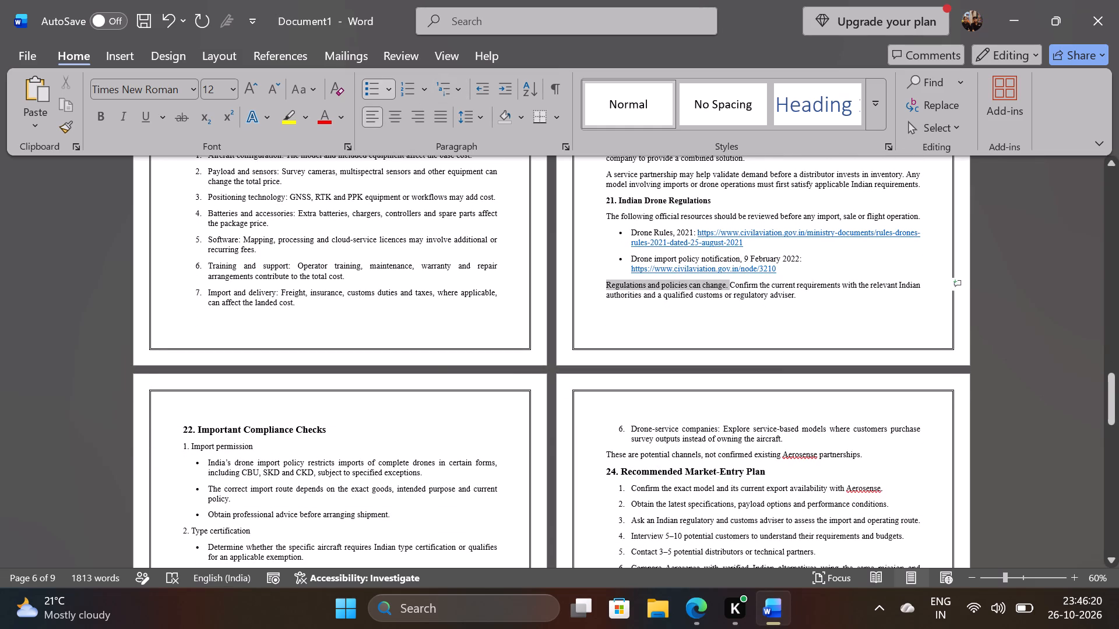
left_click_drag(777, 288, 806, 295)
key("BackSpace")
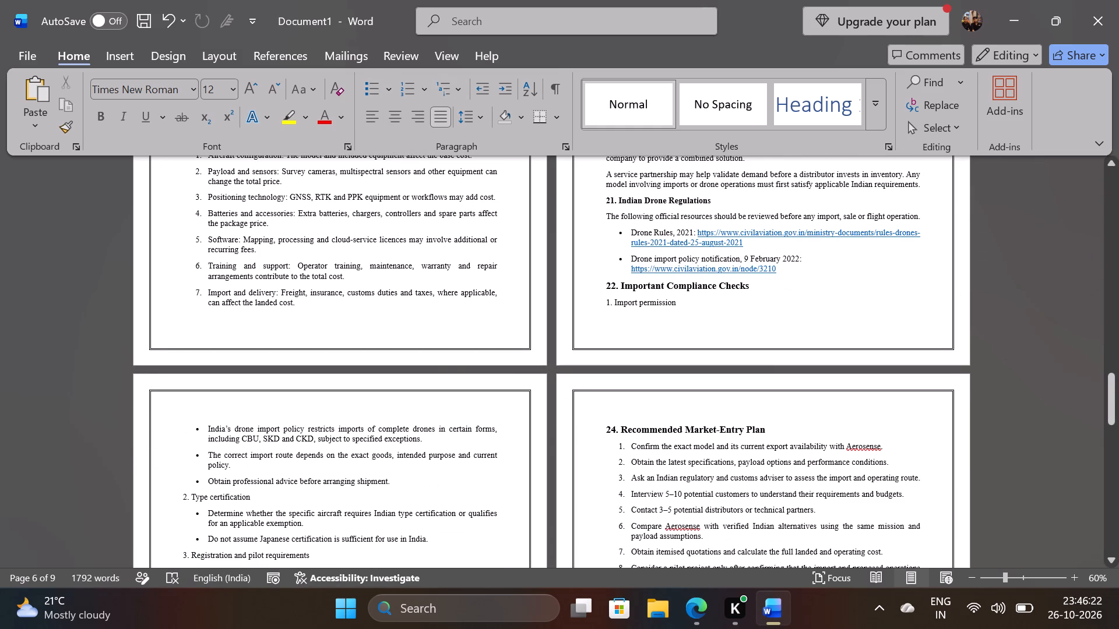
Set the "21. Indian Drone Regulations" heading to font size 14.
left_click_drag(714, 198, 586, 212)
left_click_drag(586, 212, 591, 200)
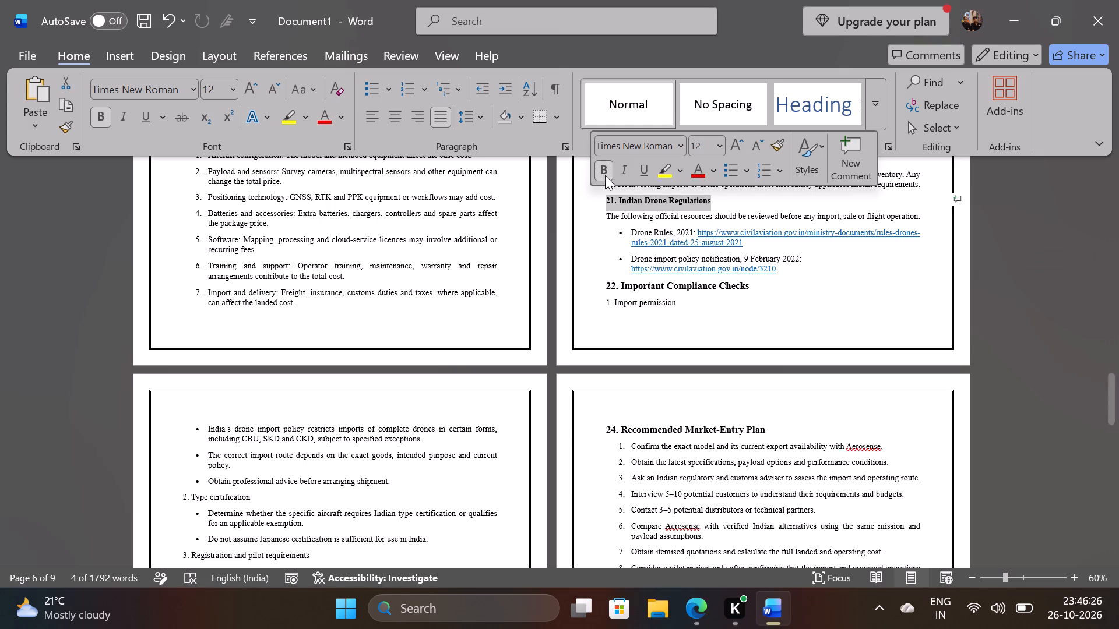
left_click(716, 147)
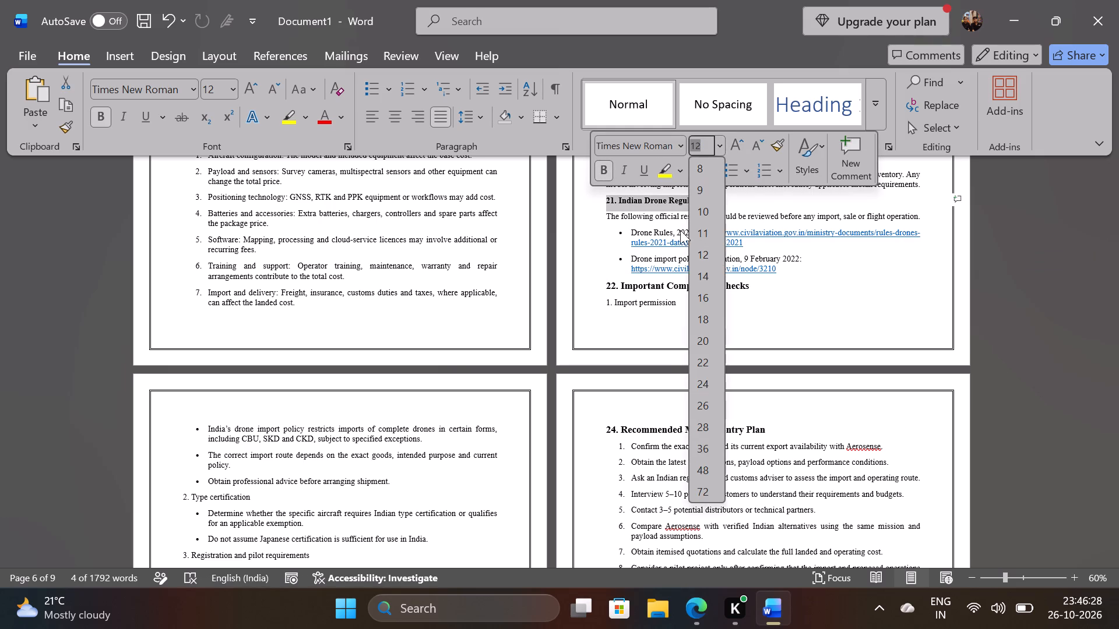
left_click(698, 271)
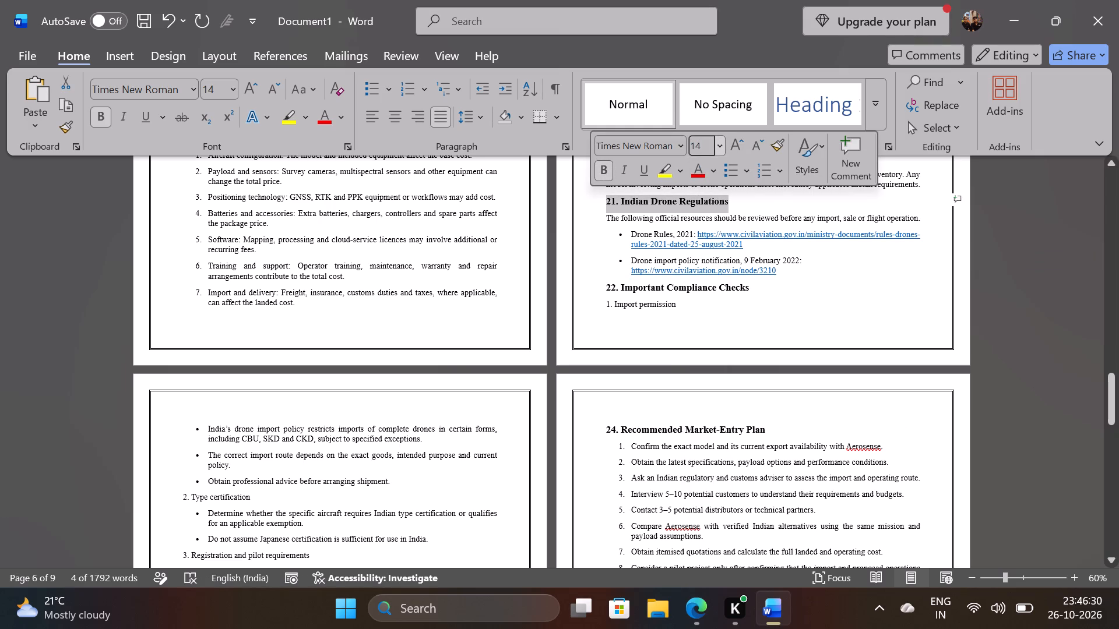
Review the heading formatting and page layout from section 16 through the References.
scroll(413, 338, "up", 2)
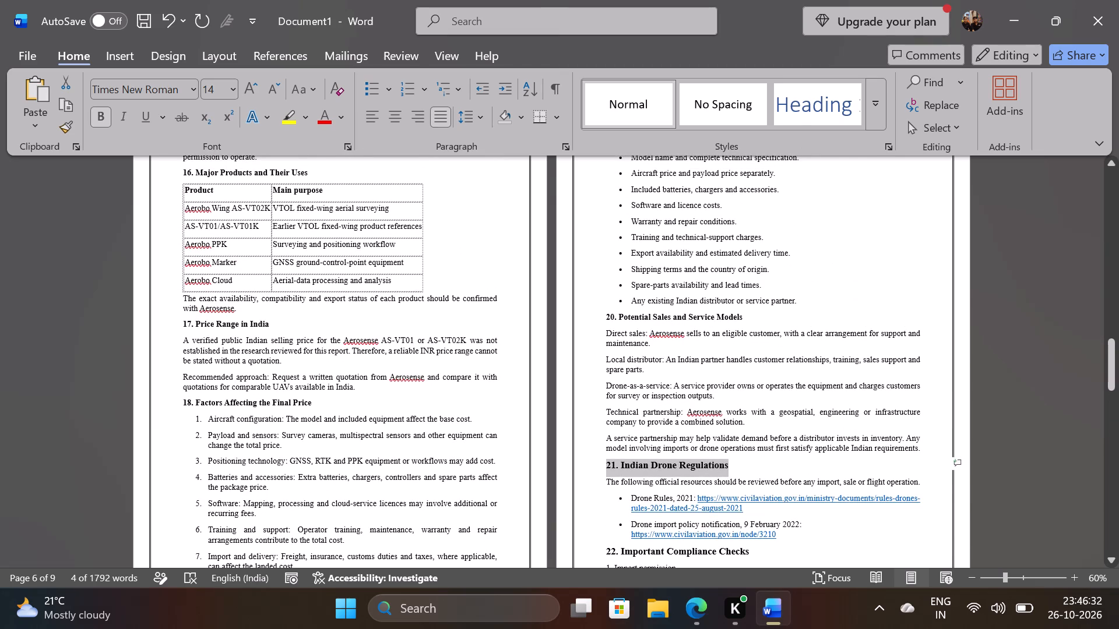
scroll(218, 349, "up", 1)
scroll(218, 349, "down", 1)
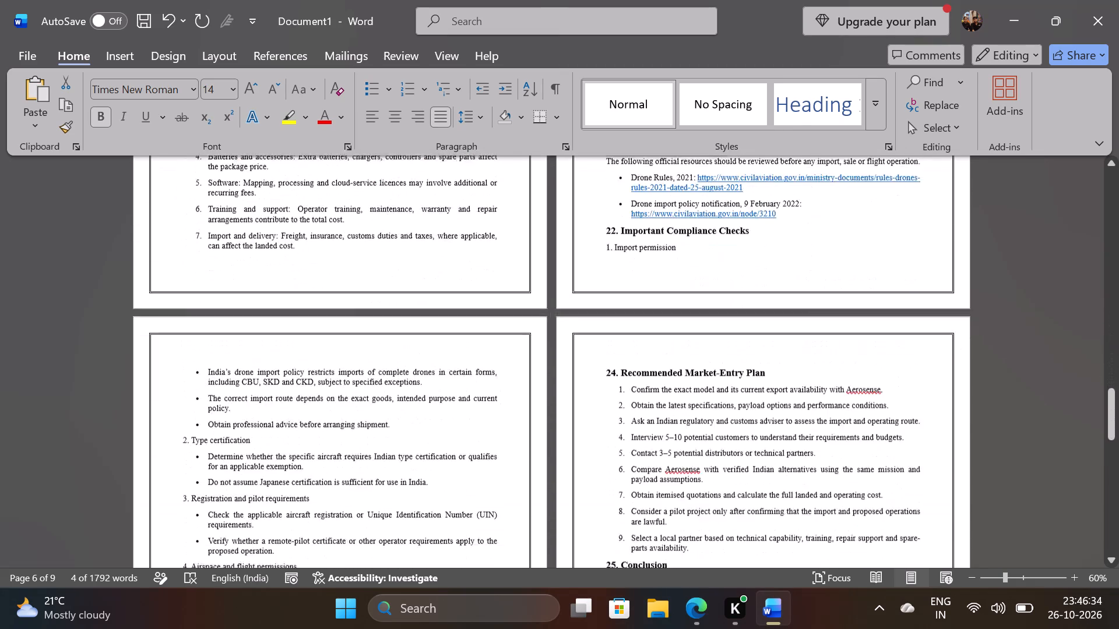
scroll(218, 349, "down", 1)
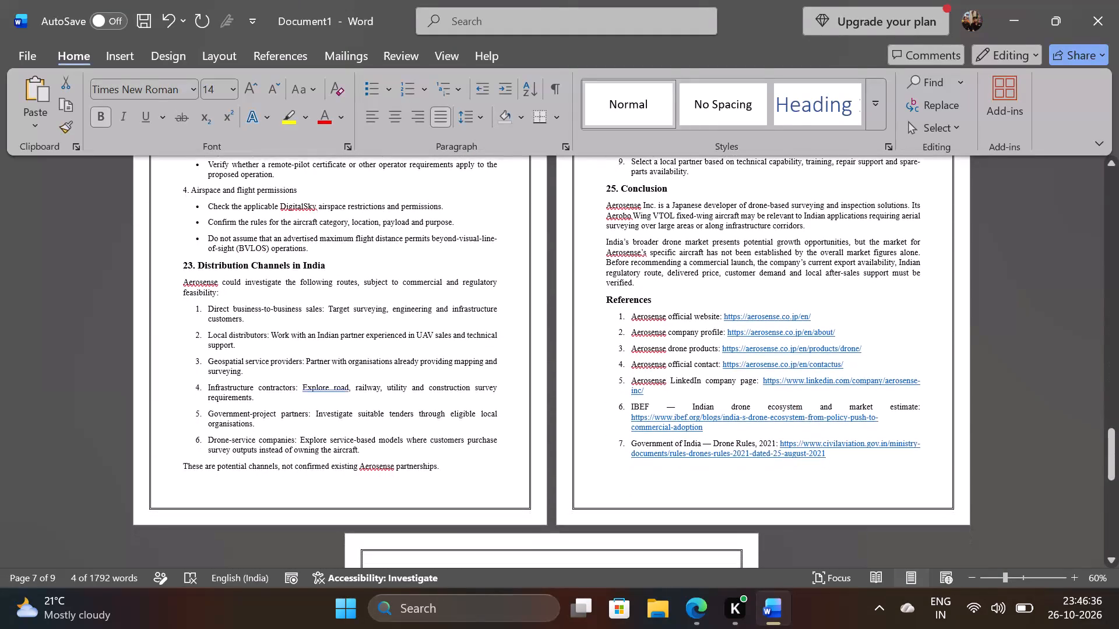
scroll(218, 349, "up", 2)
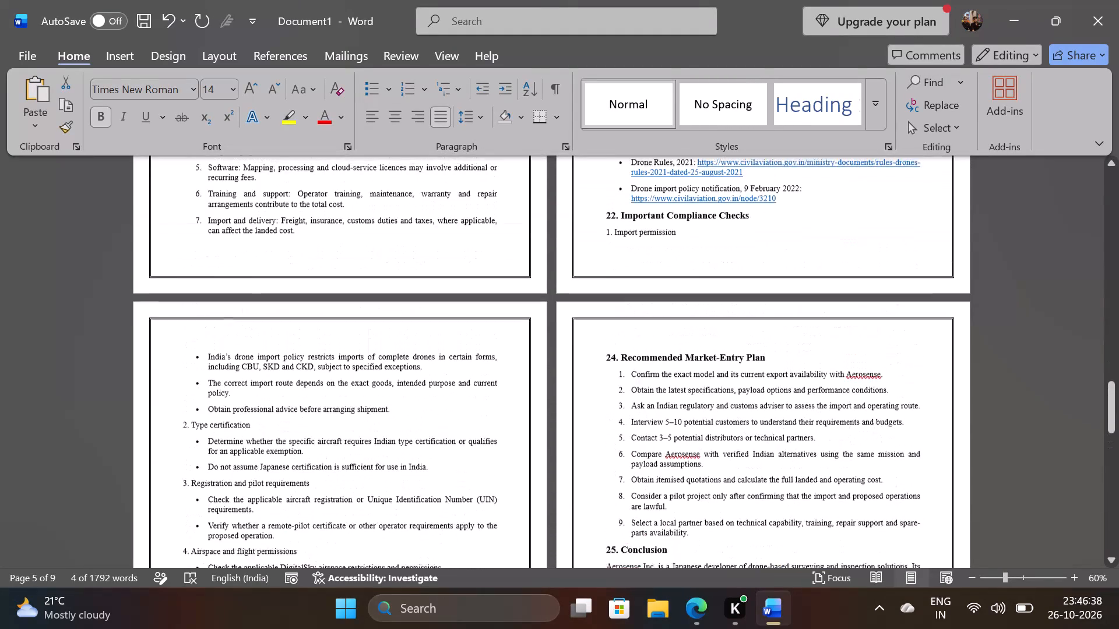
scroll(218, 349, "up", 1)
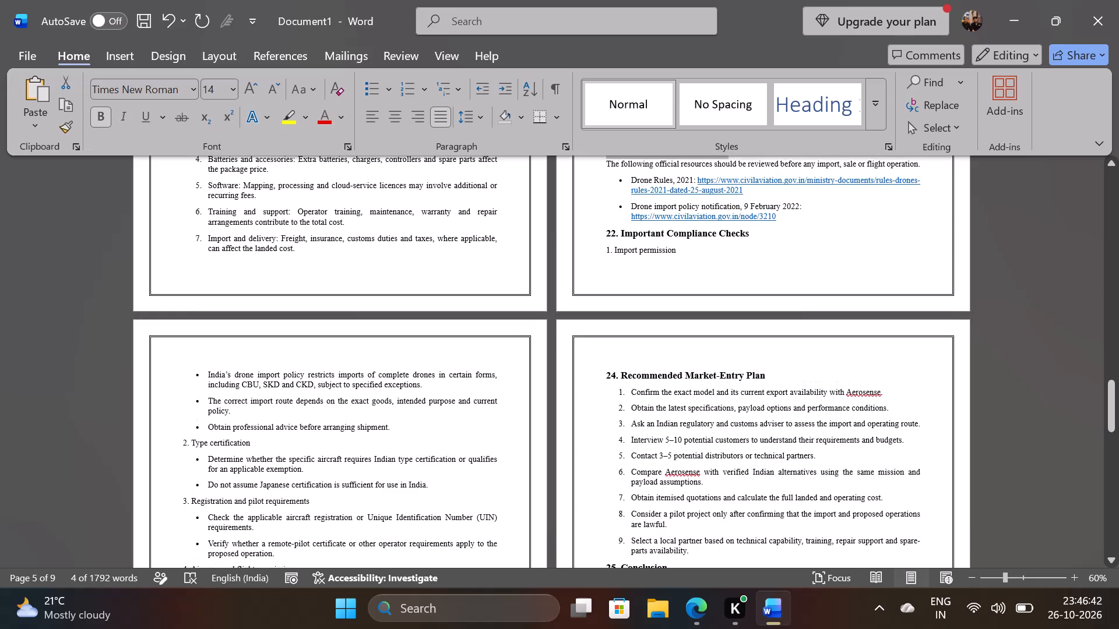
scroll(242, 423, "down", 2)
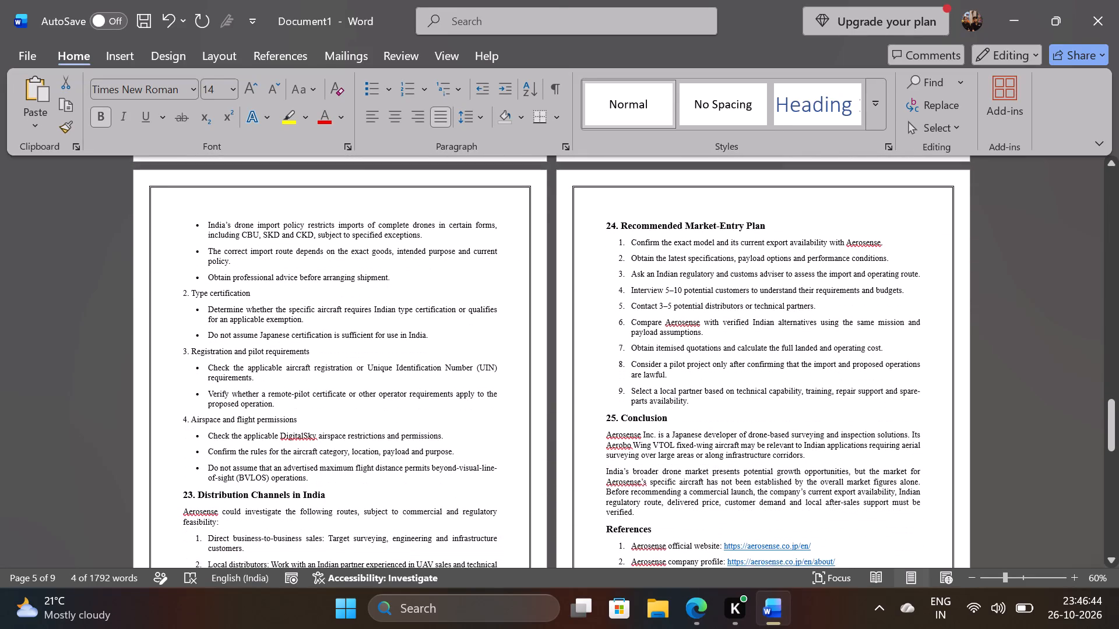
scroll(242, 423, "down", 1)
scroll(213, 359, "up", 1)
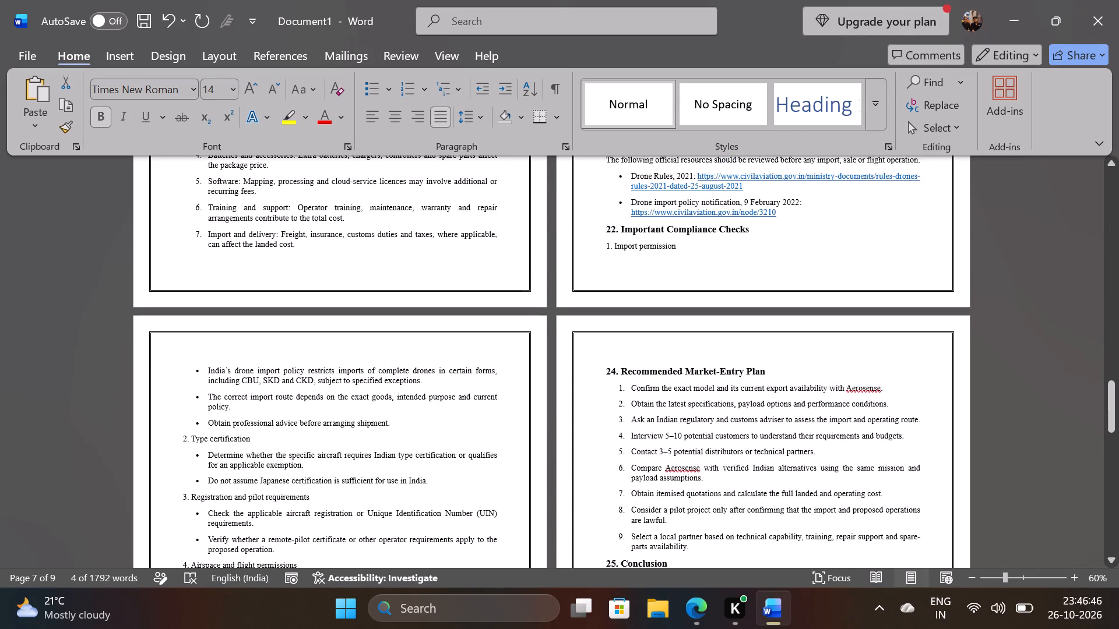
scroll(213, 359, "down", 1)
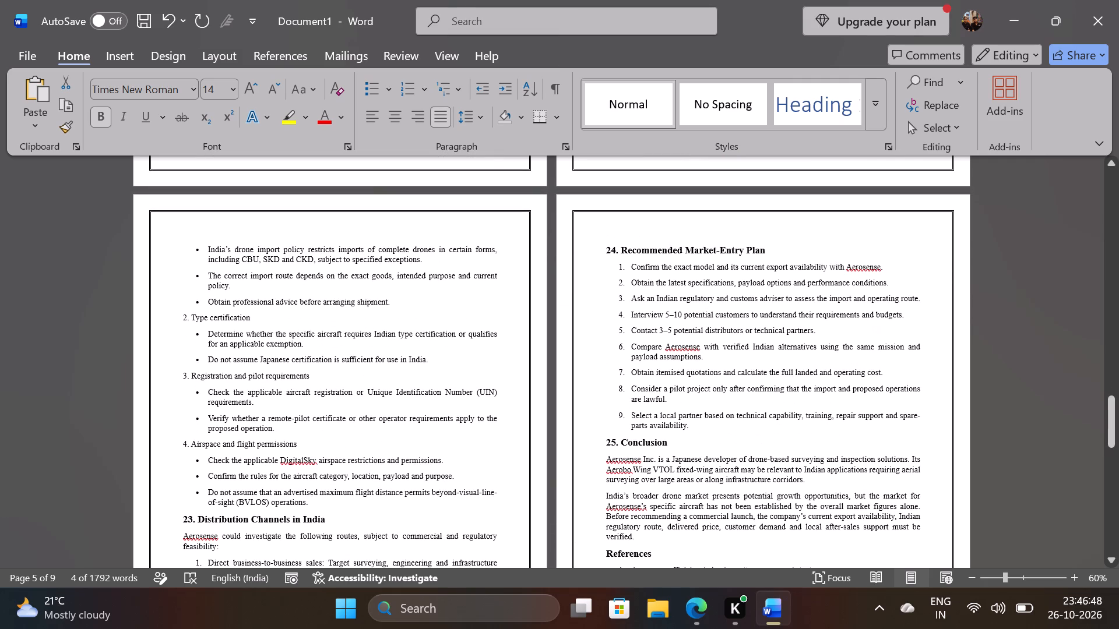
Convert the numbered list under "24. Recommended Market-Entry Plan" to bullets using the four-dot cross-pattern symbol.
left_click_drag(616, 266, 635, 296)
left_click_drag(635, 296, 702, 426)
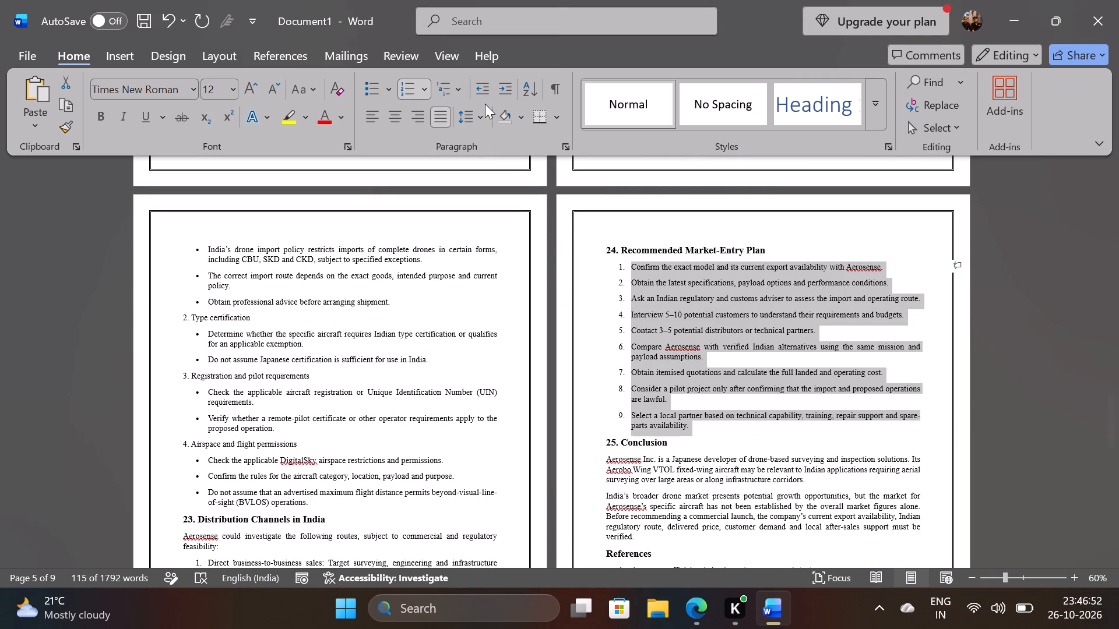
left_click(389, 88)
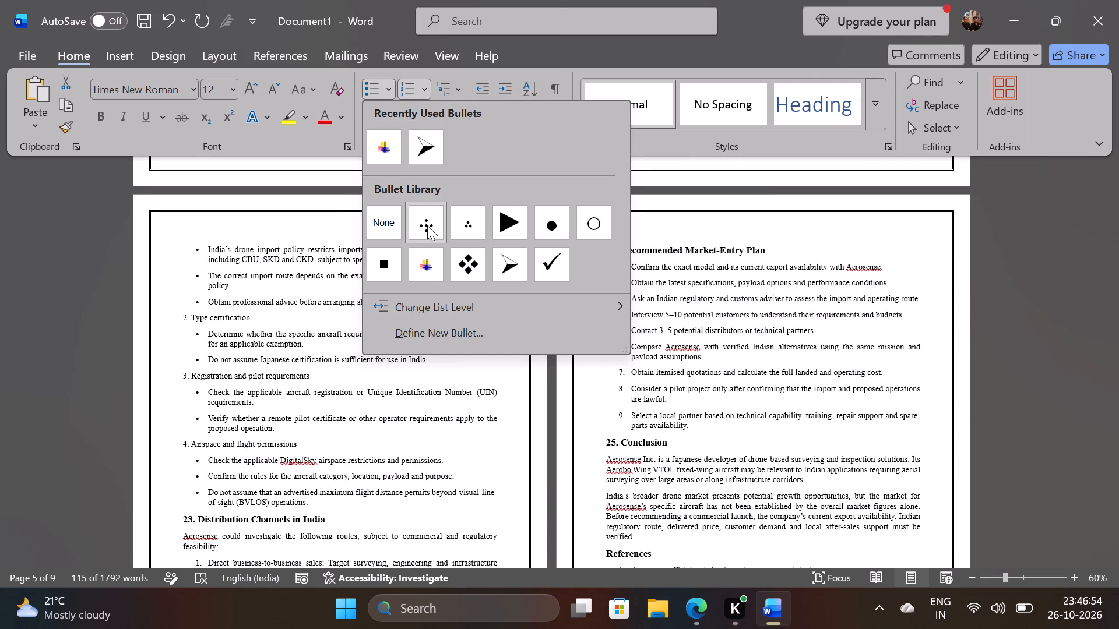
left_click(426, 225)
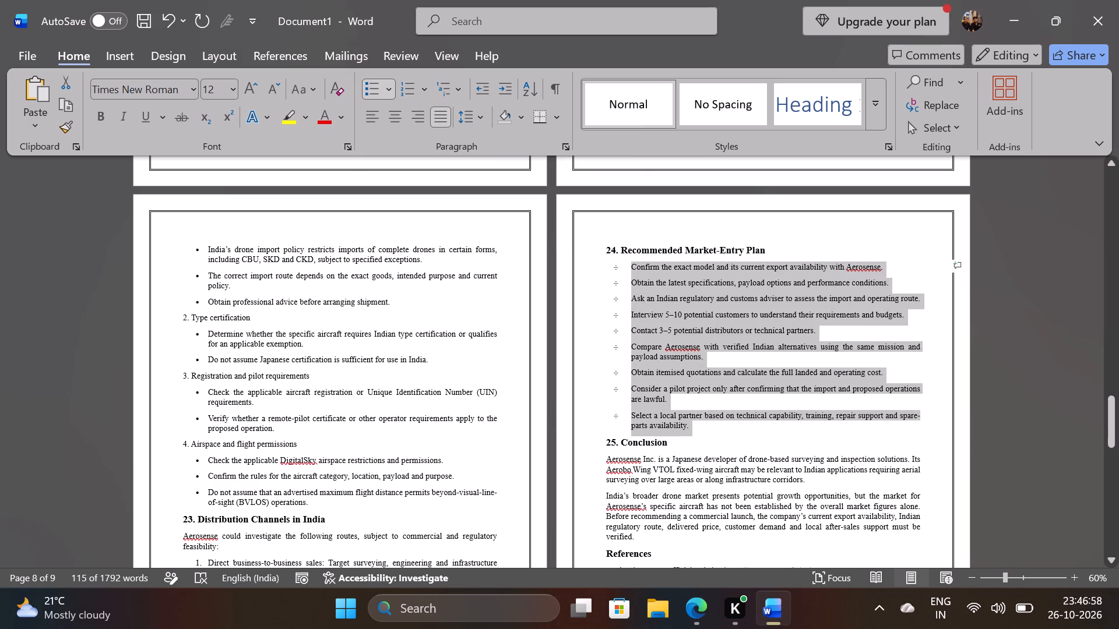
left_click(585, 414)
Convert the six numbered items under "23. Distribution Channels in India" to bullets using the three-dot triangle symbol.
scroll(585, 414, "down", 2)
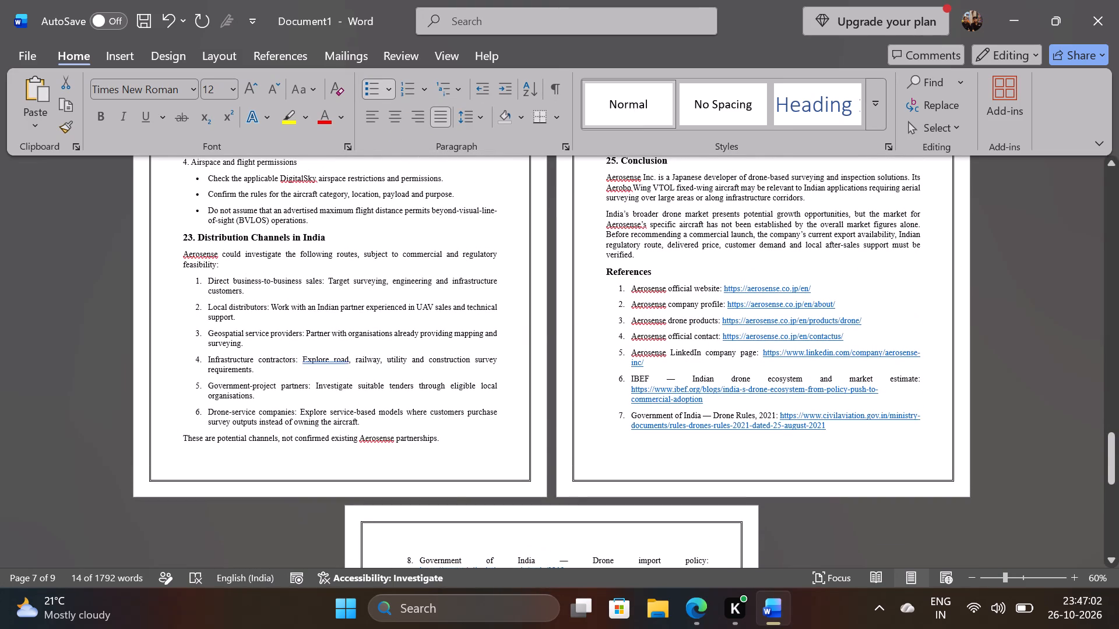
left_click_drag(358, 423, 130, 366)
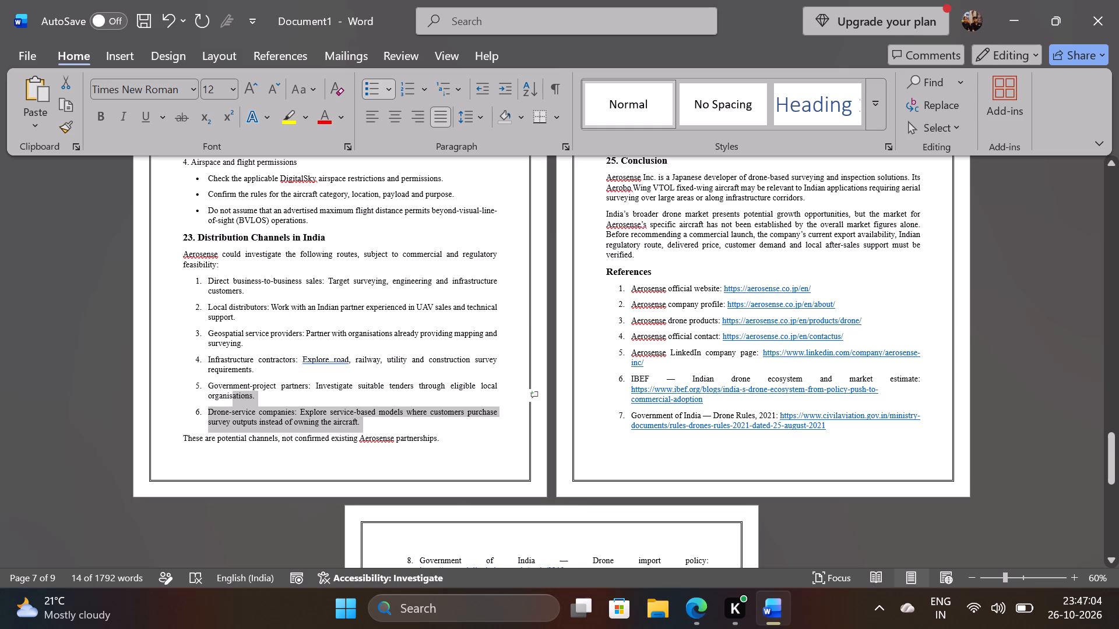
left_click_drag(130, 366, 170, 280)
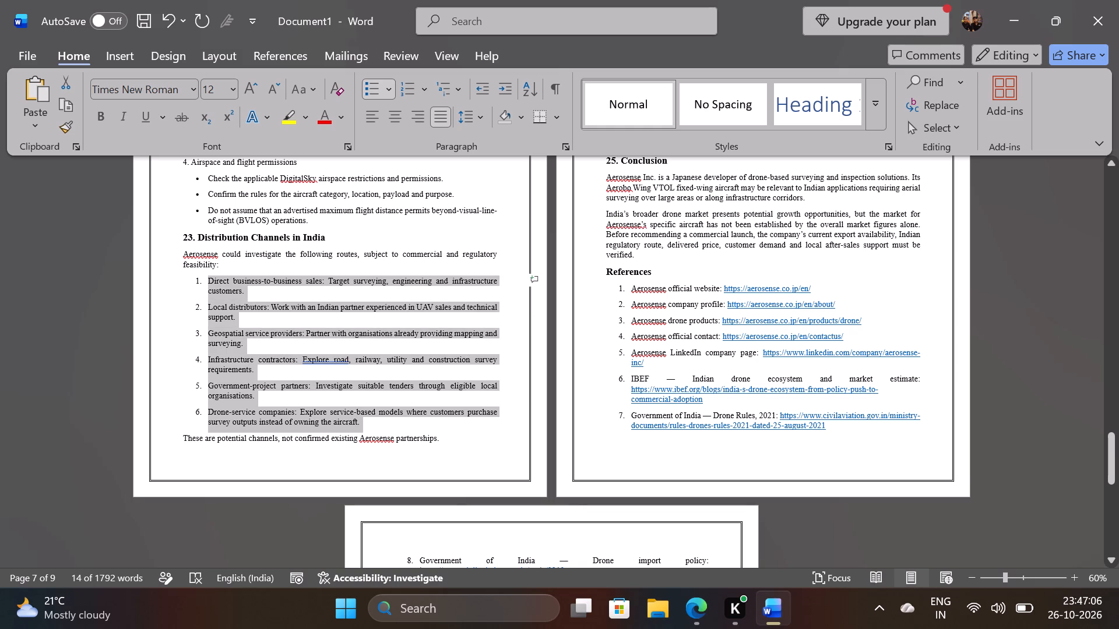
left_click_drag(170, 280, 174, 279)
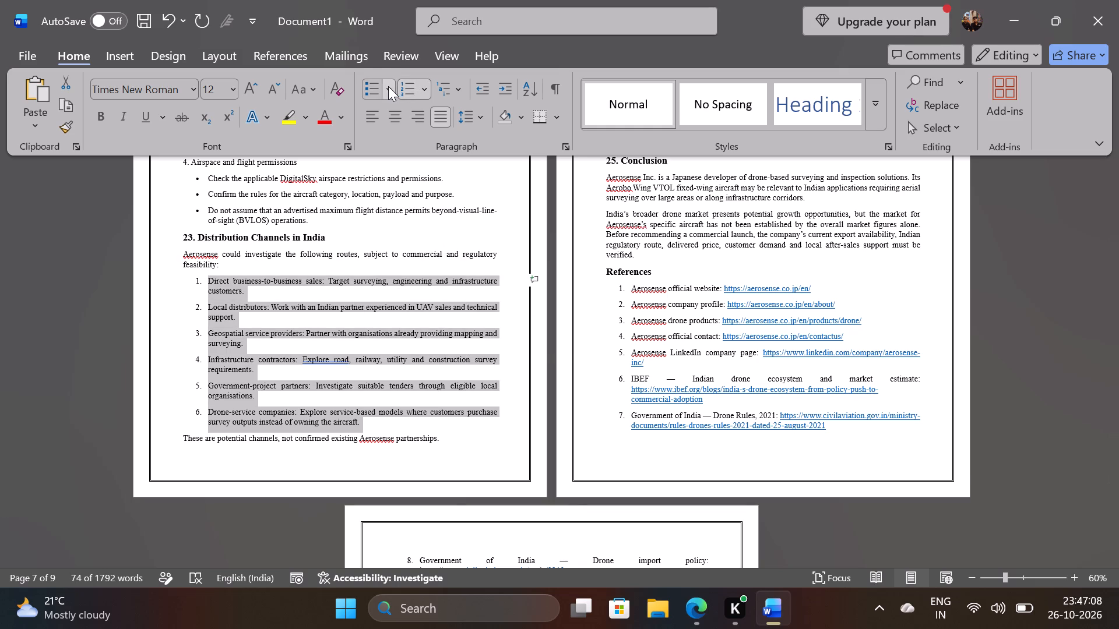
left_click(388, 86)
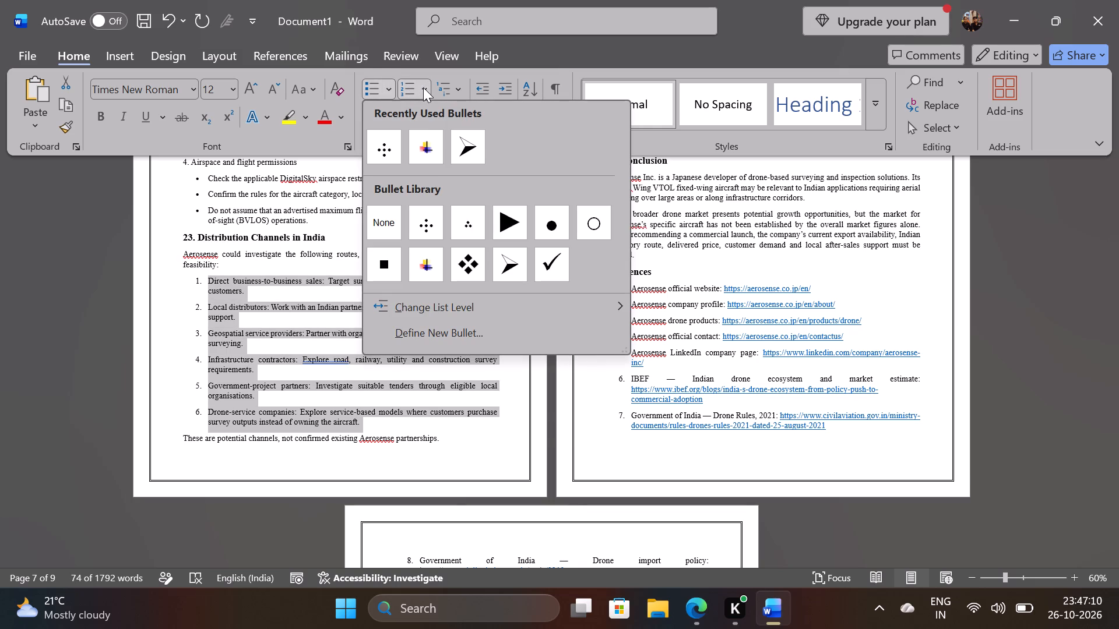
left_click(423, 87)
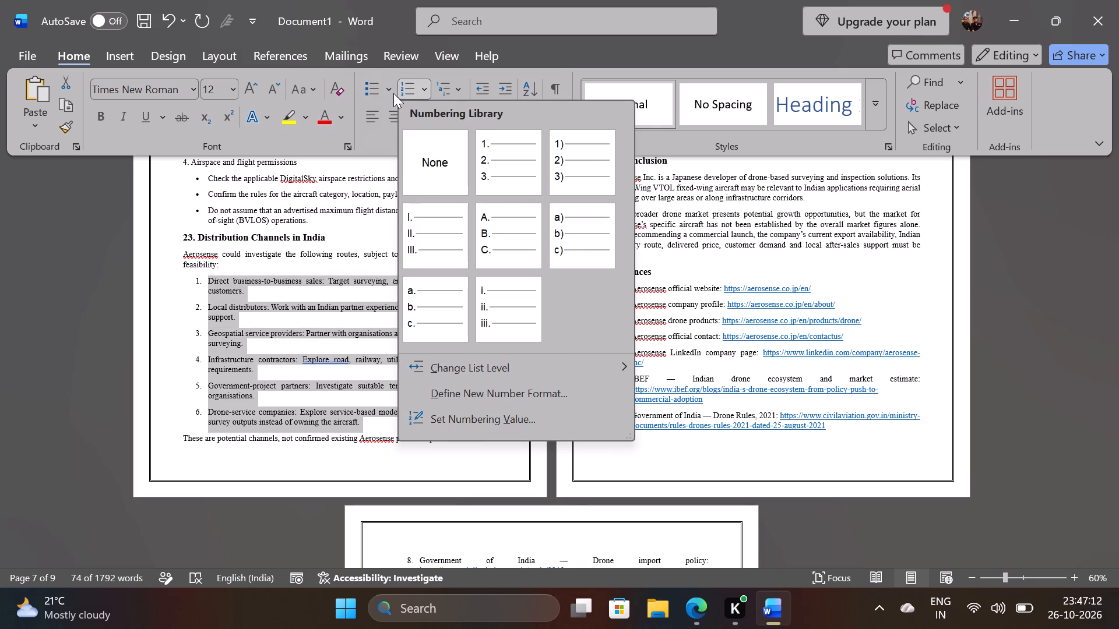
left_click(391, 92)
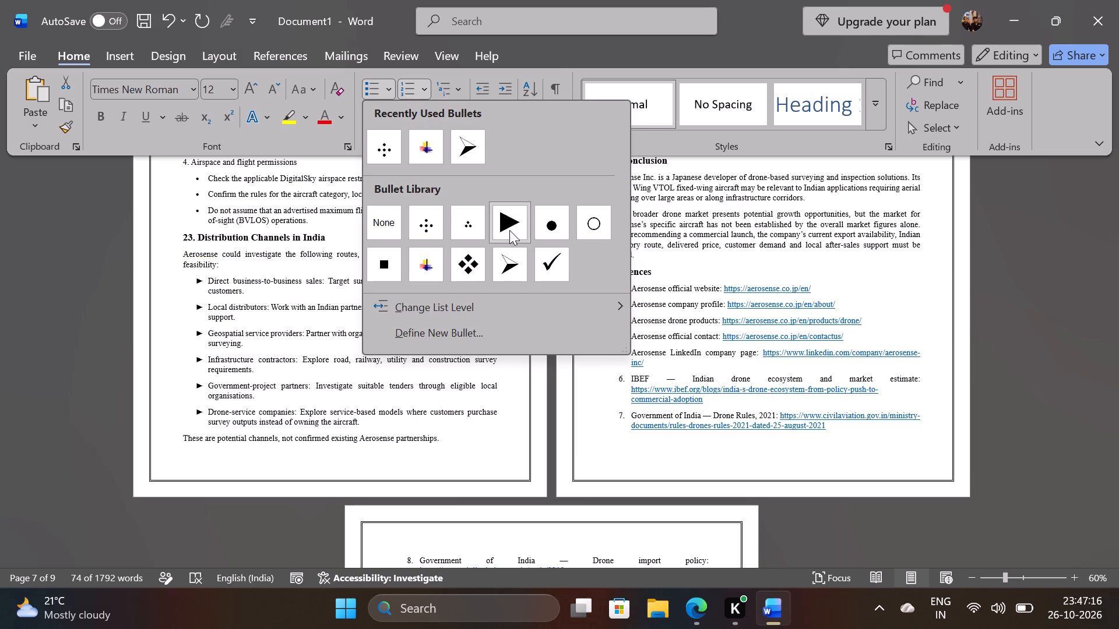
left_click(467, 225)
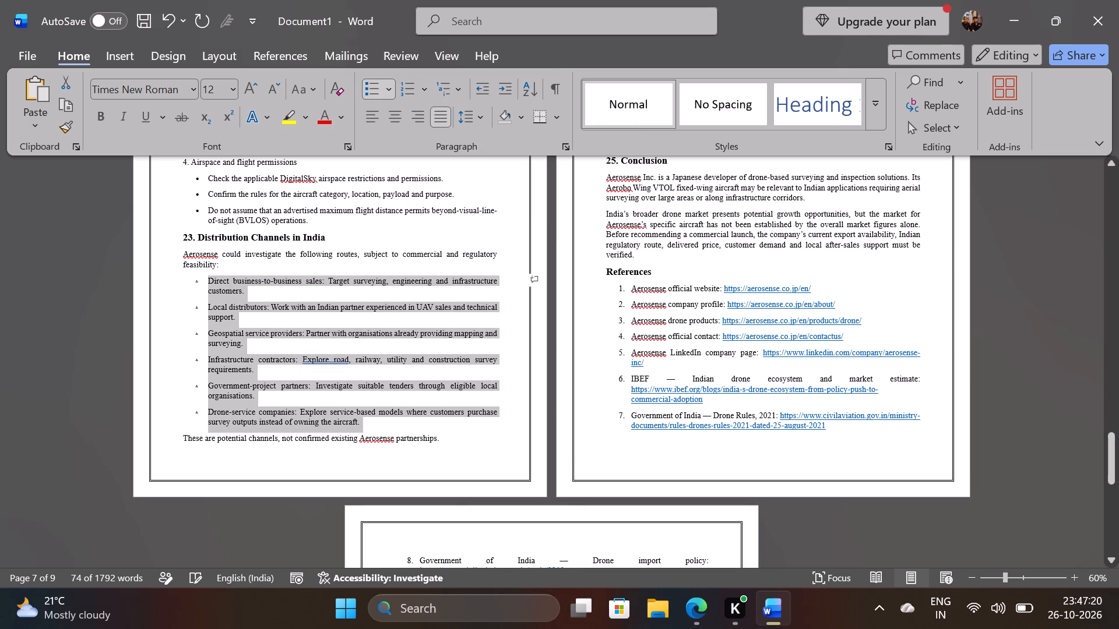
left_click(210, 478)
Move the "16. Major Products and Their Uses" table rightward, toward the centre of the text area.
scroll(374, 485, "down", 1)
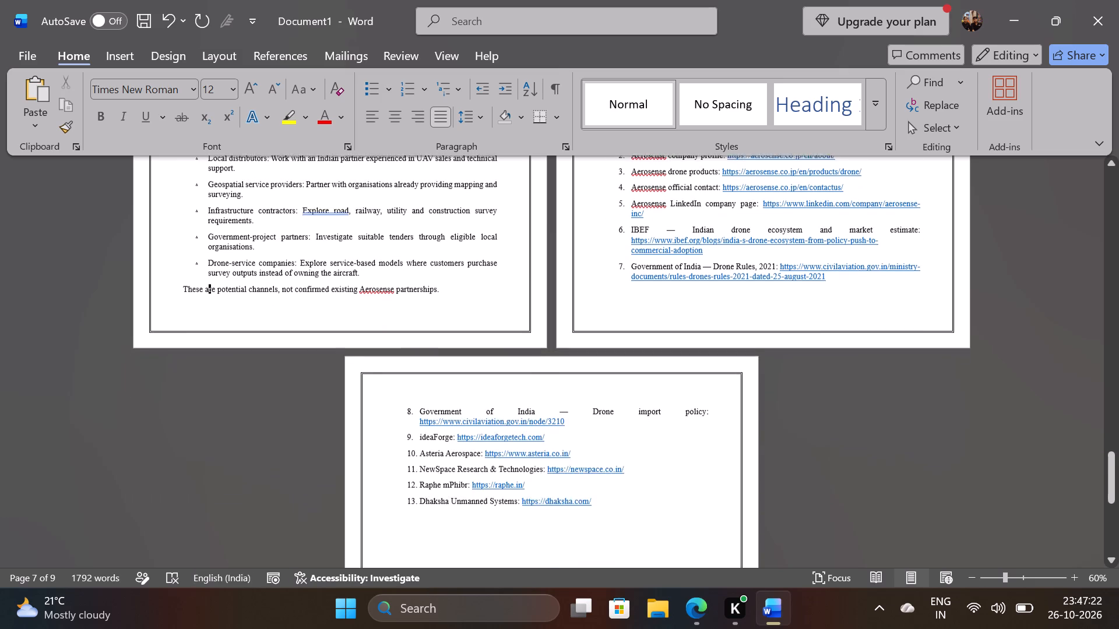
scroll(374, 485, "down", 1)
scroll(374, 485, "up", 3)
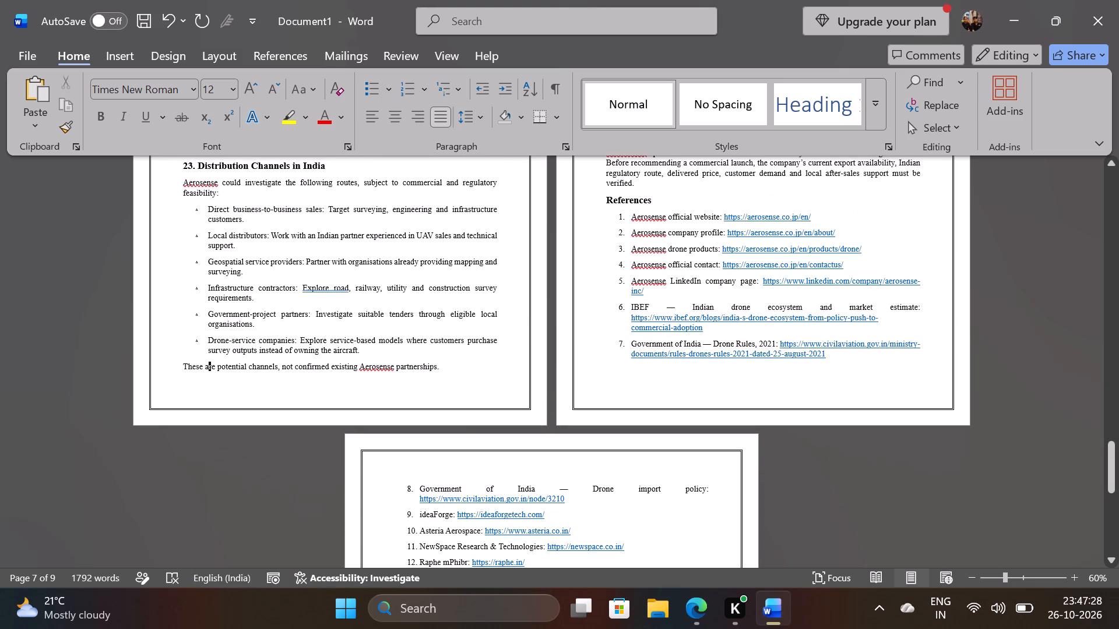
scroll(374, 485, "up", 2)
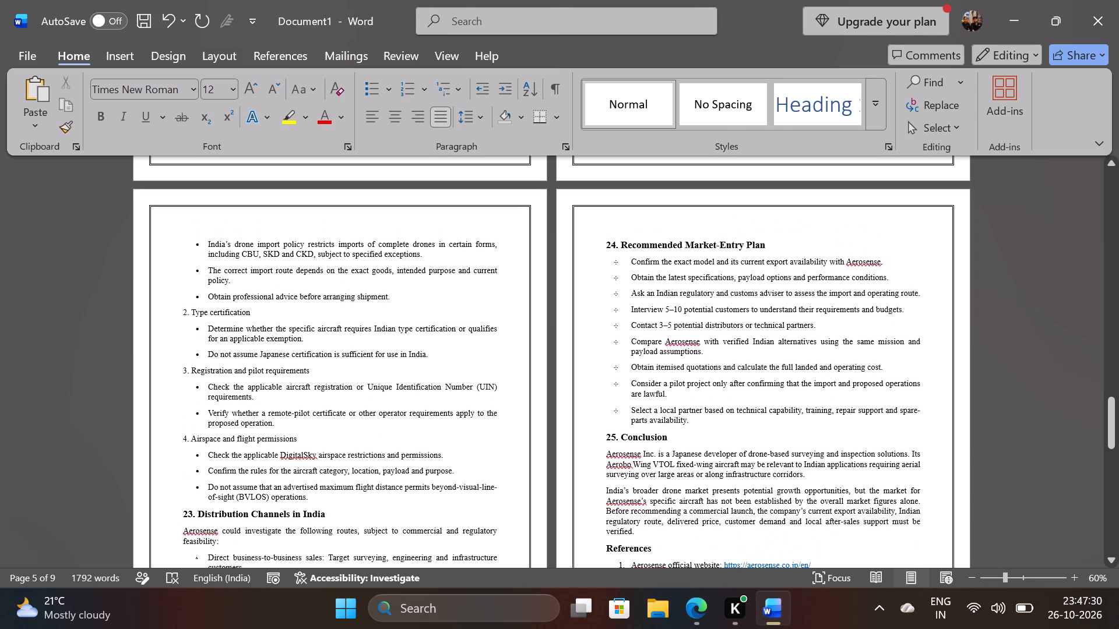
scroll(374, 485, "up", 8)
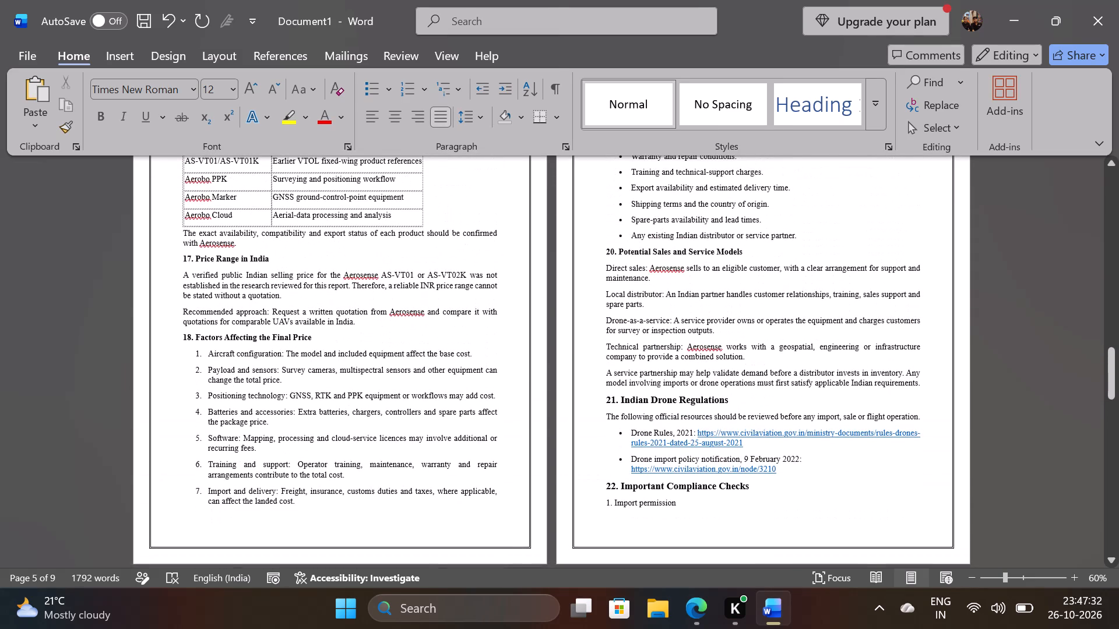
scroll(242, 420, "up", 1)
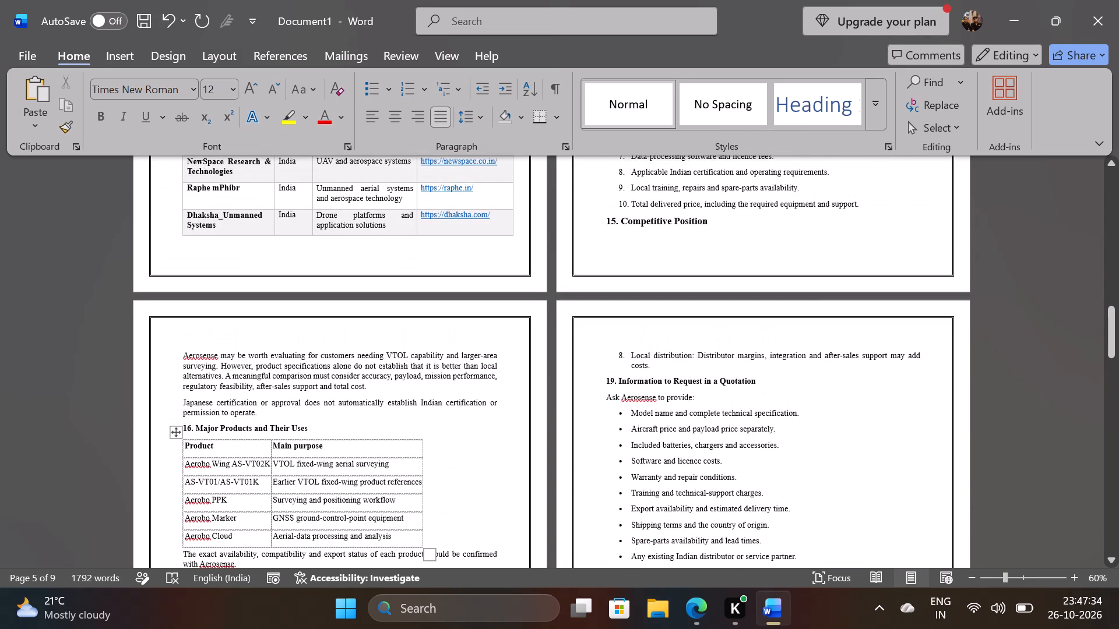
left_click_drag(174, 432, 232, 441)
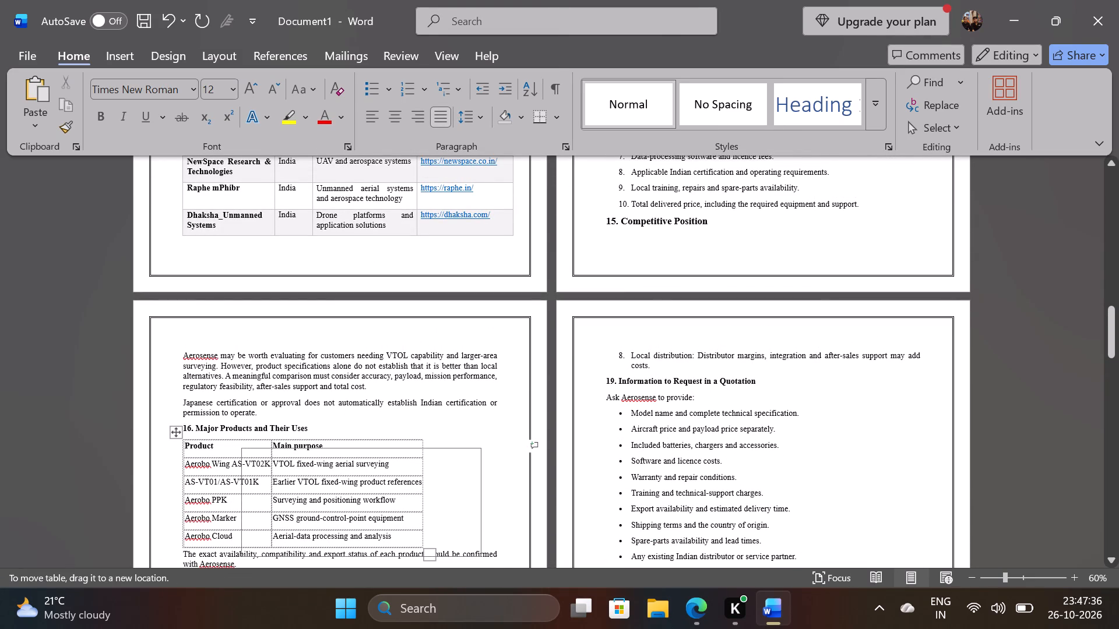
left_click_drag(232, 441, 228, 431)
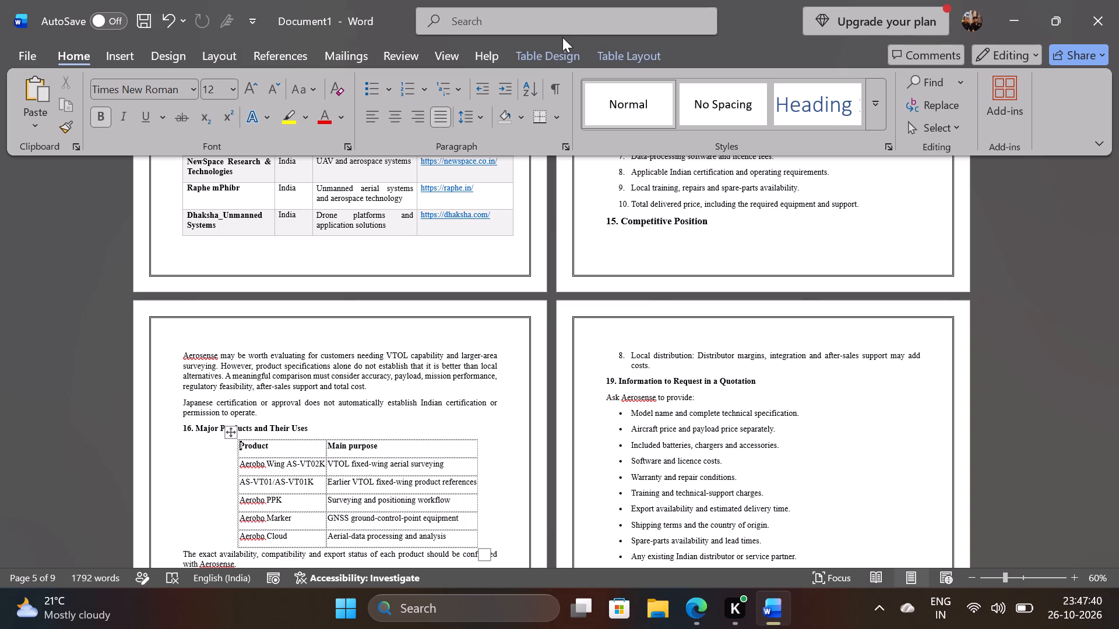
Apply the first plain table style, with solid black gridlines, to the Major Products table in section 16.
left_click(539, 53)
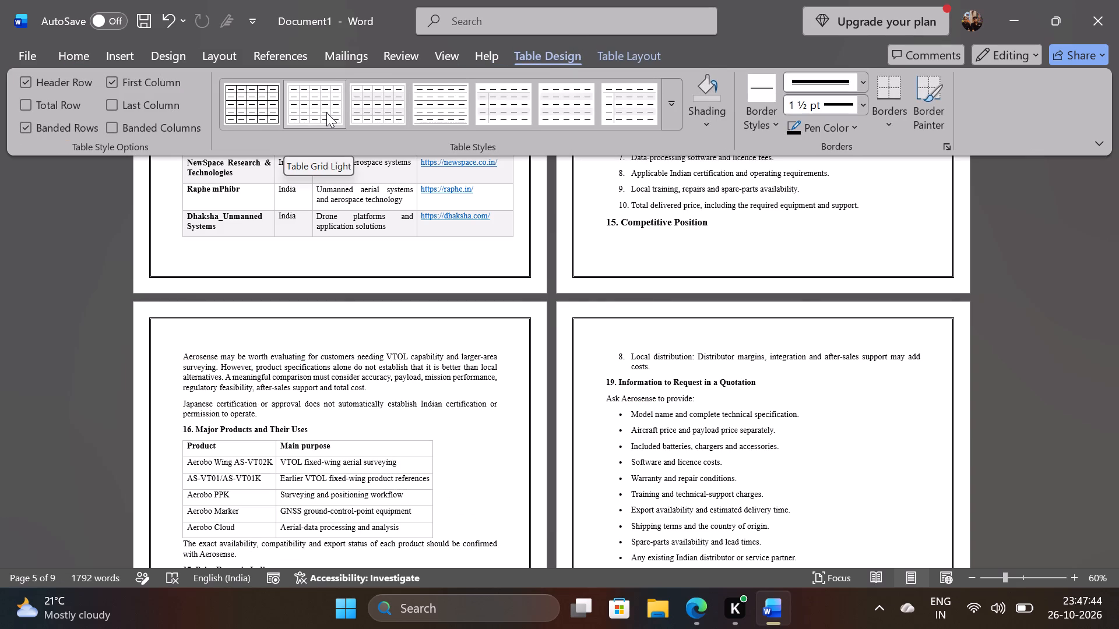
scroll(419, 101, "right", 1)
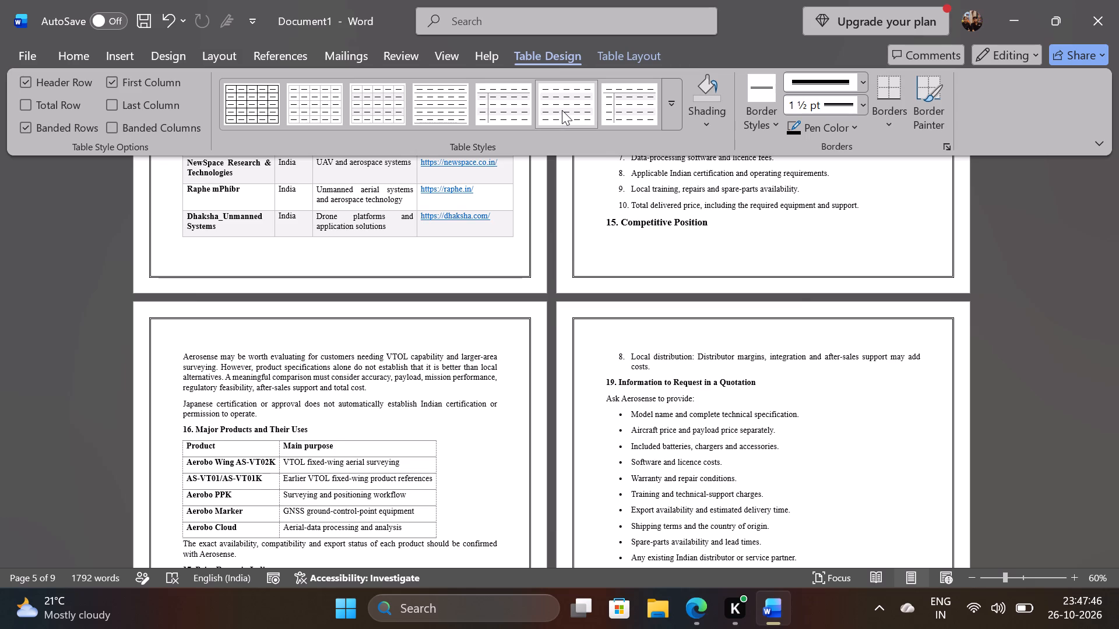
left_click(670, 105)
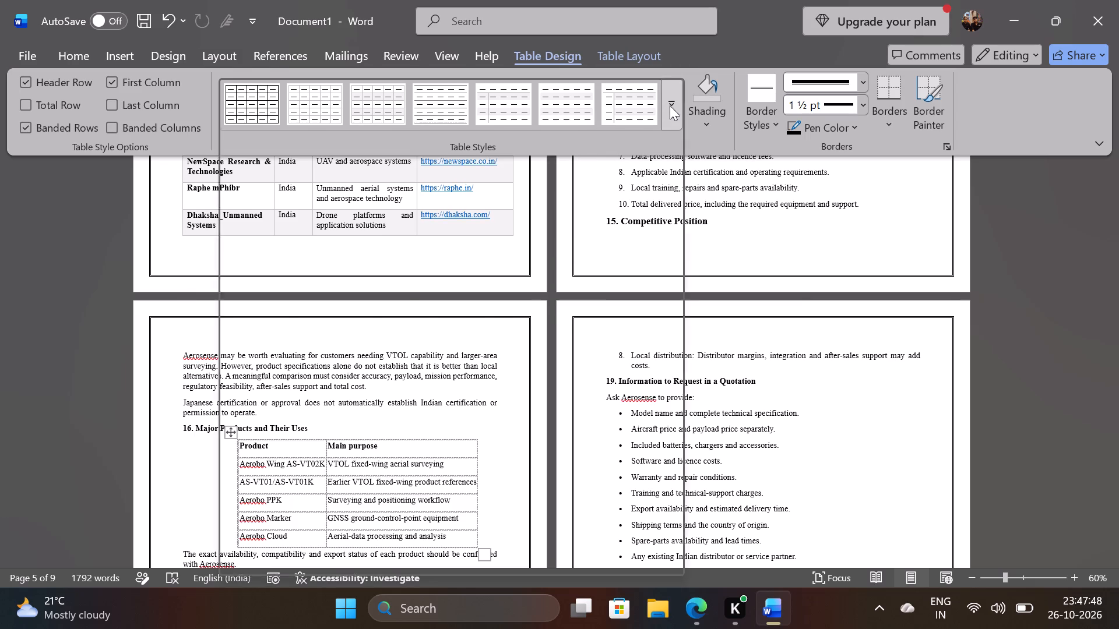
scroll(272, 294, "up", 2)
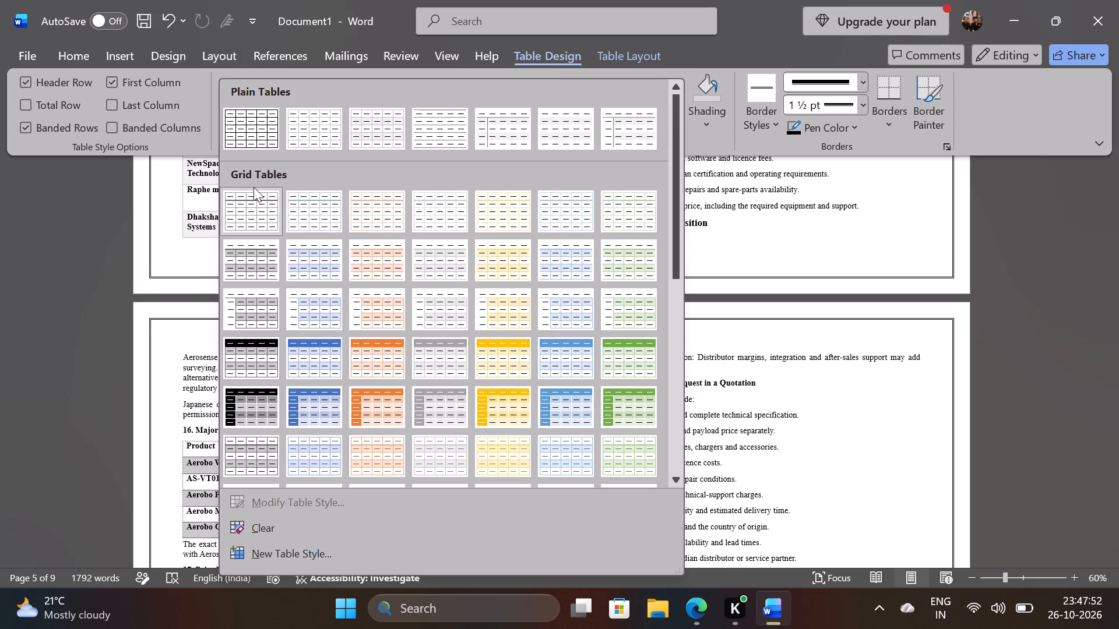
left_click(255, 144)
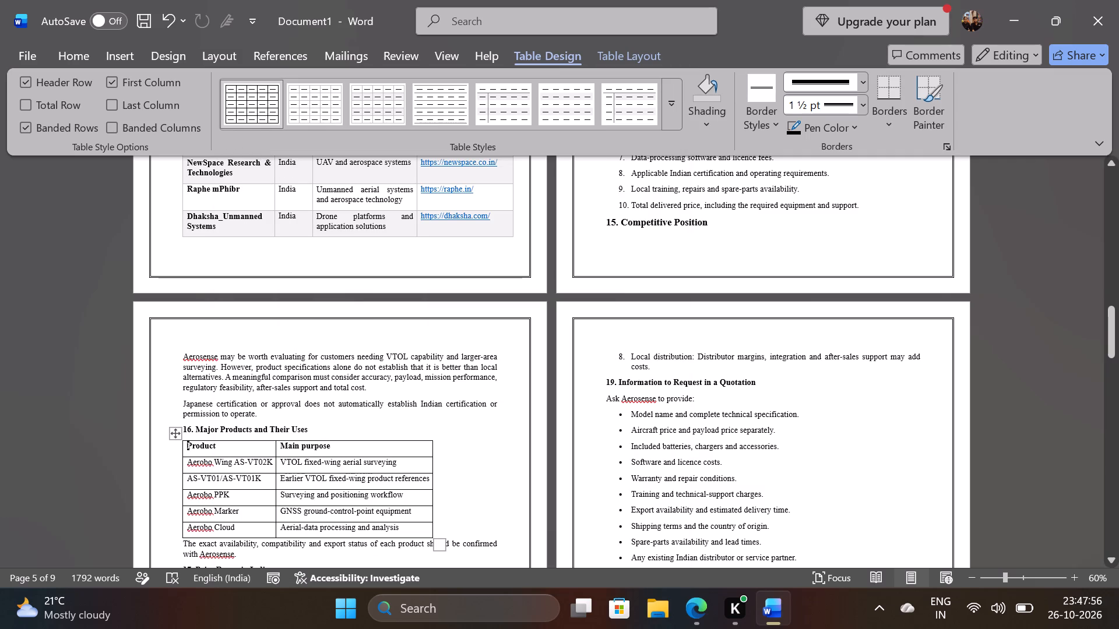
Shift the gridded Major Products table rightward so it sits roughly centred beneath its heading.
left_click_drag(177, 433, 207, 445)
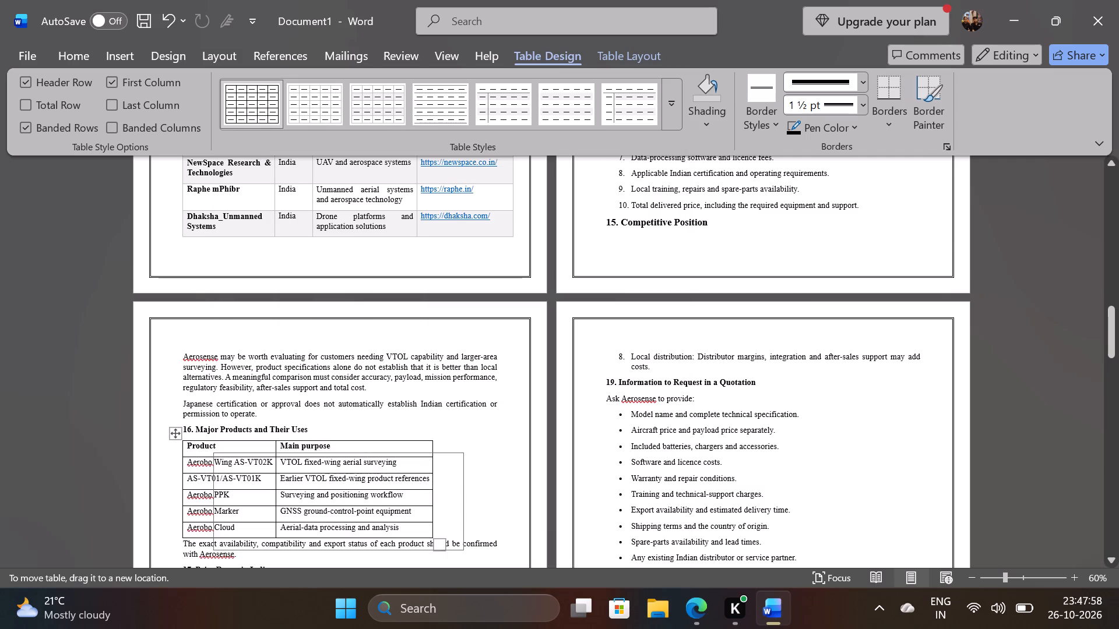
left_click_drag(207, 445, 223, 437)
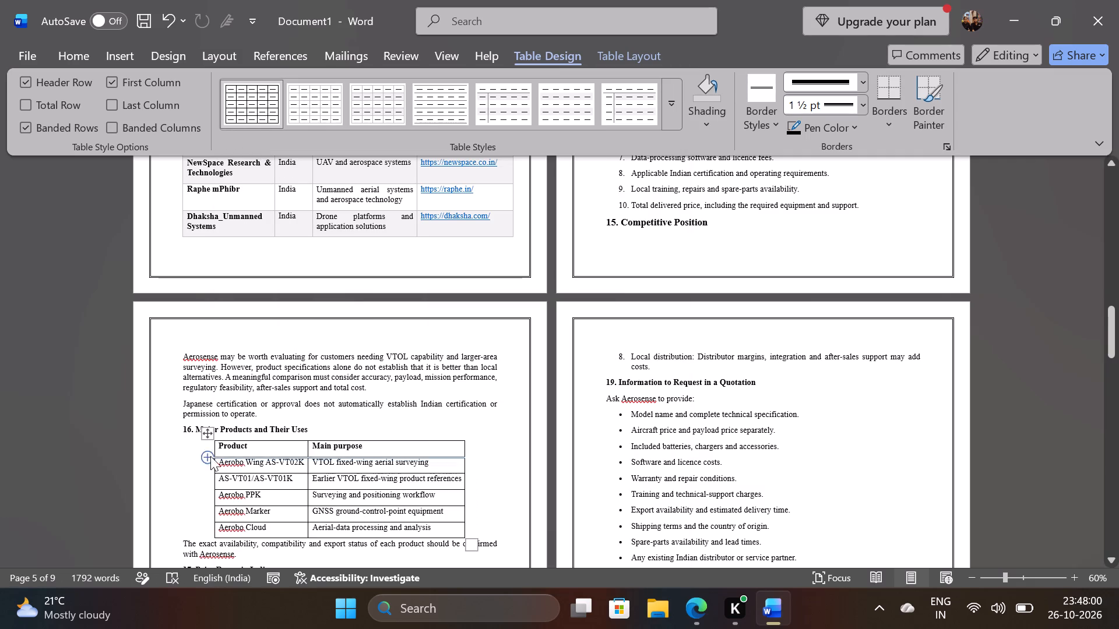
left_click(167, 480)
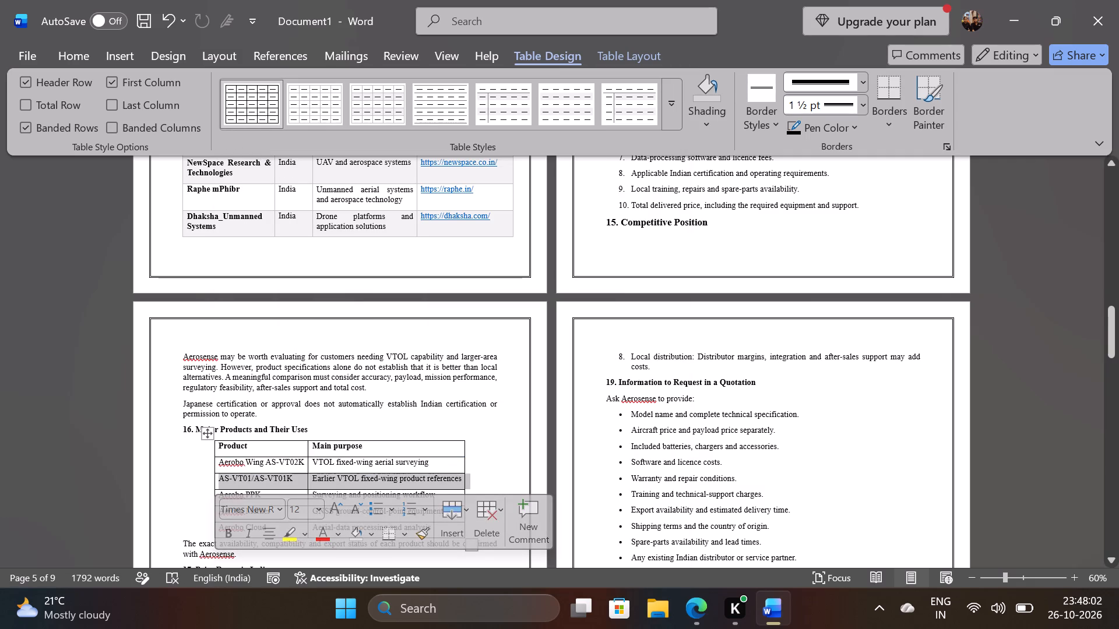
Set the "16. Major Products and Their Uses" heading to font size 14.
left_click_drag(314, 432, 217, 429)
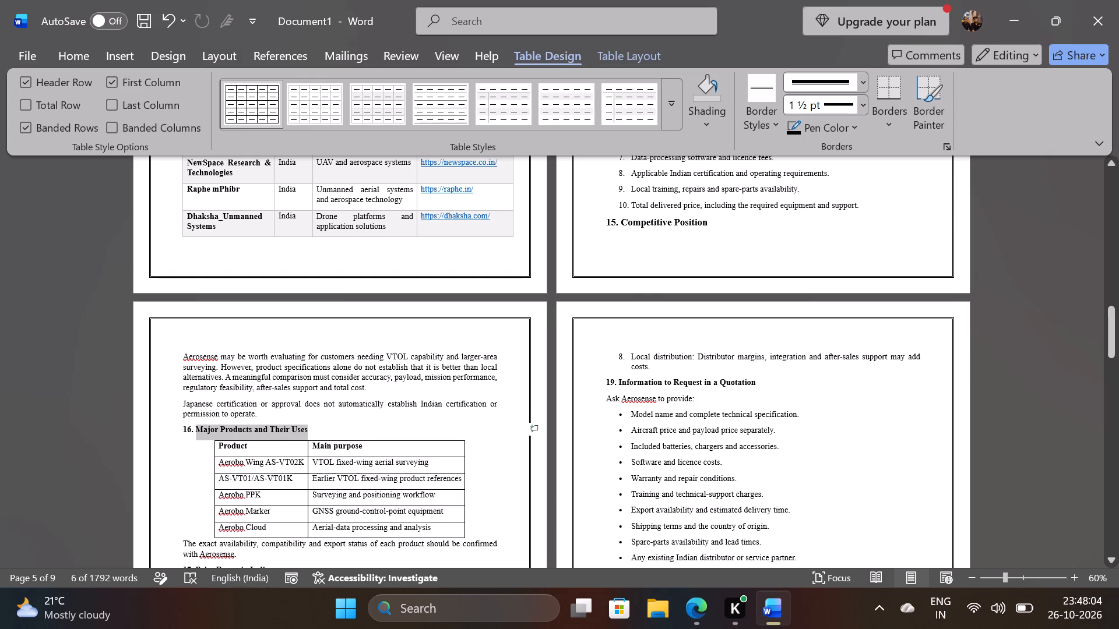
left_click_drag(217, 429, 181, 428)
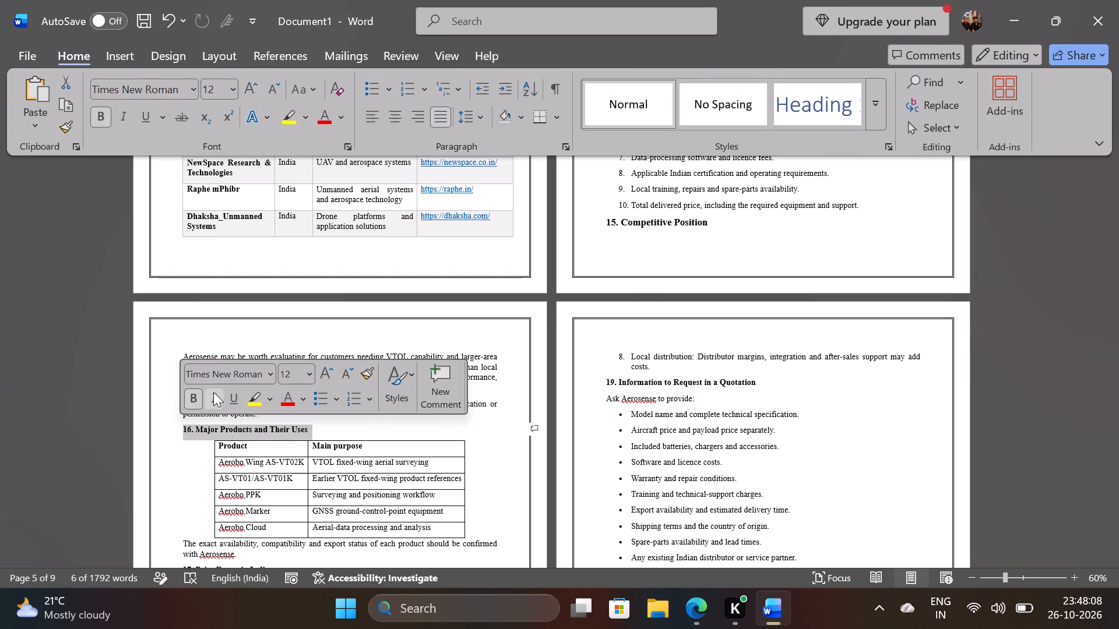
left_click(313, 380)
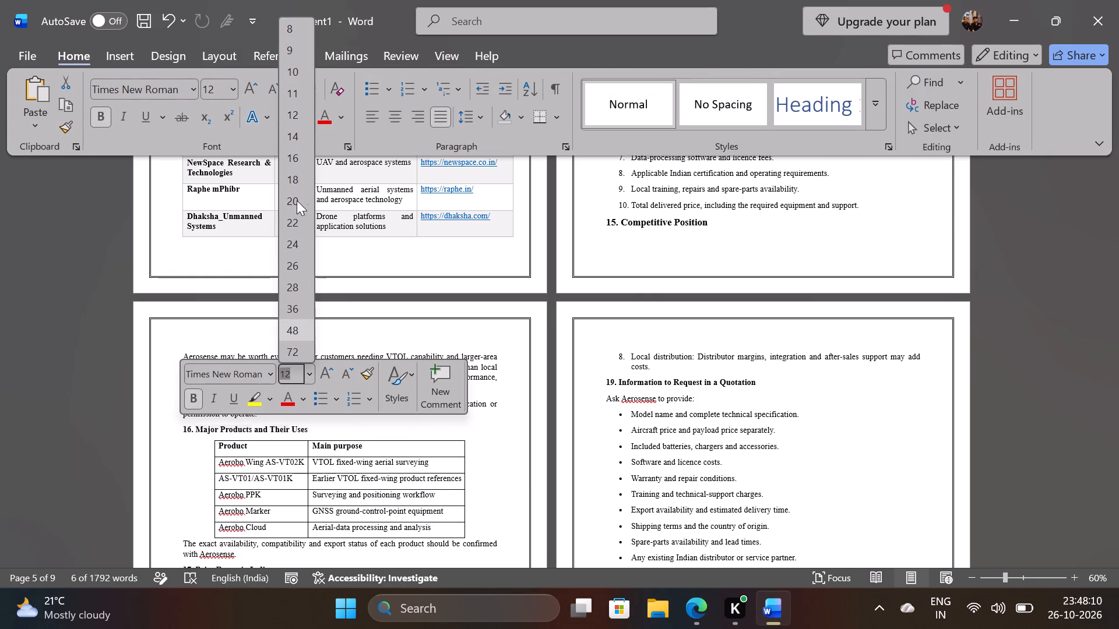
left_click(293, 139)
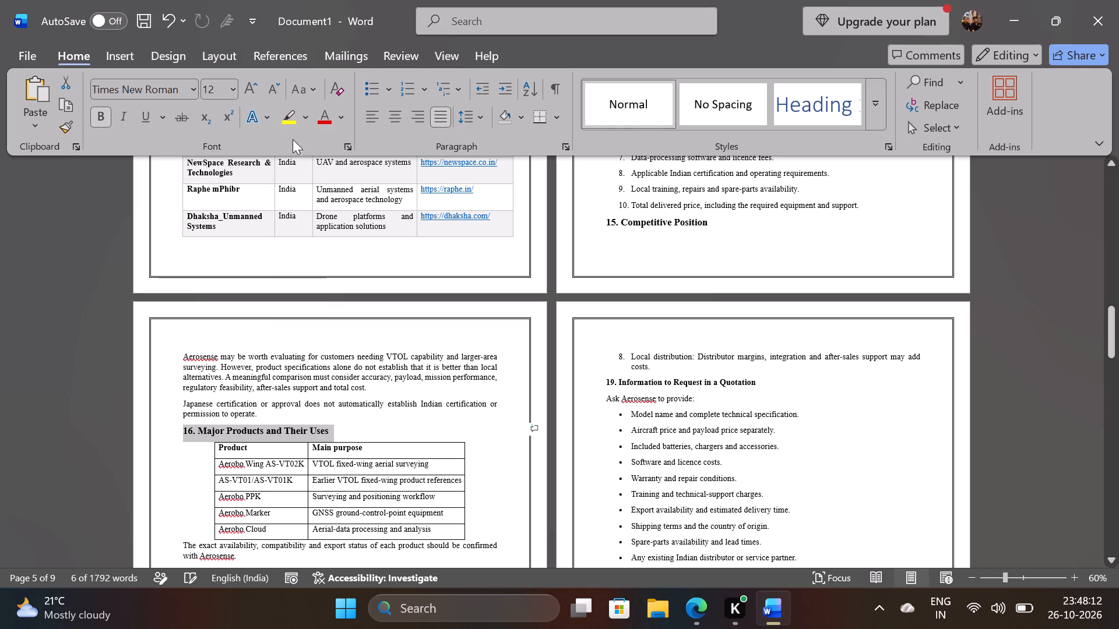
left_click(184, 449)
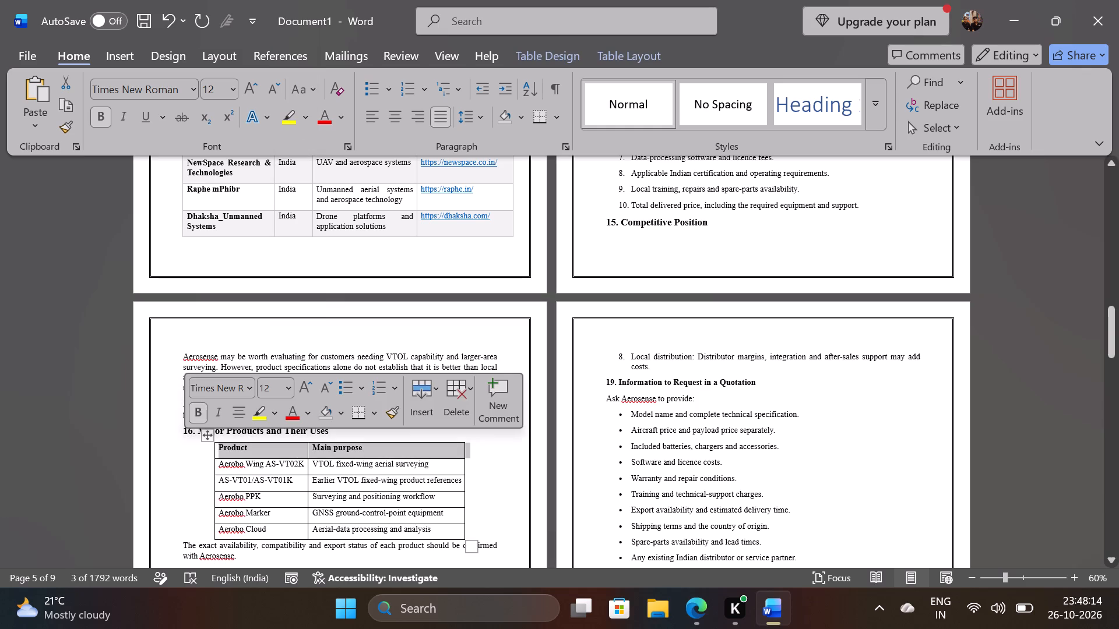
left_click(164, 501)
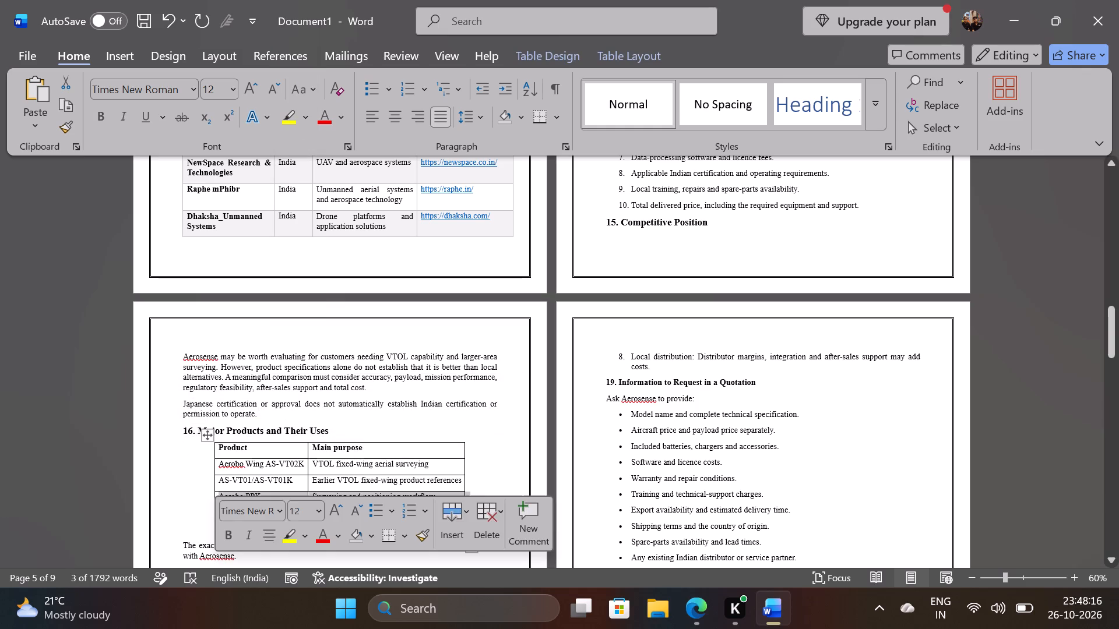
left_click(105, 485)
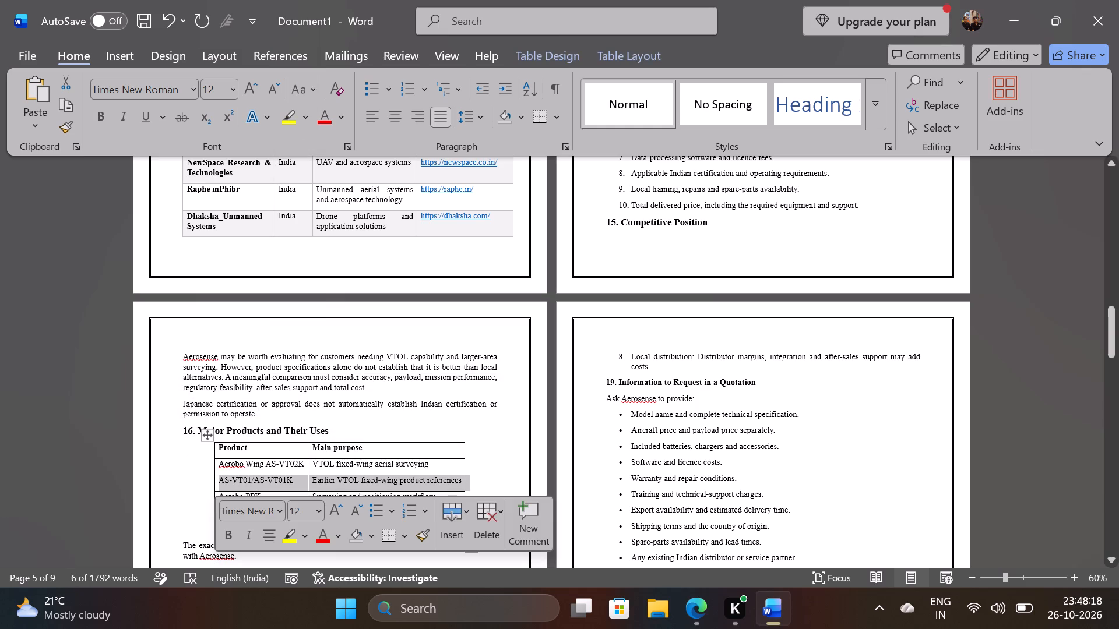
left_click(844, 423)
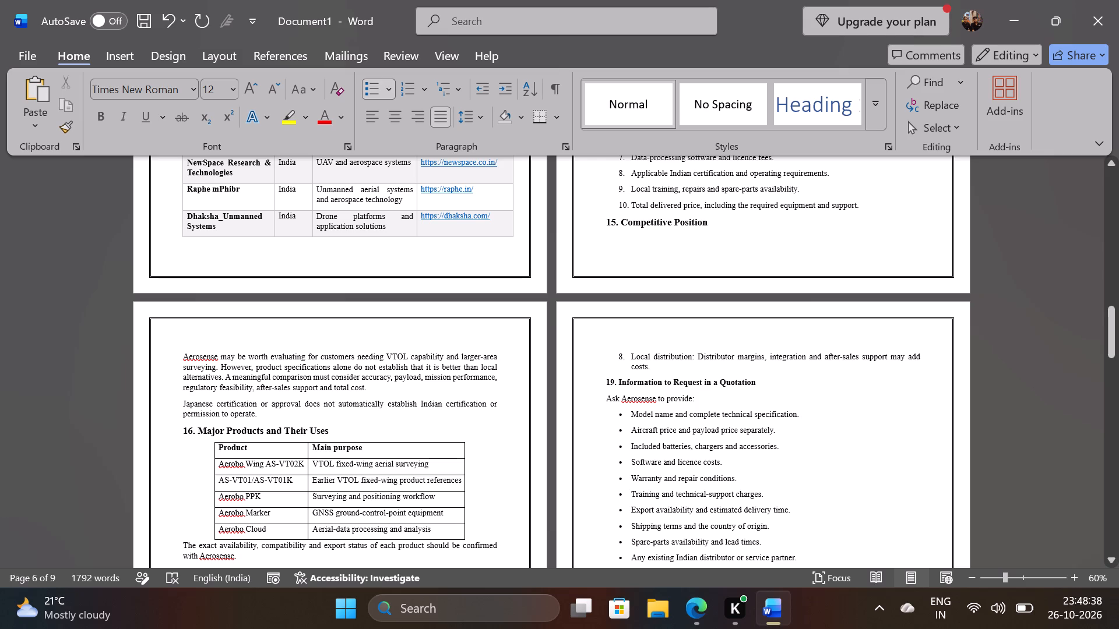
Set the "19. Information to Request in a Quotation" heading to font size 14.
left_click_drag(759, 383, 608, 388)
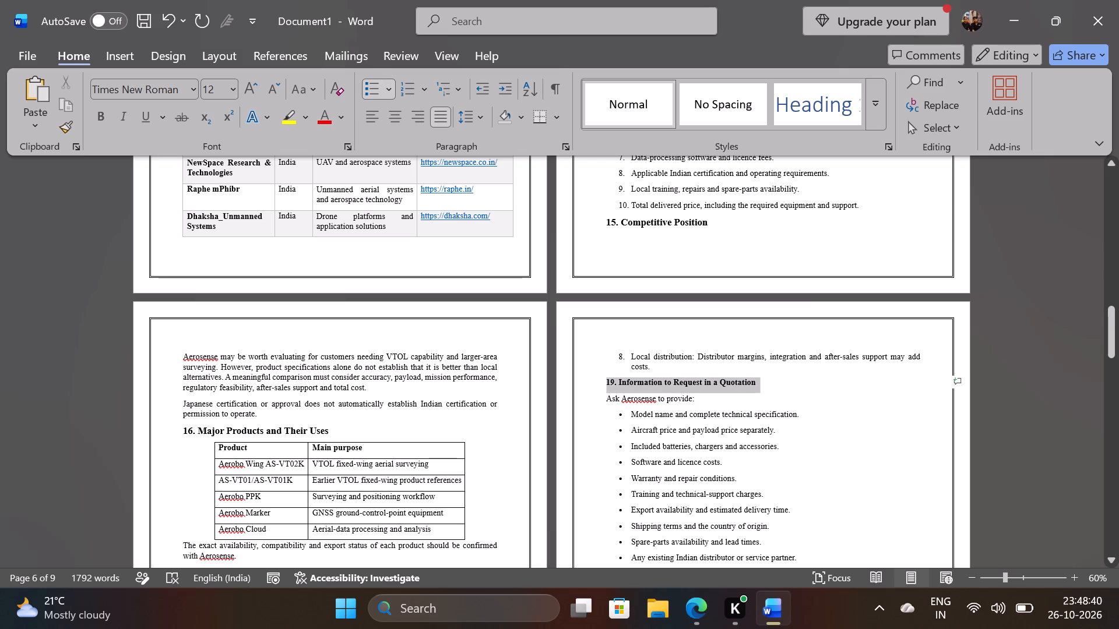
left_click_drag(608, 388, 607, 388)
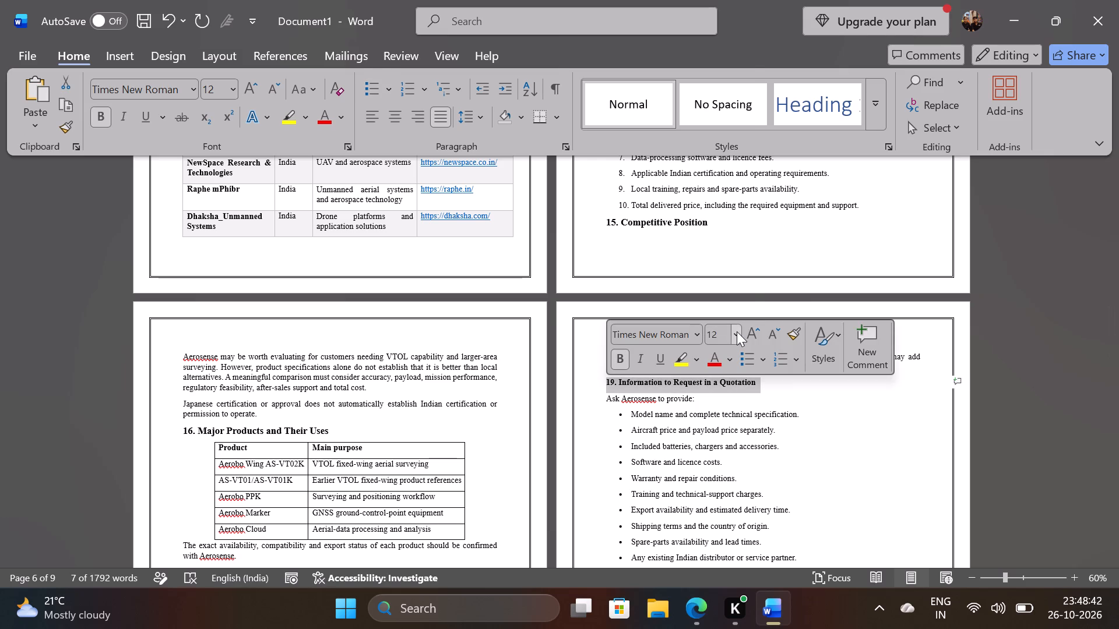
left_click(737, 331)
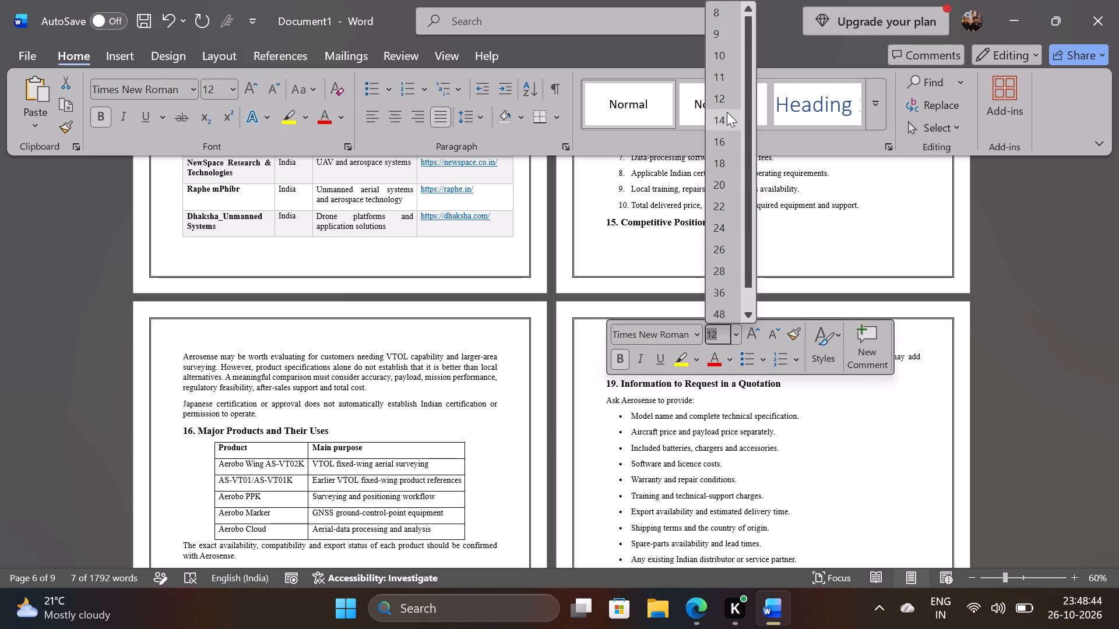
left_click(727, 112)
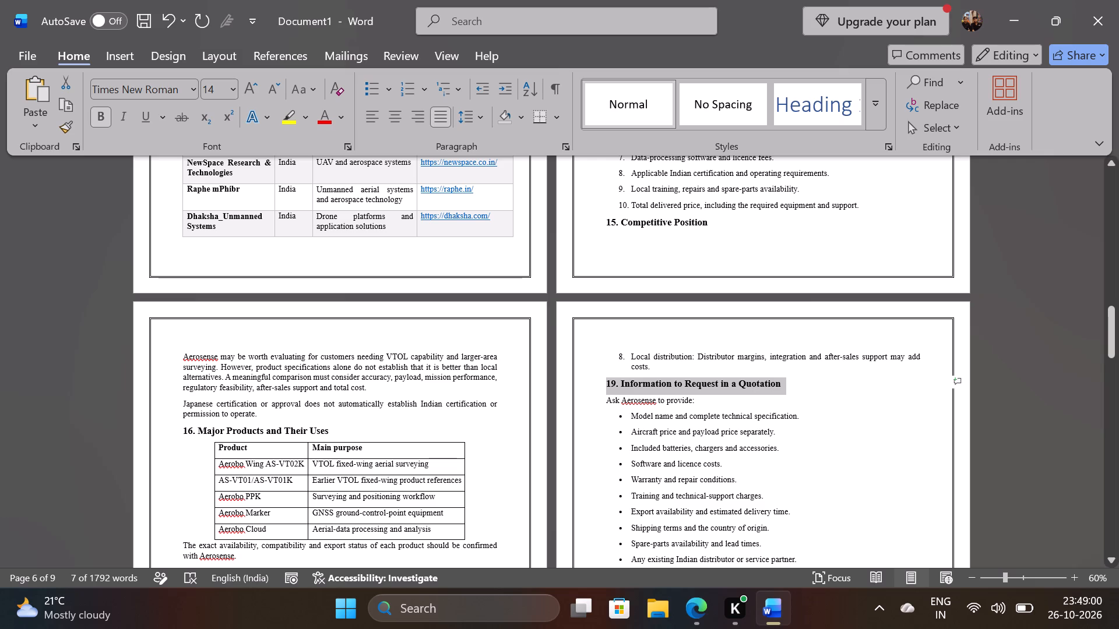
Delete the sentence on exact availability, compatibility and export status beneath the Major Products table in section 16.
scroll(371, 402, "down", 1)
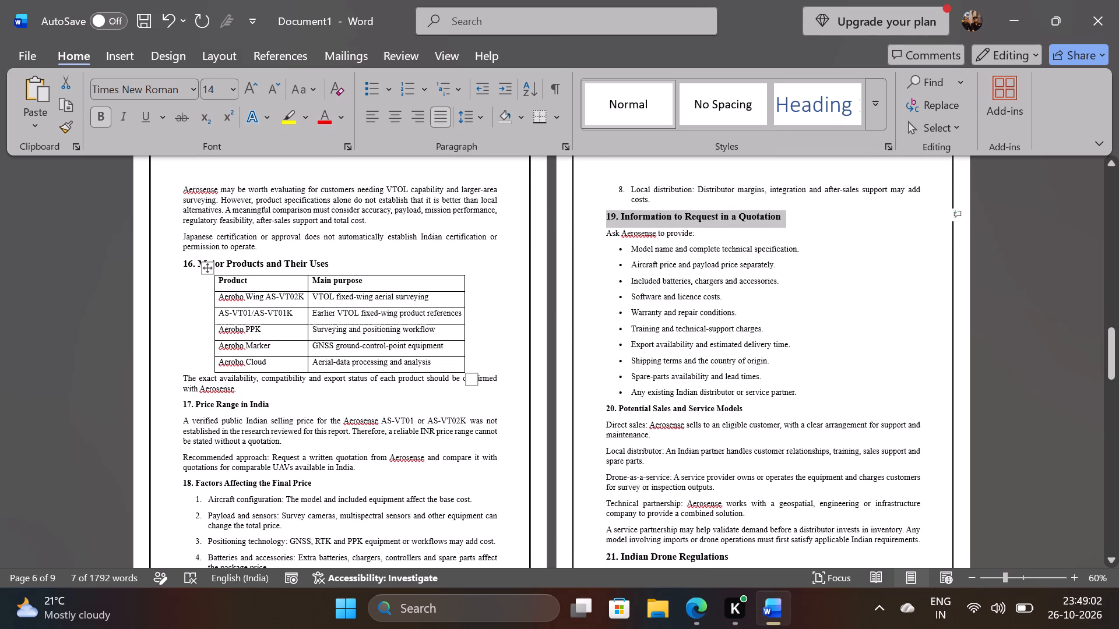
left_click_drag(246, 387, 177, 380)
key("BackSpace")
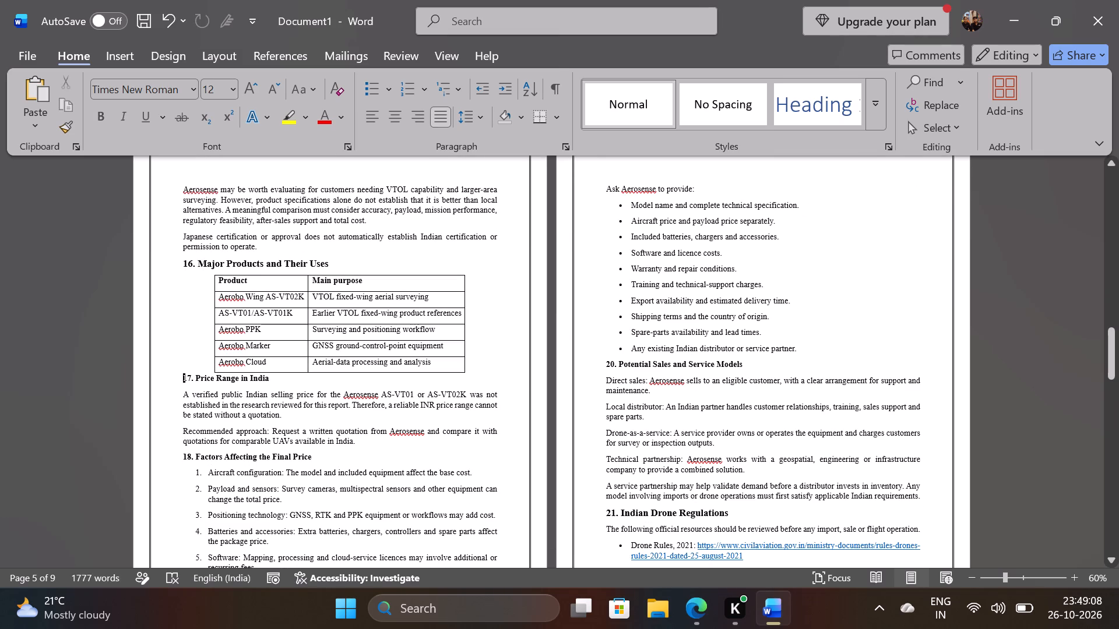
Set the "17. Price Range in India" heading to font size 14.
left_click_drag(274, 379, 162, 380)
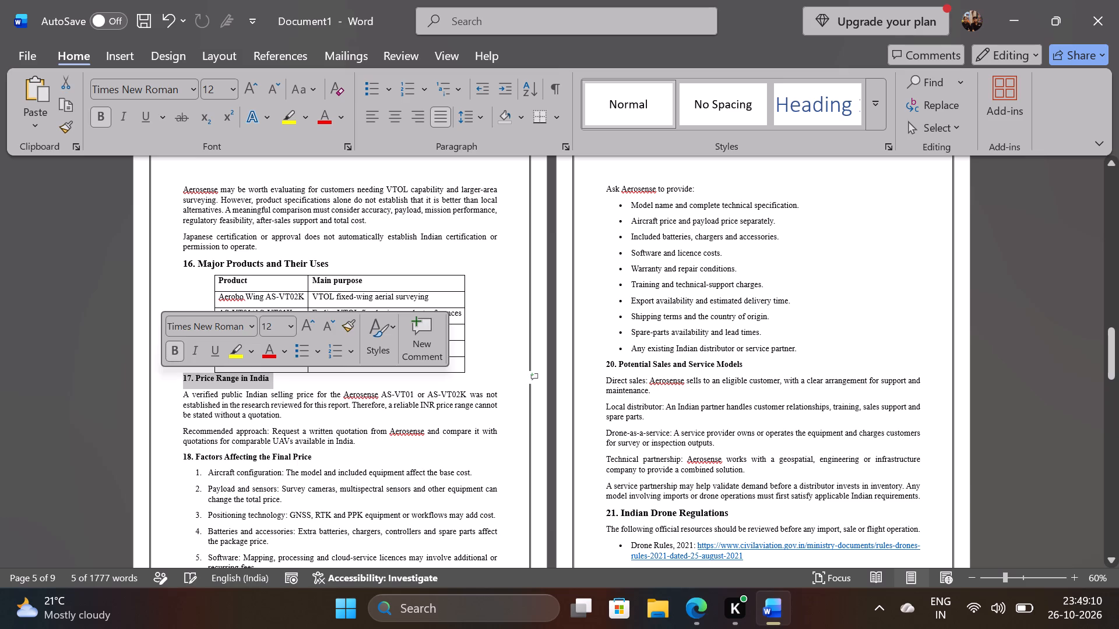
left_click(285, 327)
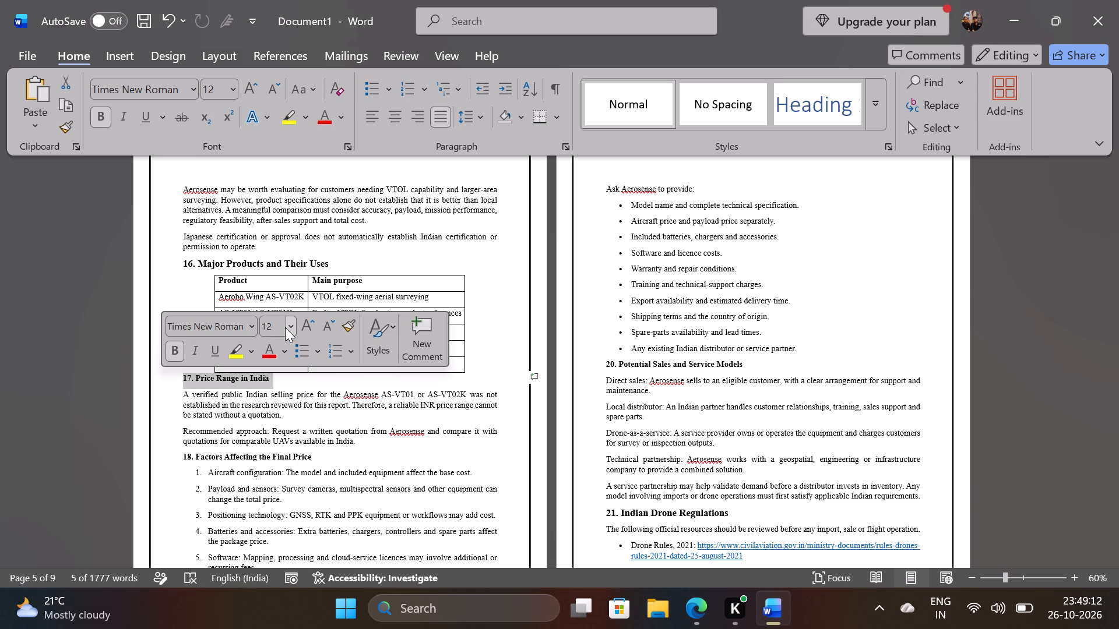
left_click(290, 319)
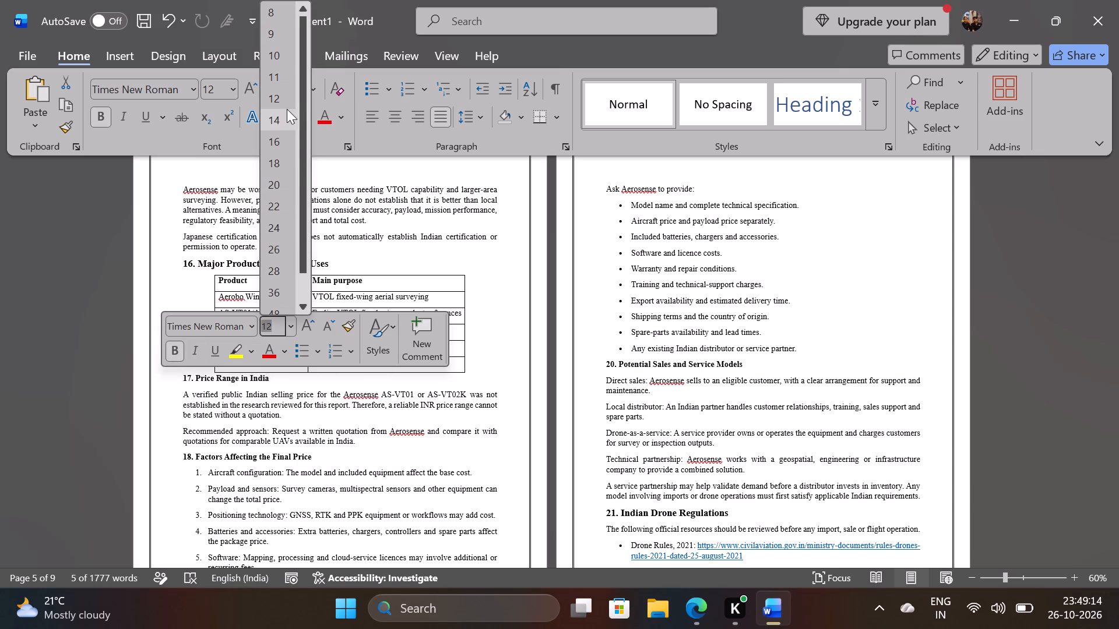
left_click(281, 115)
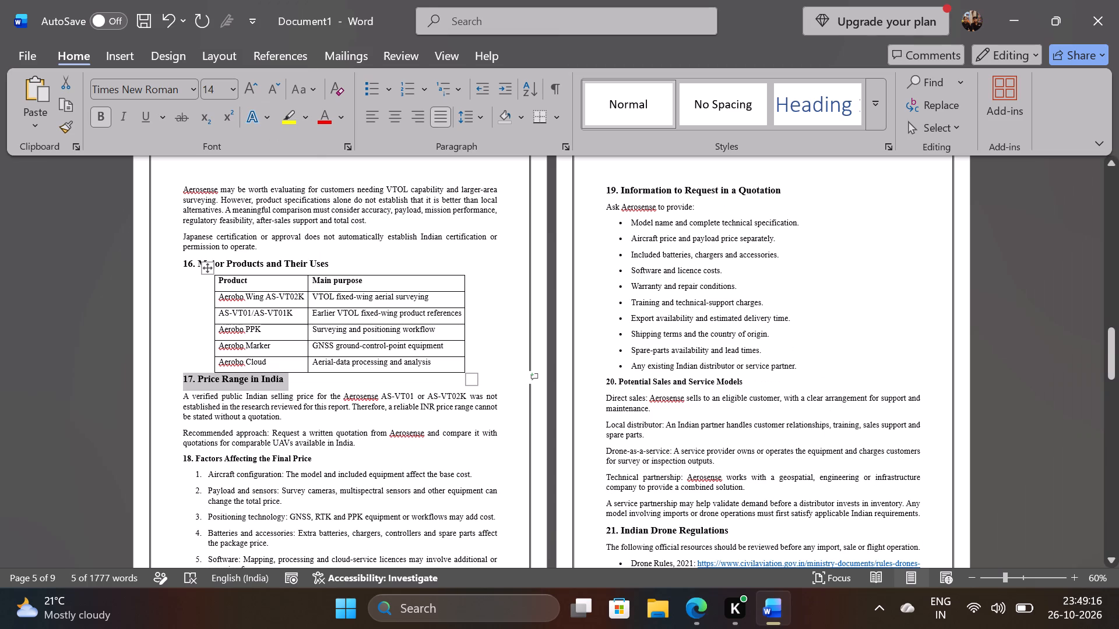
left_click(183, 375)
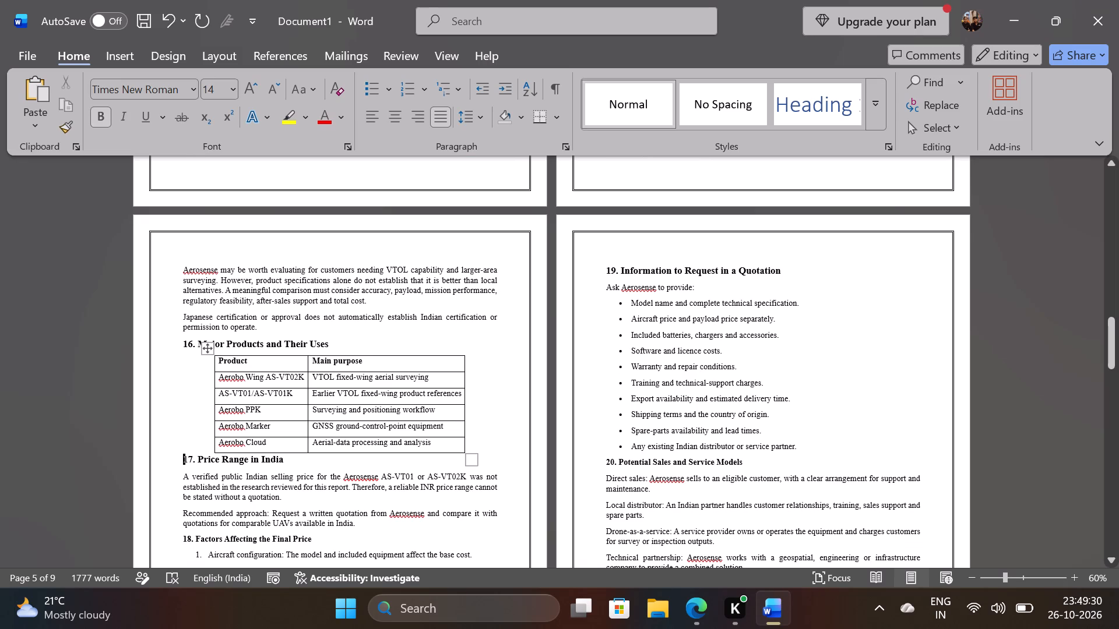
Set the "18. Factors Affecting the Final Price" heading to font size 14.
scroll(500, 401, "down", 1)
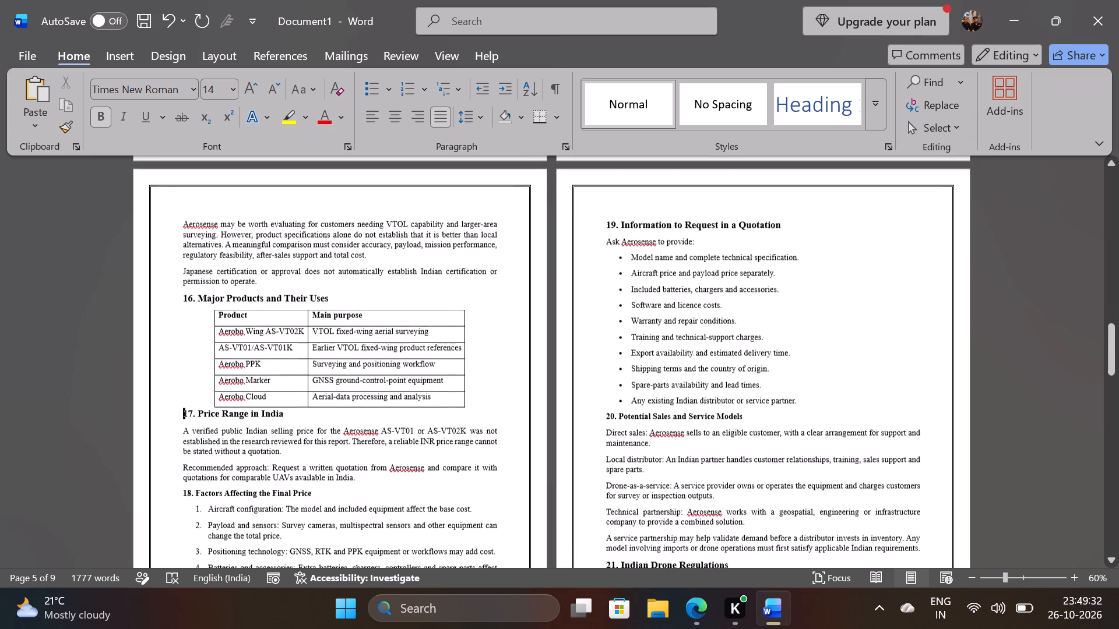
scroll(500, 401, "down", 1)
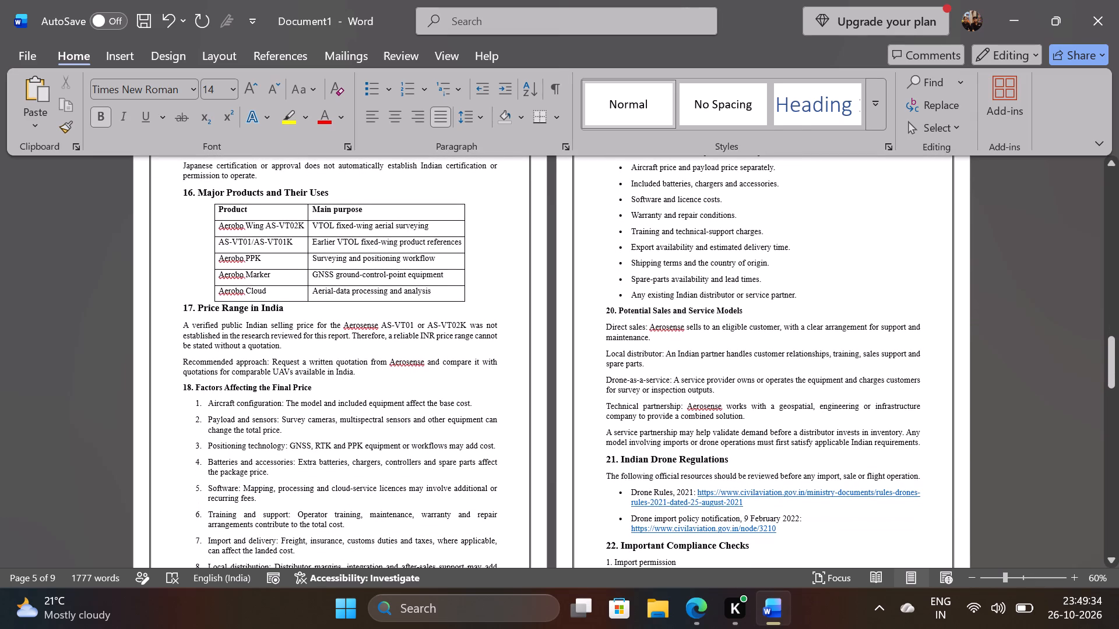
left_click(287, 358)
scroll(258, 415, "down", 1)
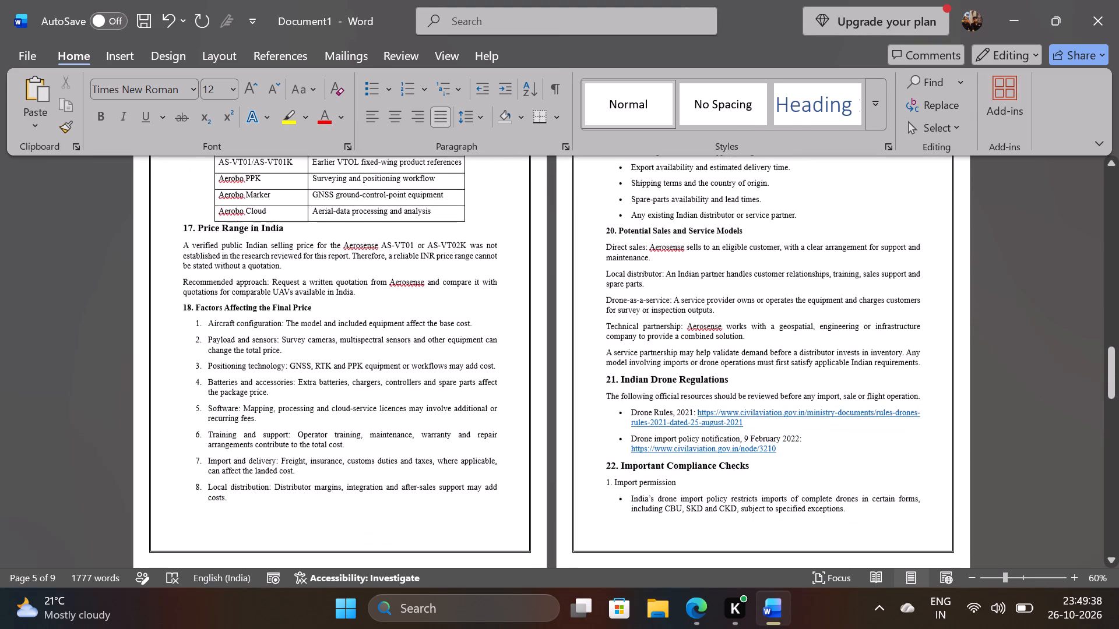
scroll(258, 415, "down", 1)
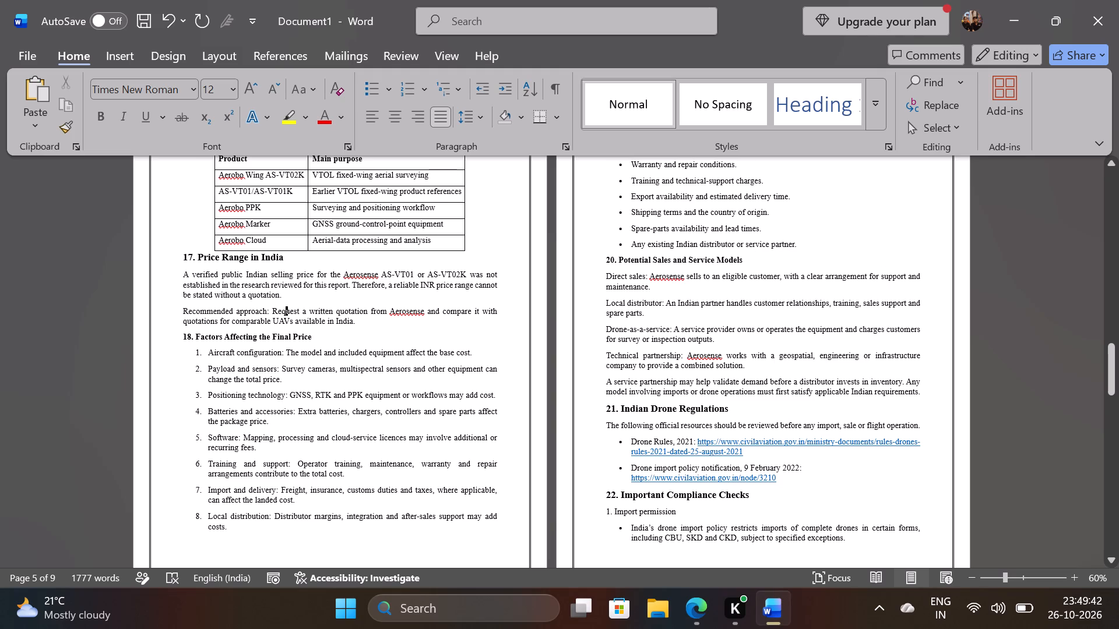
left_click_drag(314, 337, 132, 344)
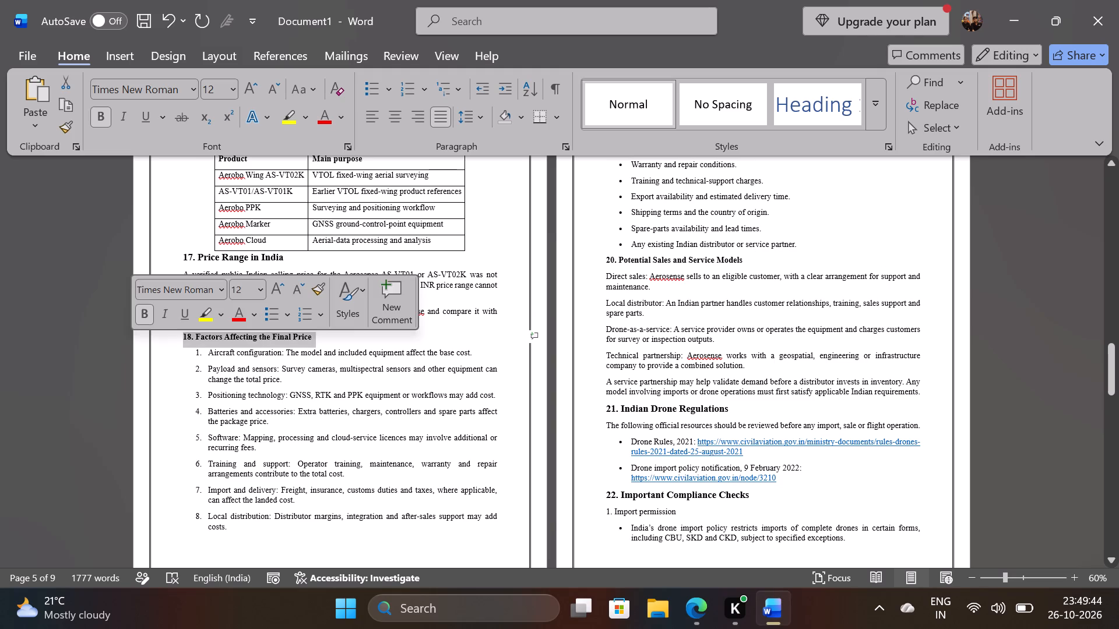
left_click(265, 293)
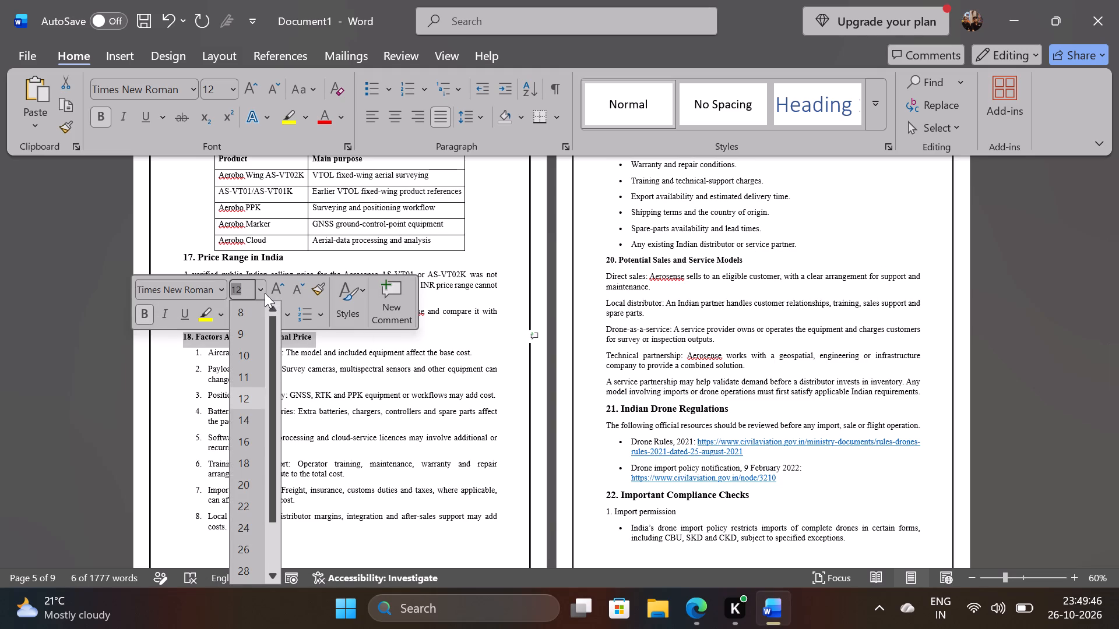
left_click(249, 422)
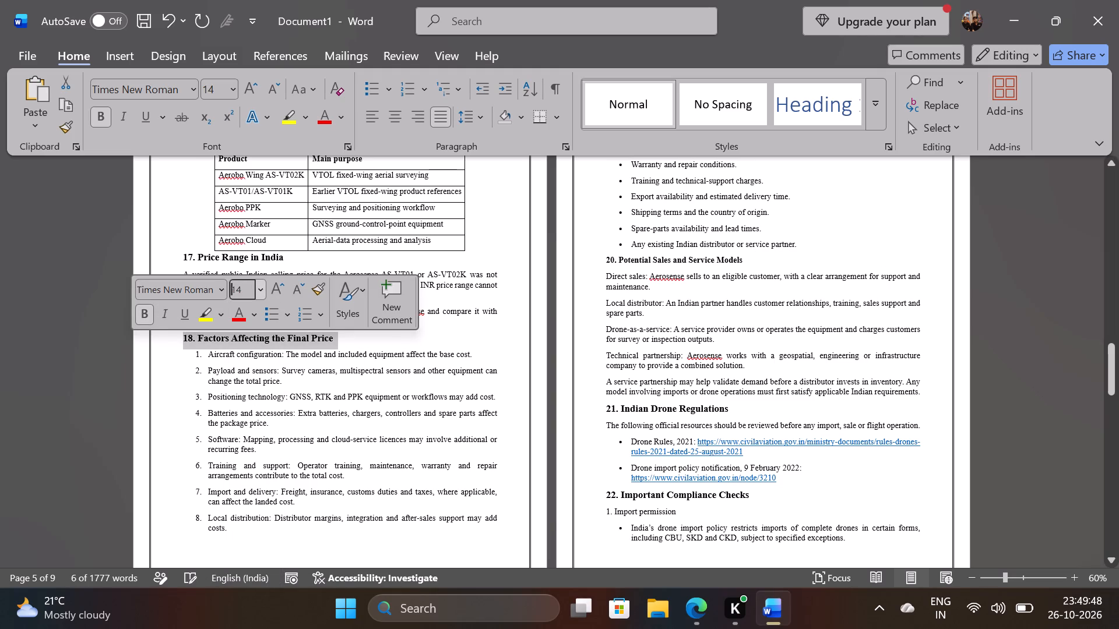
left_click(181, 461)
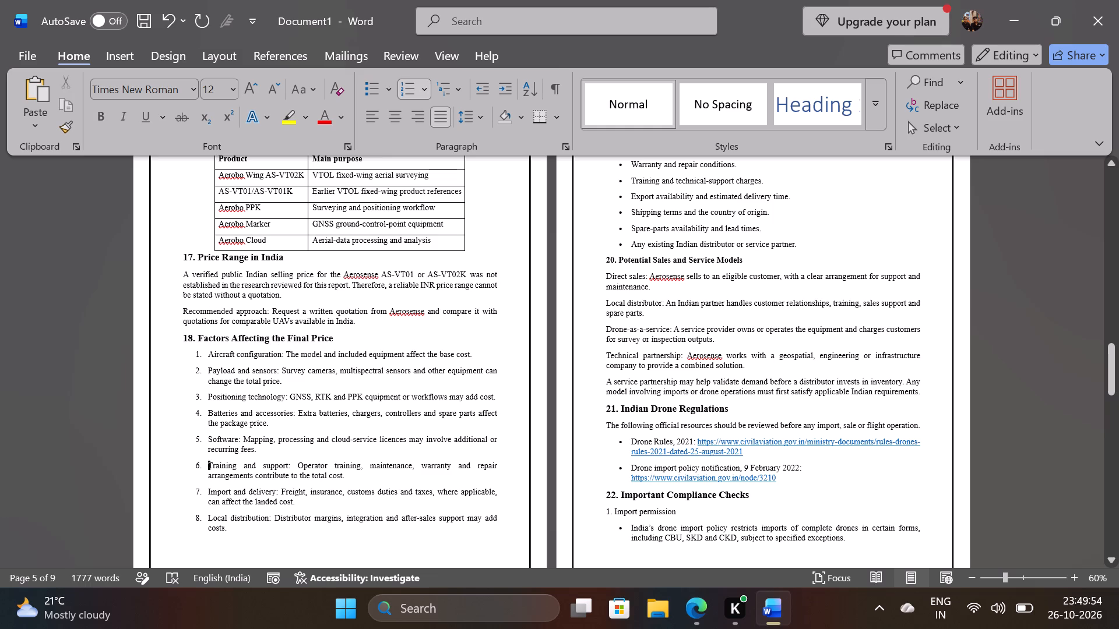
Go back to section 9 and set the "9. Potential Customers in India" heading to font size 14.
scroll(377, 459, "up", 3)
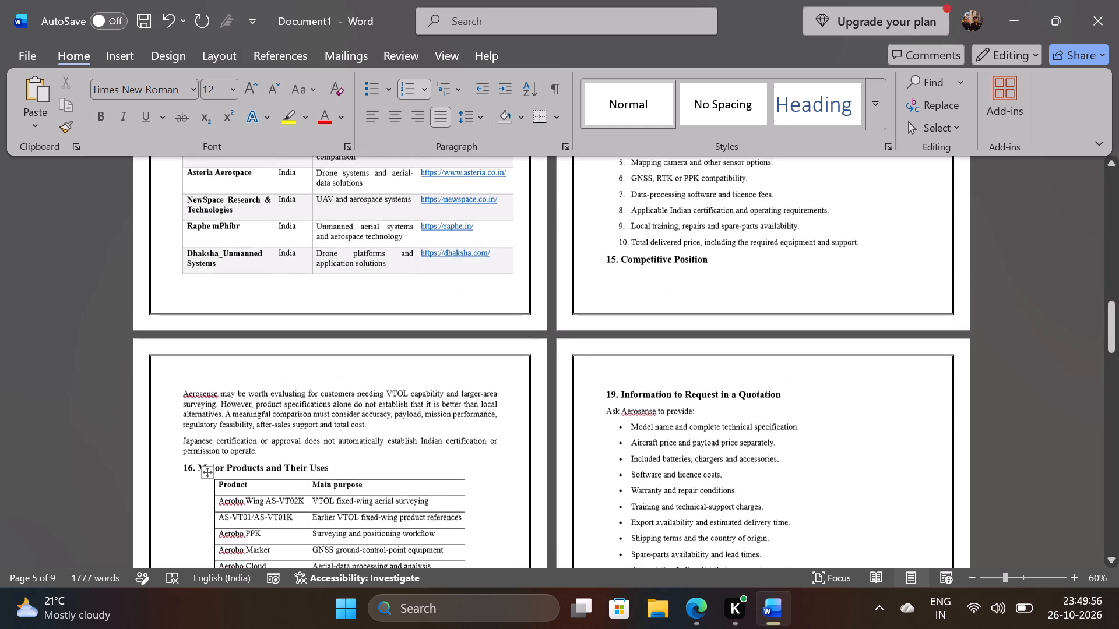
scroll(377, 459, "up", 3)
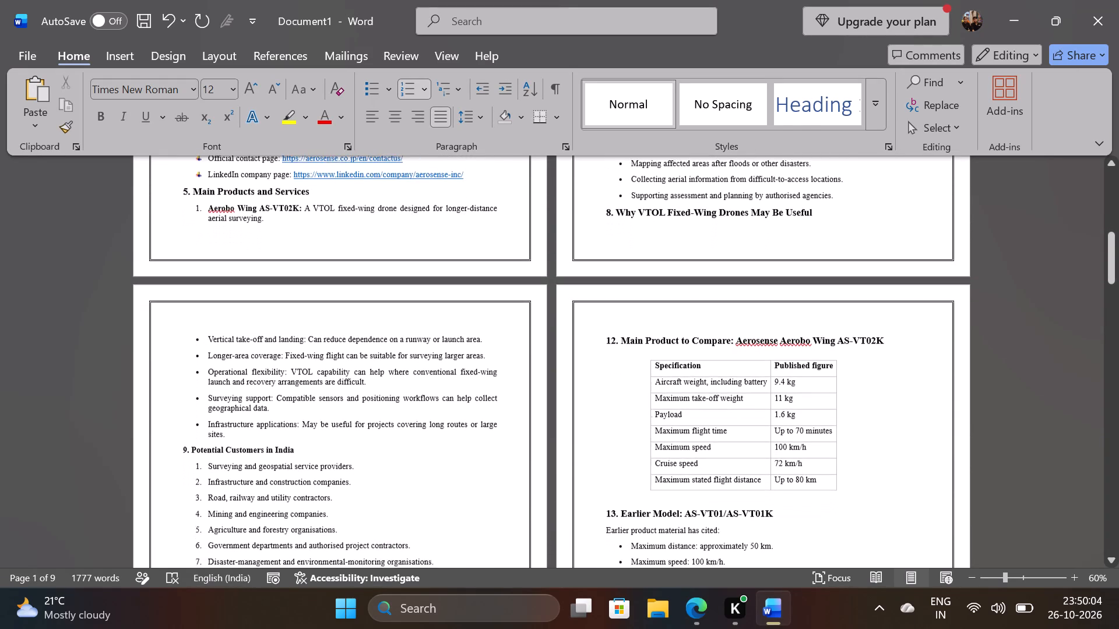
left_click_drag(296, 447, 157, 438)
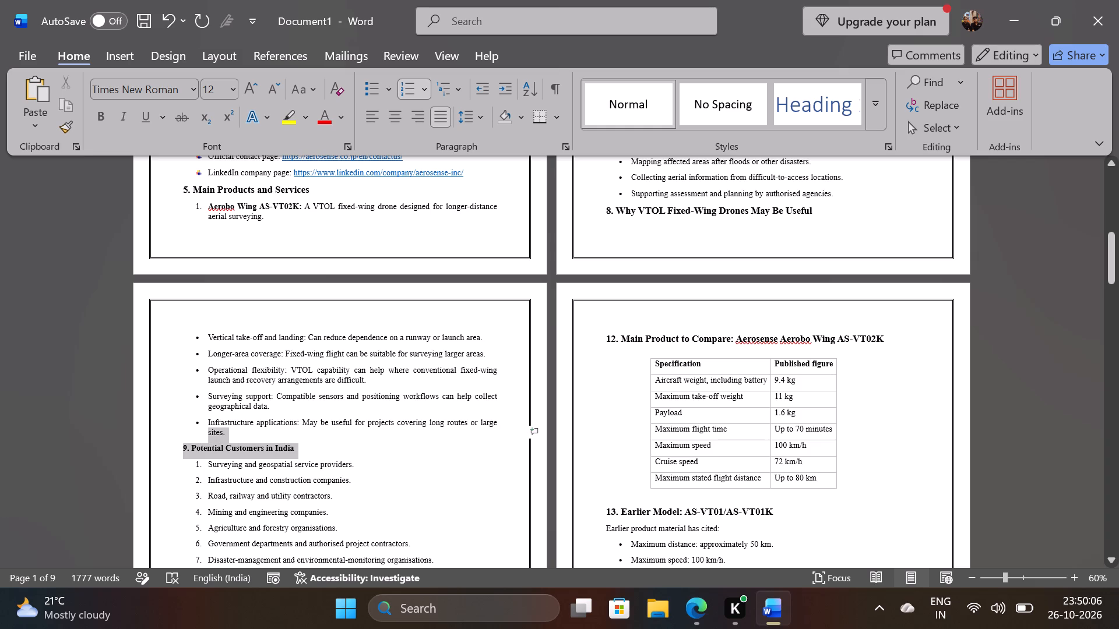
left_click_drag(157, 438, 163, 447)
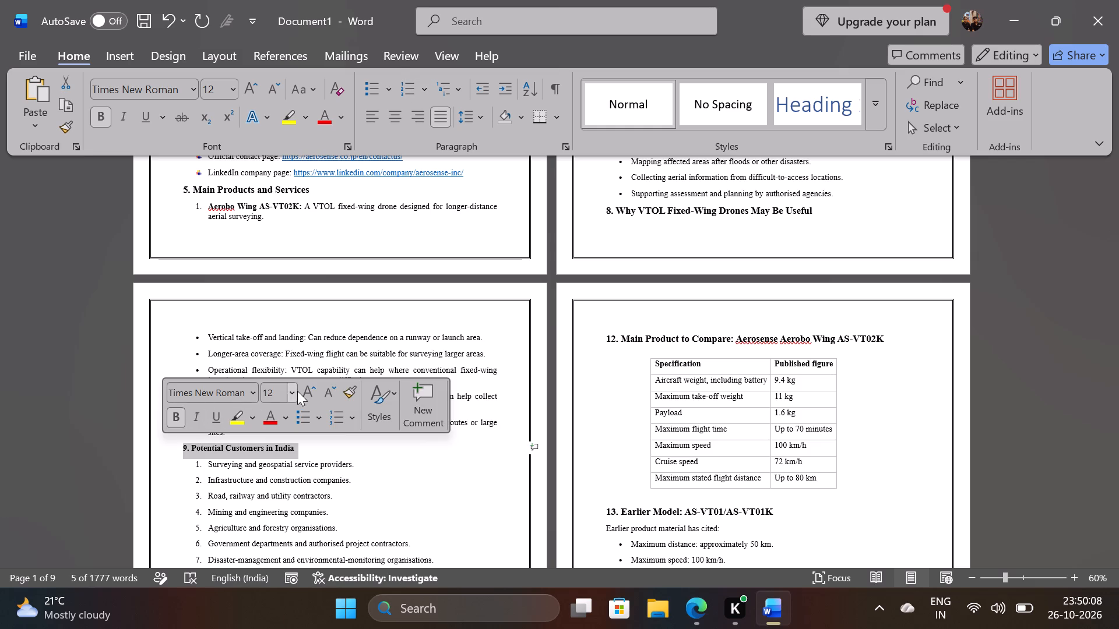
left_click(306, 391)
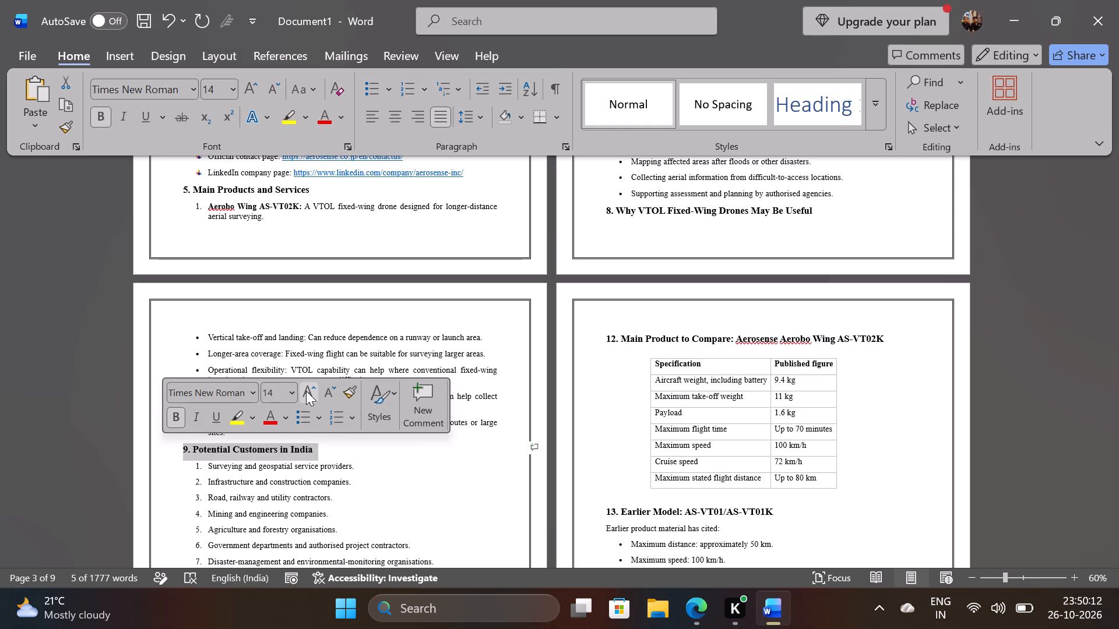
left_click(418, 538)
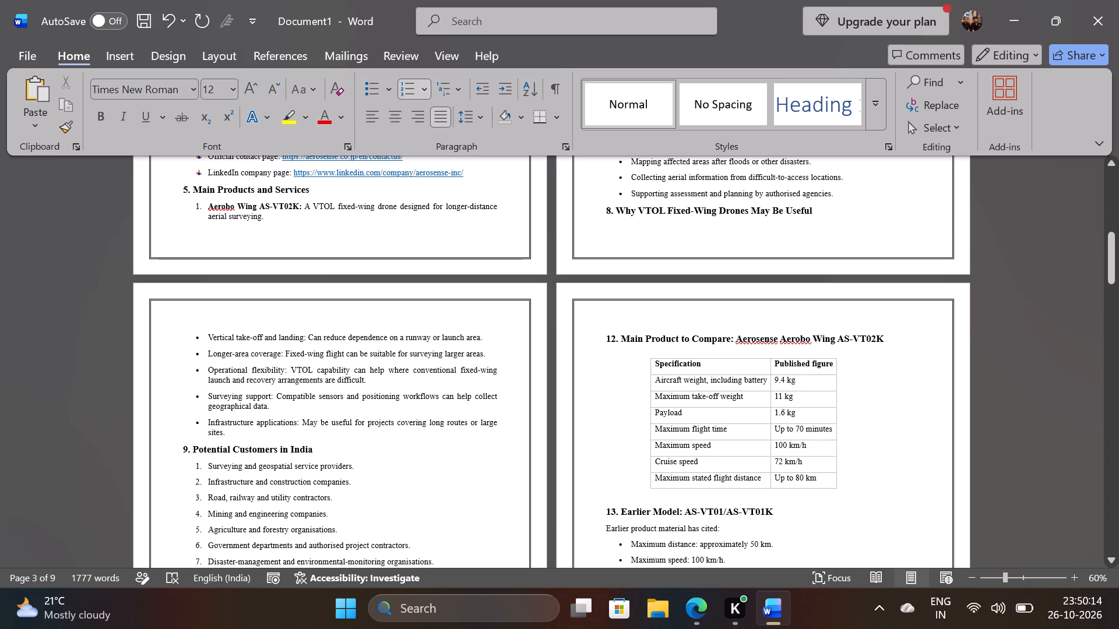
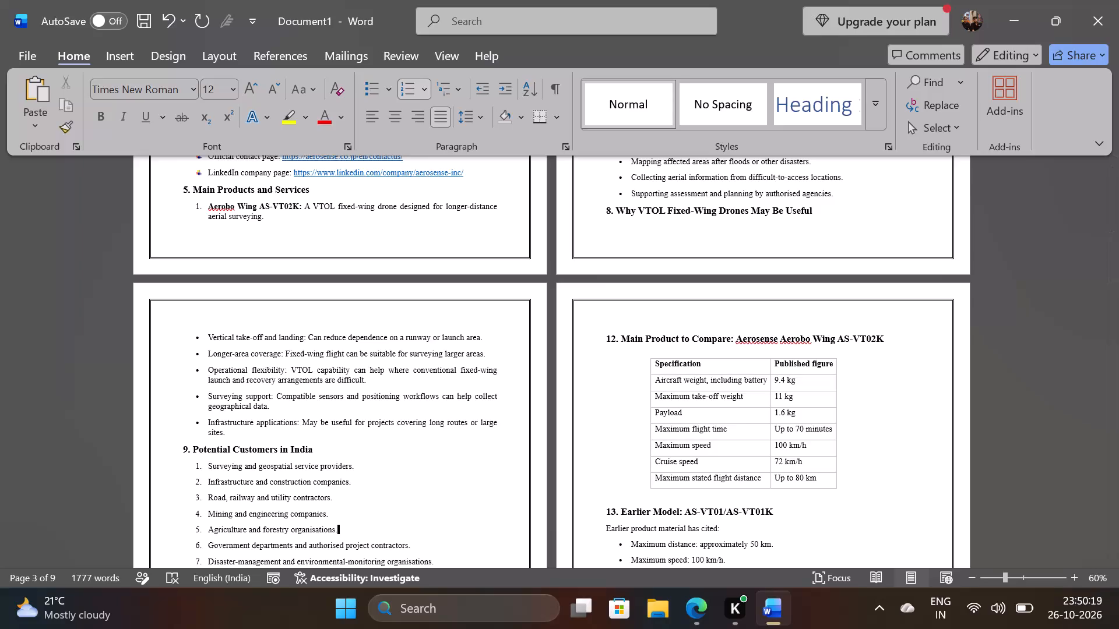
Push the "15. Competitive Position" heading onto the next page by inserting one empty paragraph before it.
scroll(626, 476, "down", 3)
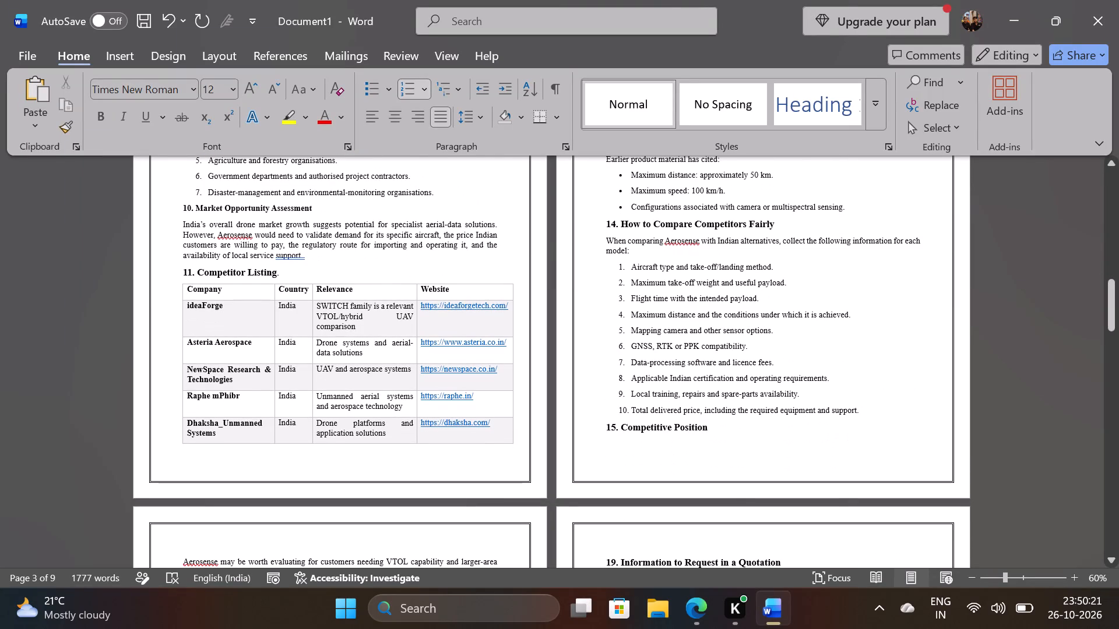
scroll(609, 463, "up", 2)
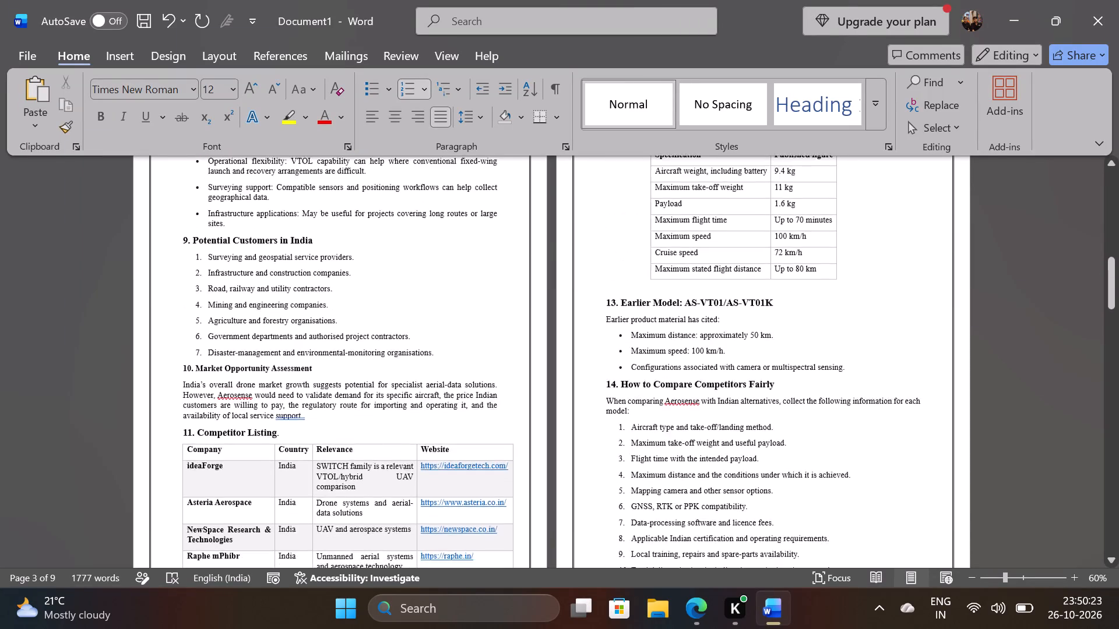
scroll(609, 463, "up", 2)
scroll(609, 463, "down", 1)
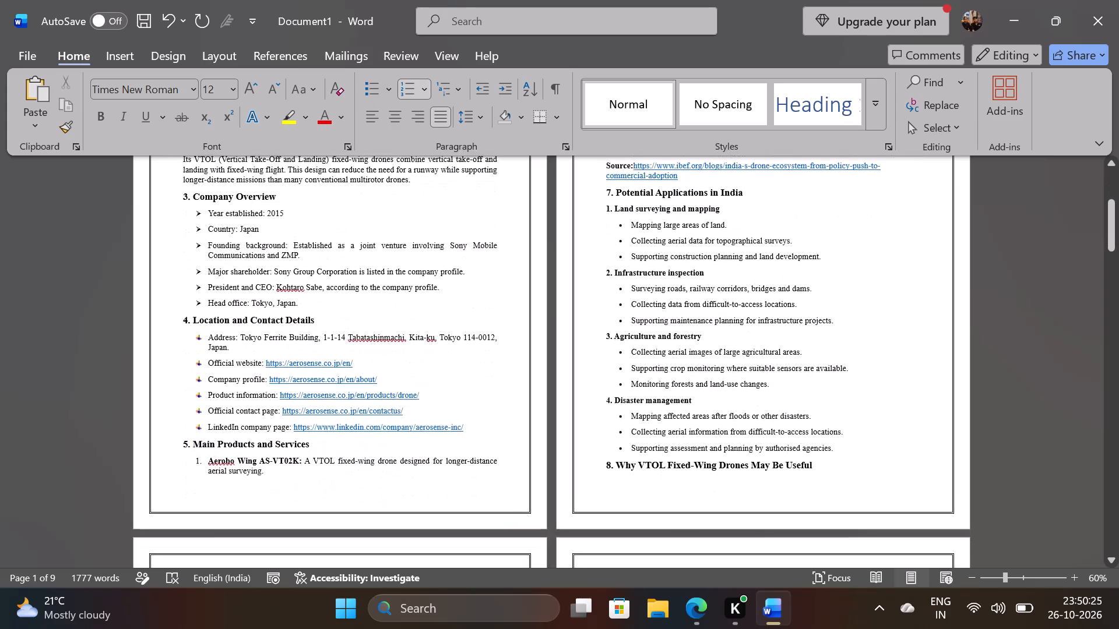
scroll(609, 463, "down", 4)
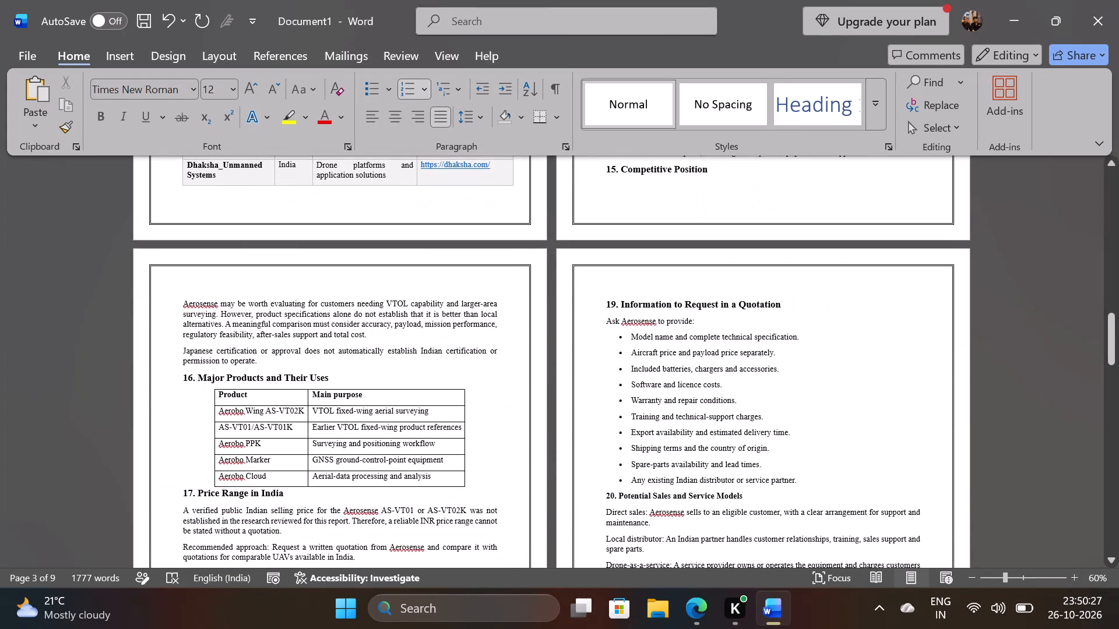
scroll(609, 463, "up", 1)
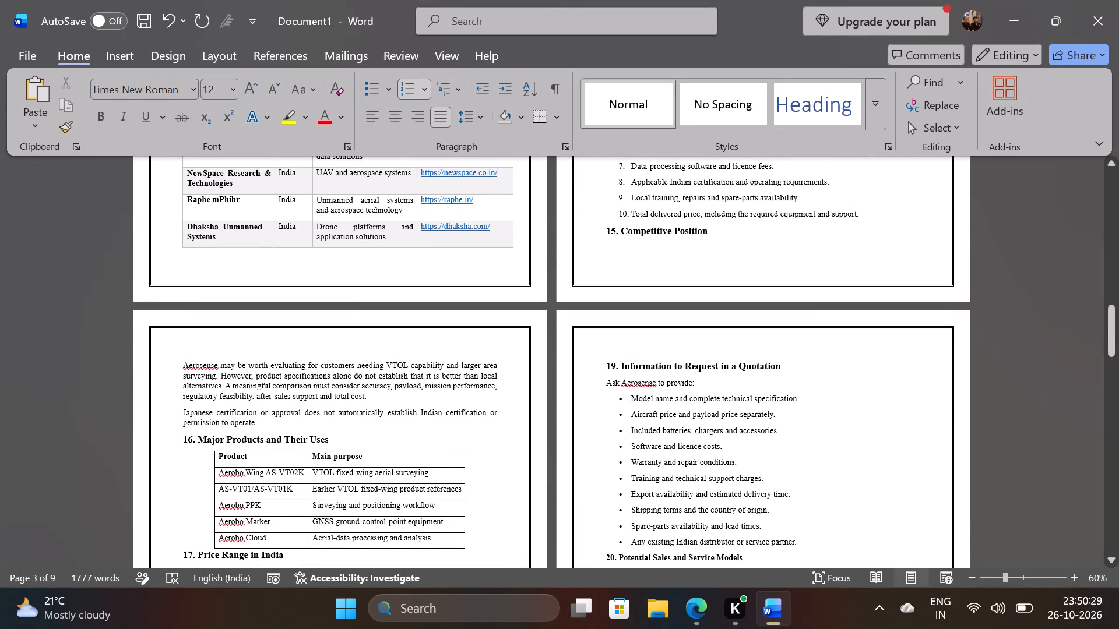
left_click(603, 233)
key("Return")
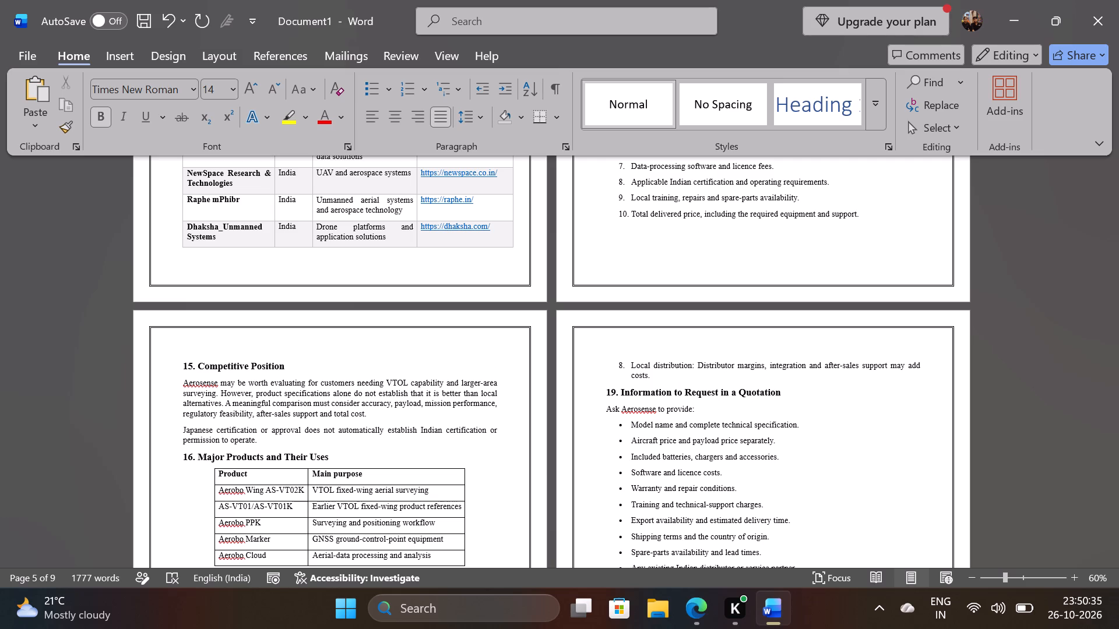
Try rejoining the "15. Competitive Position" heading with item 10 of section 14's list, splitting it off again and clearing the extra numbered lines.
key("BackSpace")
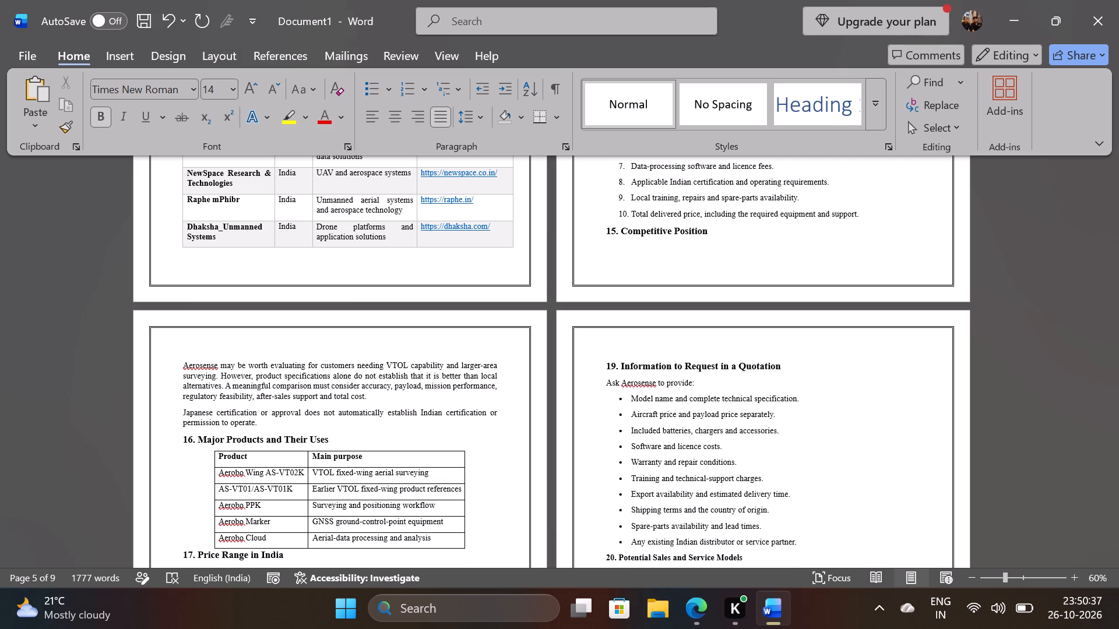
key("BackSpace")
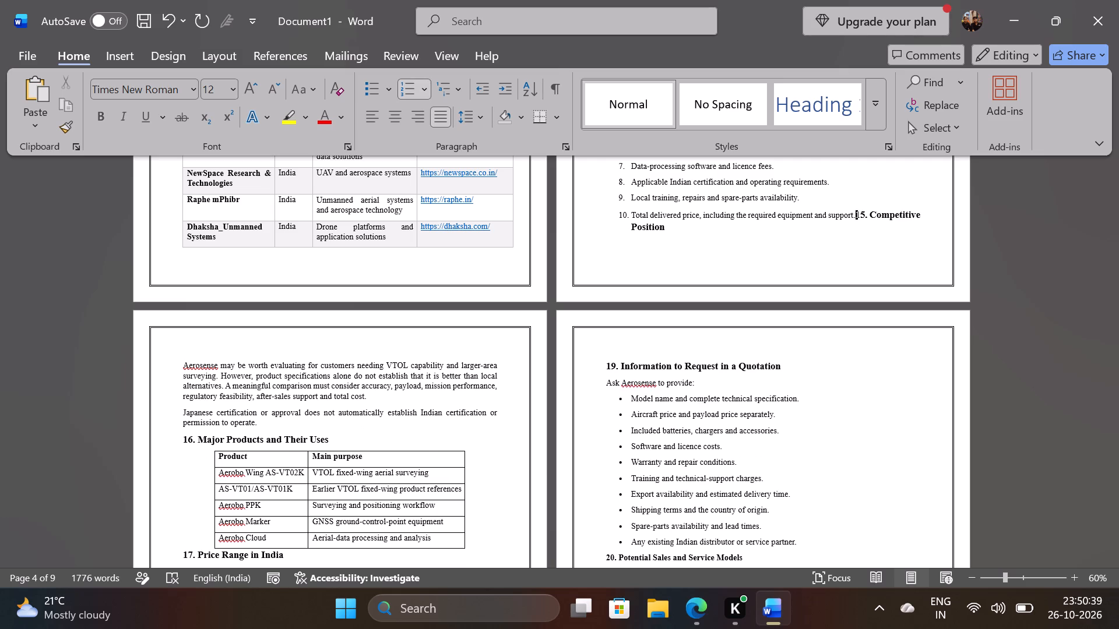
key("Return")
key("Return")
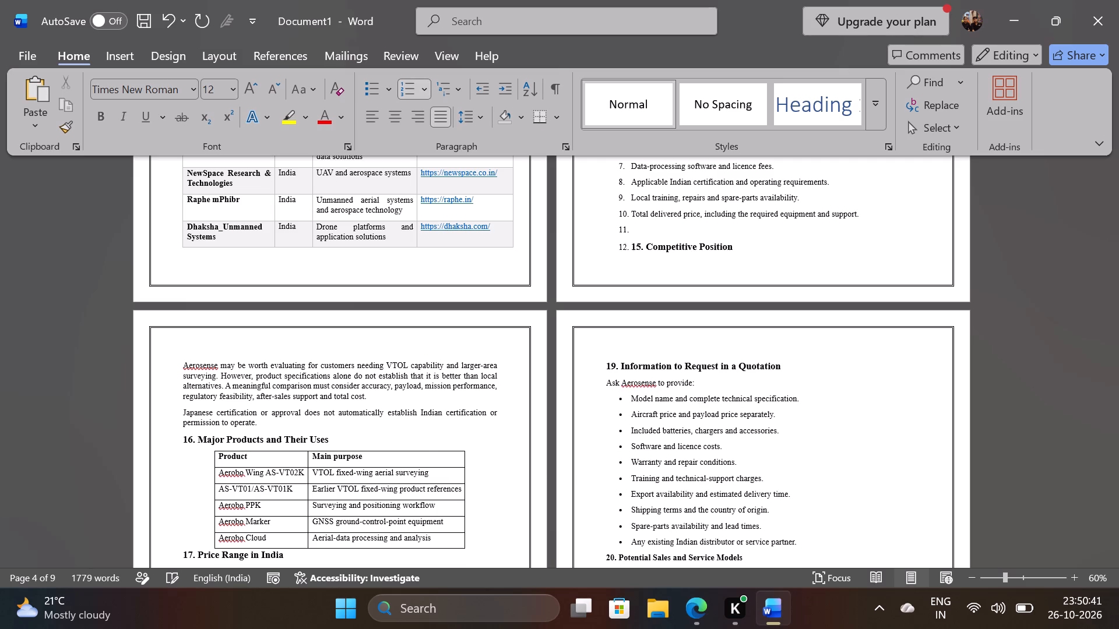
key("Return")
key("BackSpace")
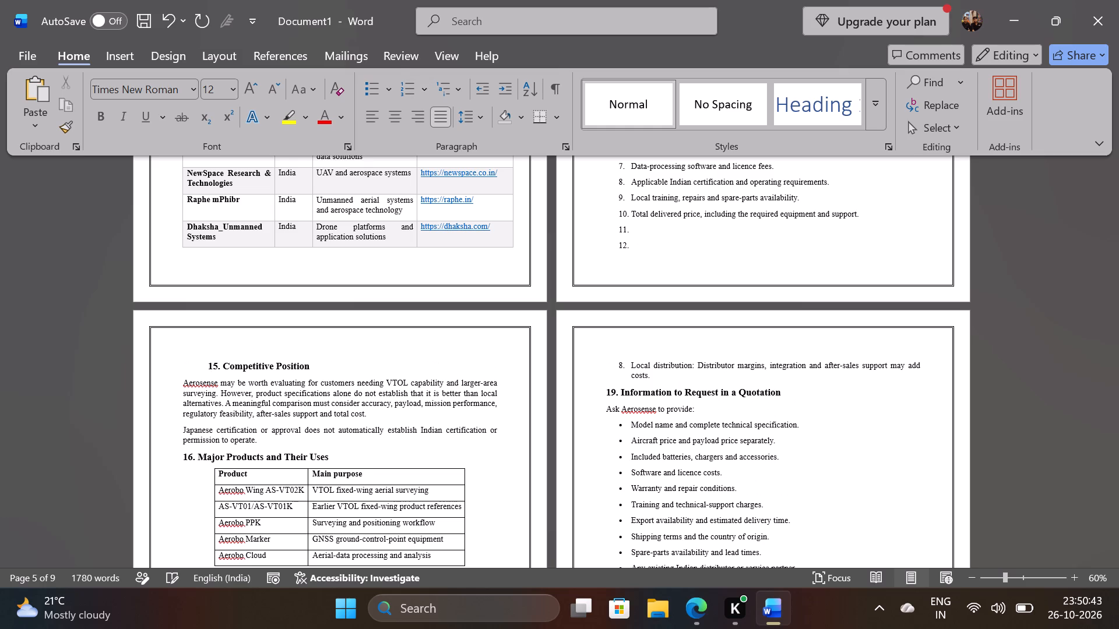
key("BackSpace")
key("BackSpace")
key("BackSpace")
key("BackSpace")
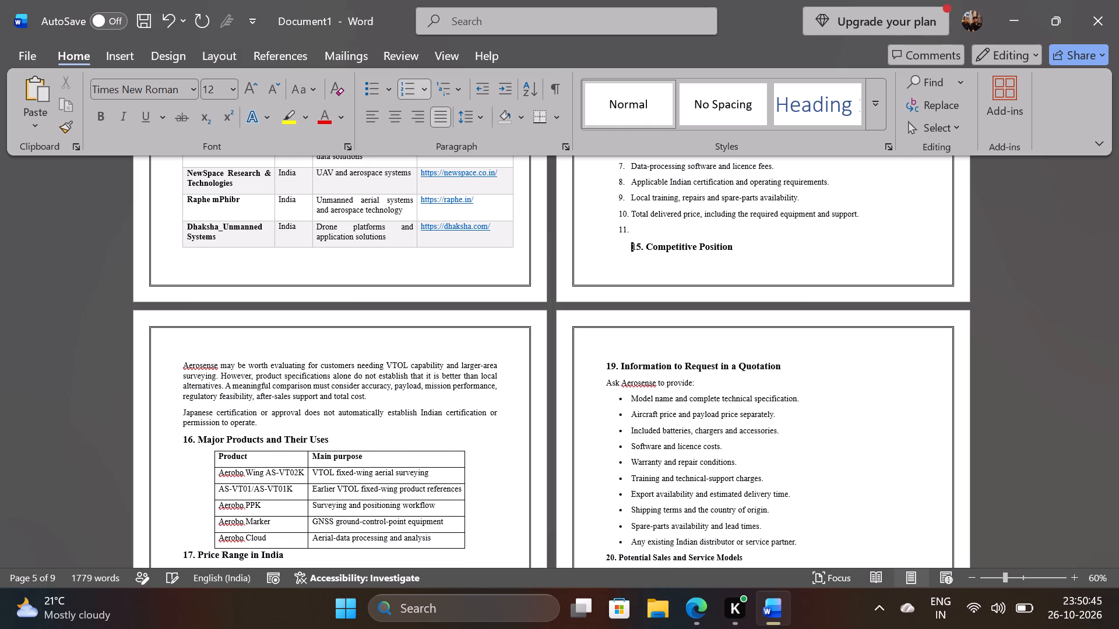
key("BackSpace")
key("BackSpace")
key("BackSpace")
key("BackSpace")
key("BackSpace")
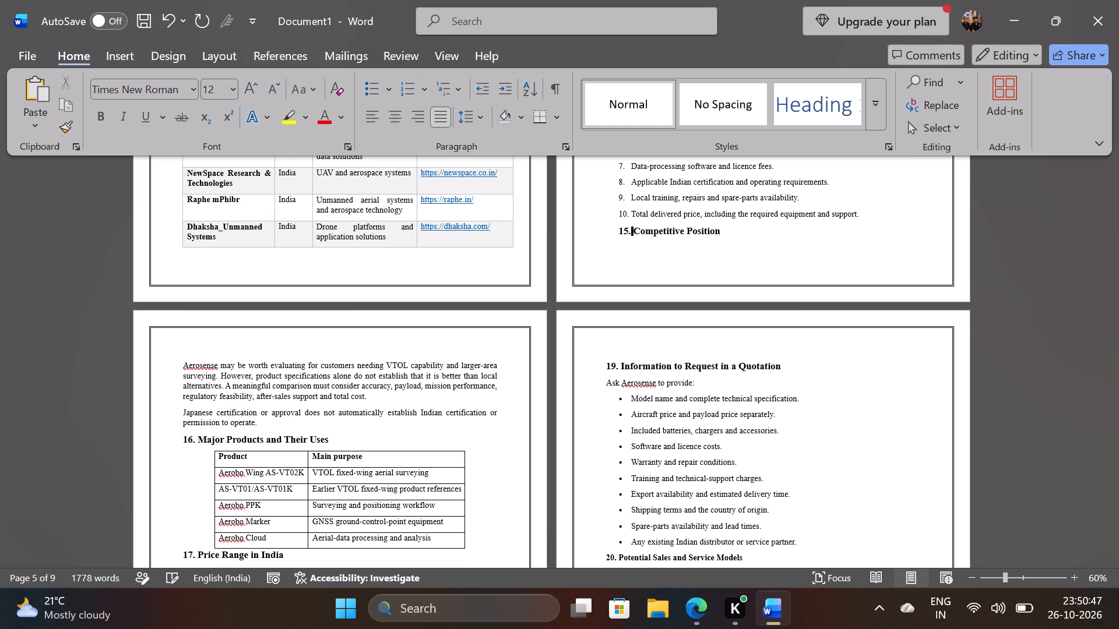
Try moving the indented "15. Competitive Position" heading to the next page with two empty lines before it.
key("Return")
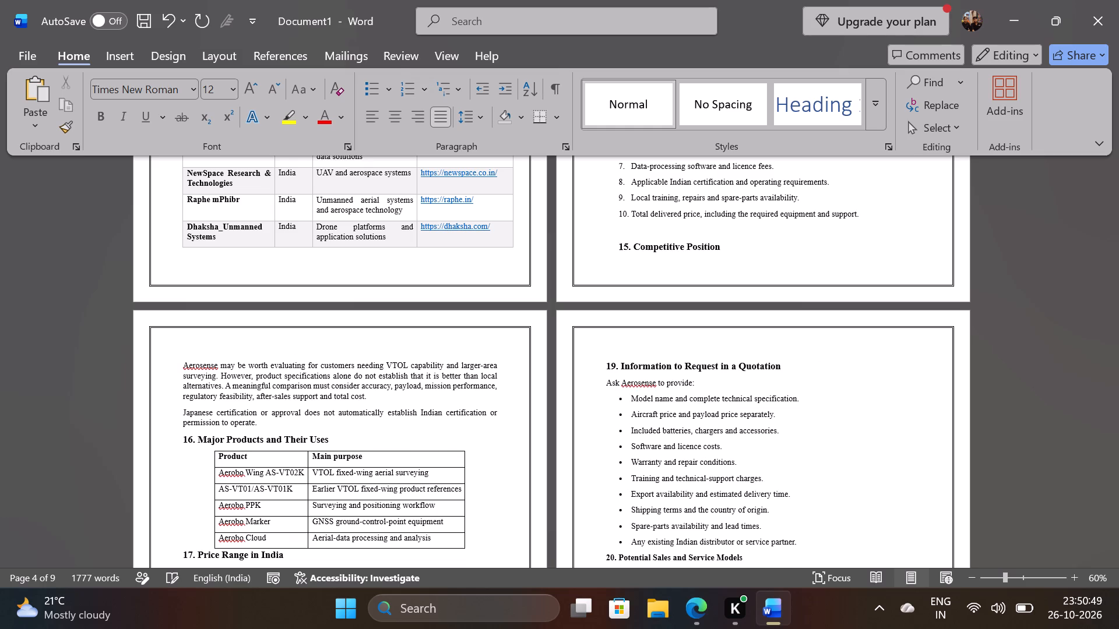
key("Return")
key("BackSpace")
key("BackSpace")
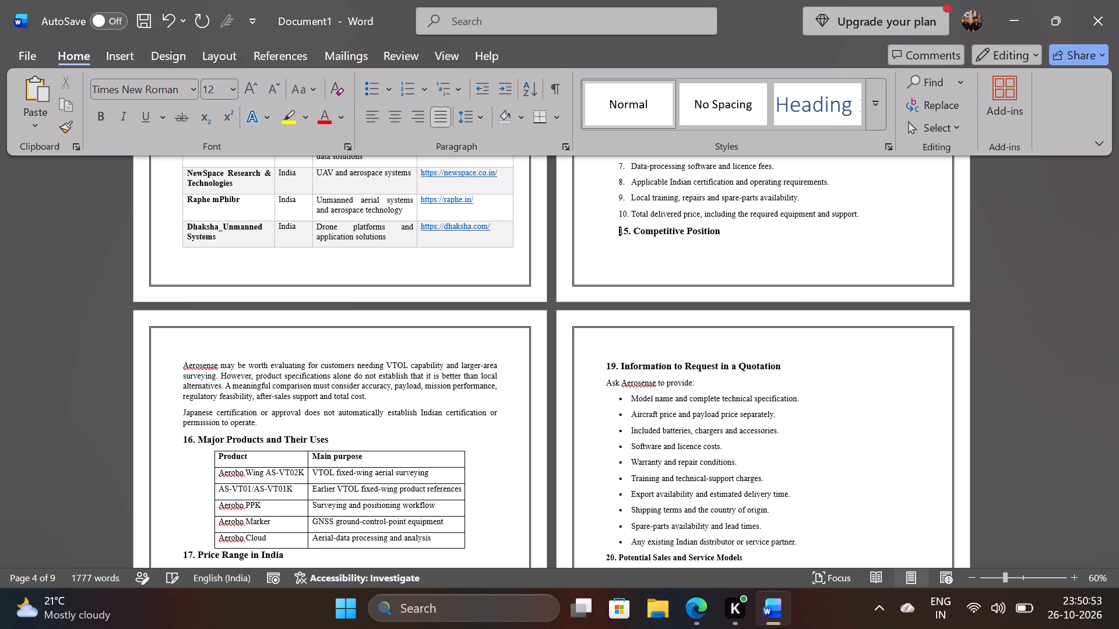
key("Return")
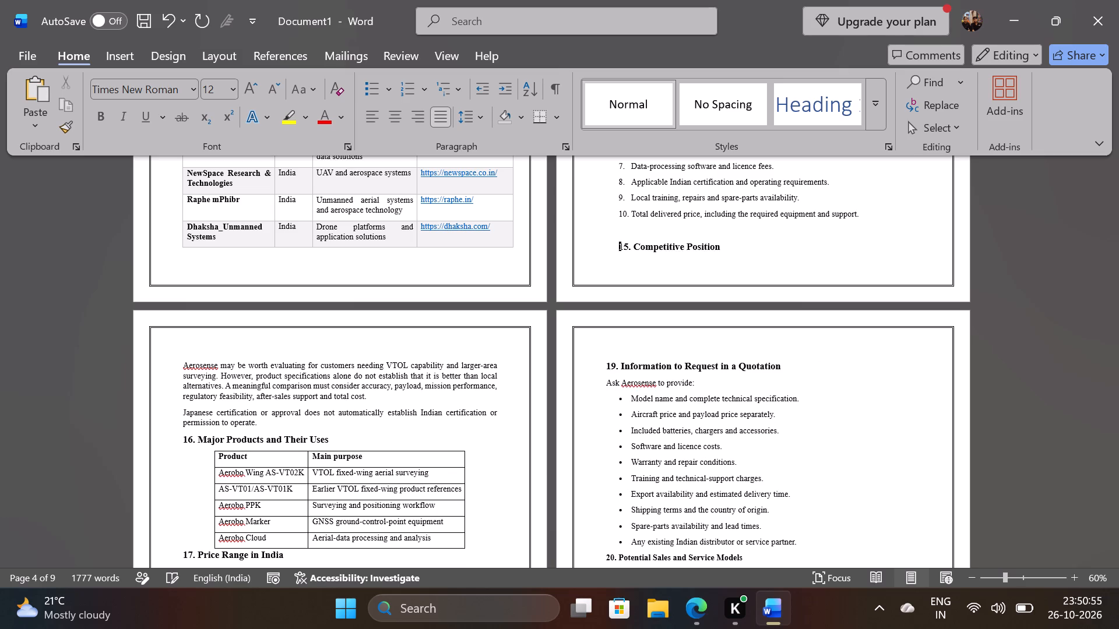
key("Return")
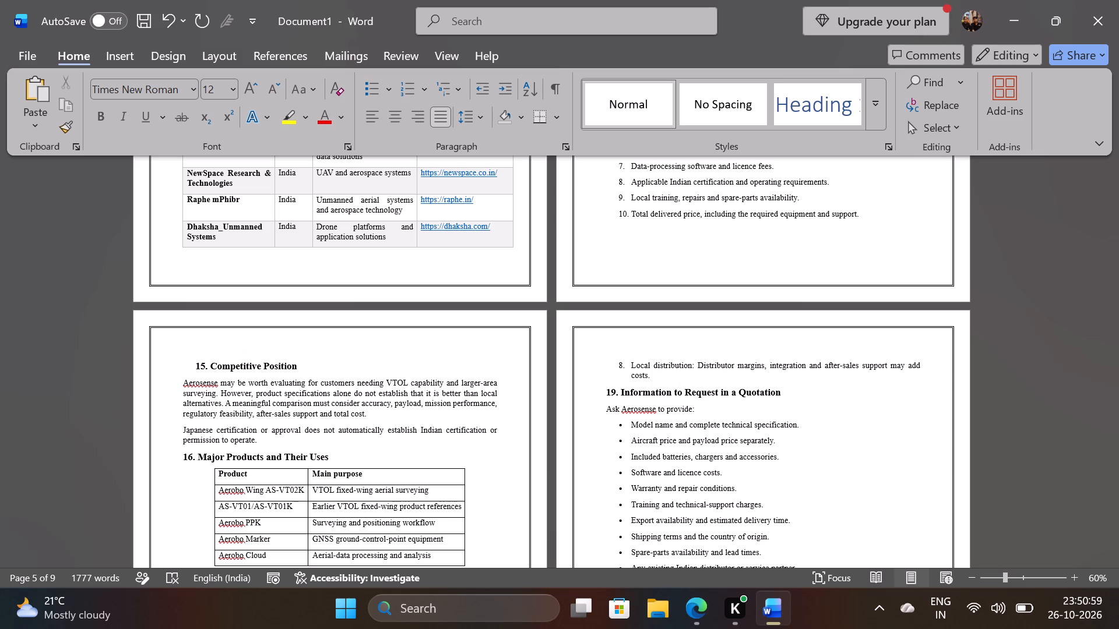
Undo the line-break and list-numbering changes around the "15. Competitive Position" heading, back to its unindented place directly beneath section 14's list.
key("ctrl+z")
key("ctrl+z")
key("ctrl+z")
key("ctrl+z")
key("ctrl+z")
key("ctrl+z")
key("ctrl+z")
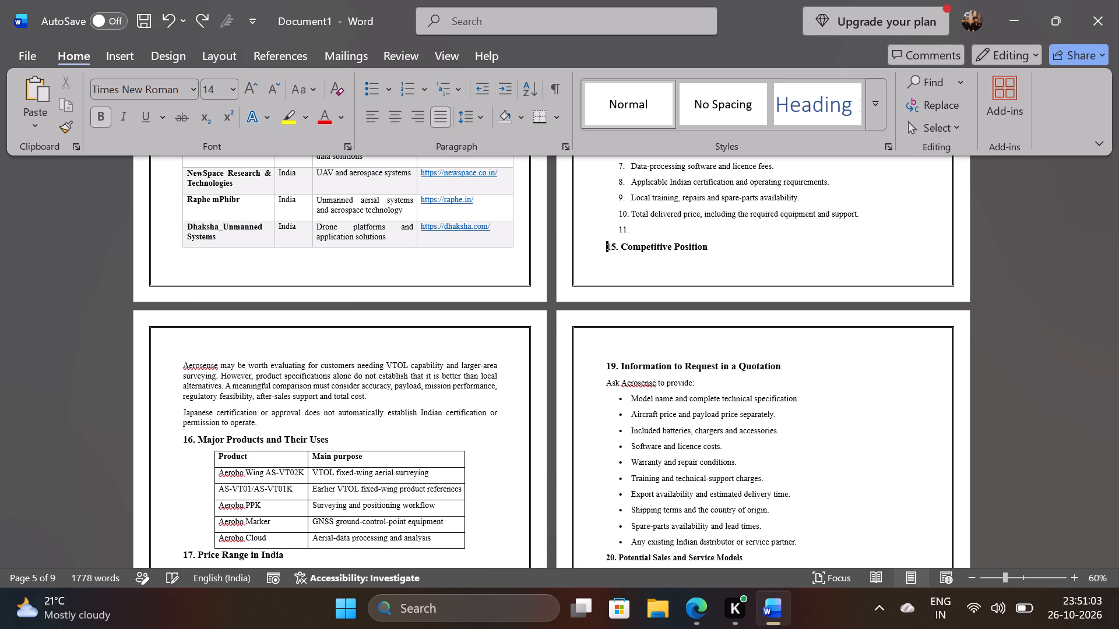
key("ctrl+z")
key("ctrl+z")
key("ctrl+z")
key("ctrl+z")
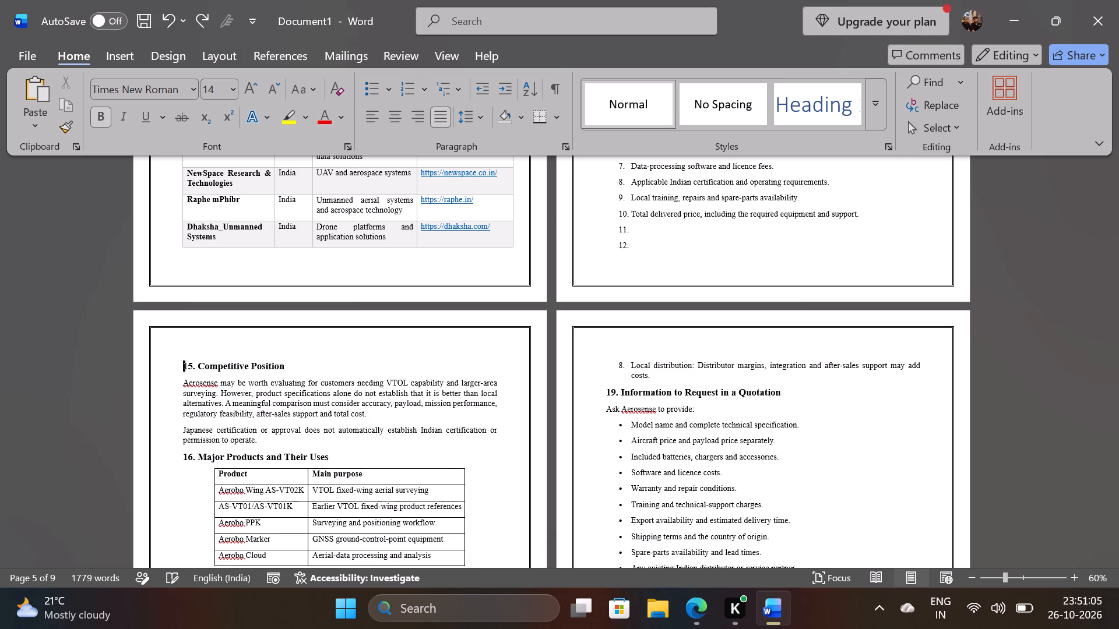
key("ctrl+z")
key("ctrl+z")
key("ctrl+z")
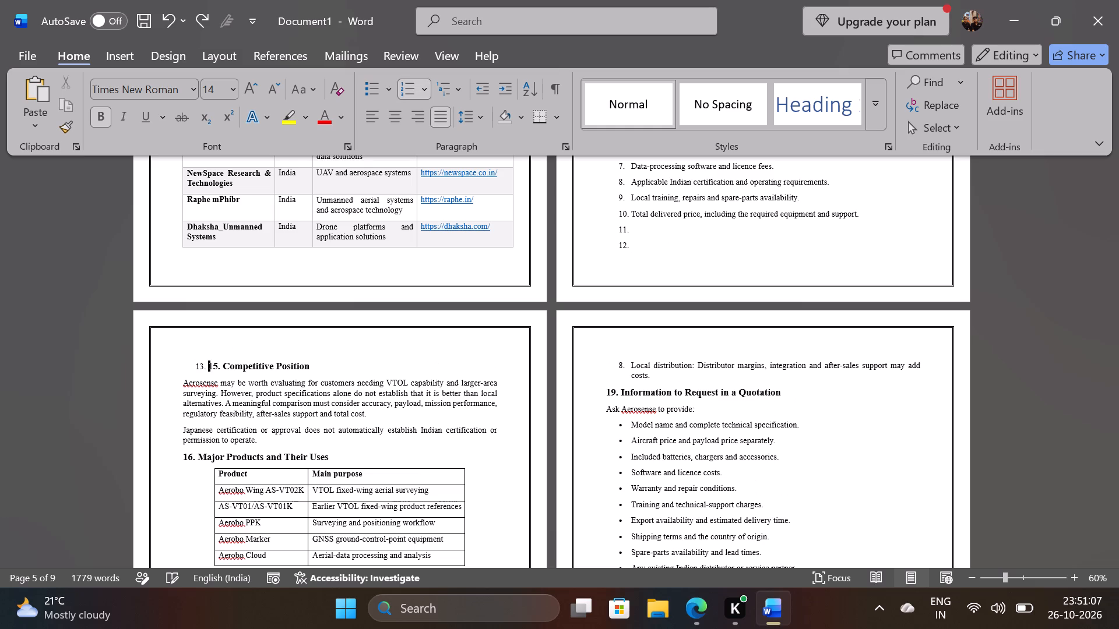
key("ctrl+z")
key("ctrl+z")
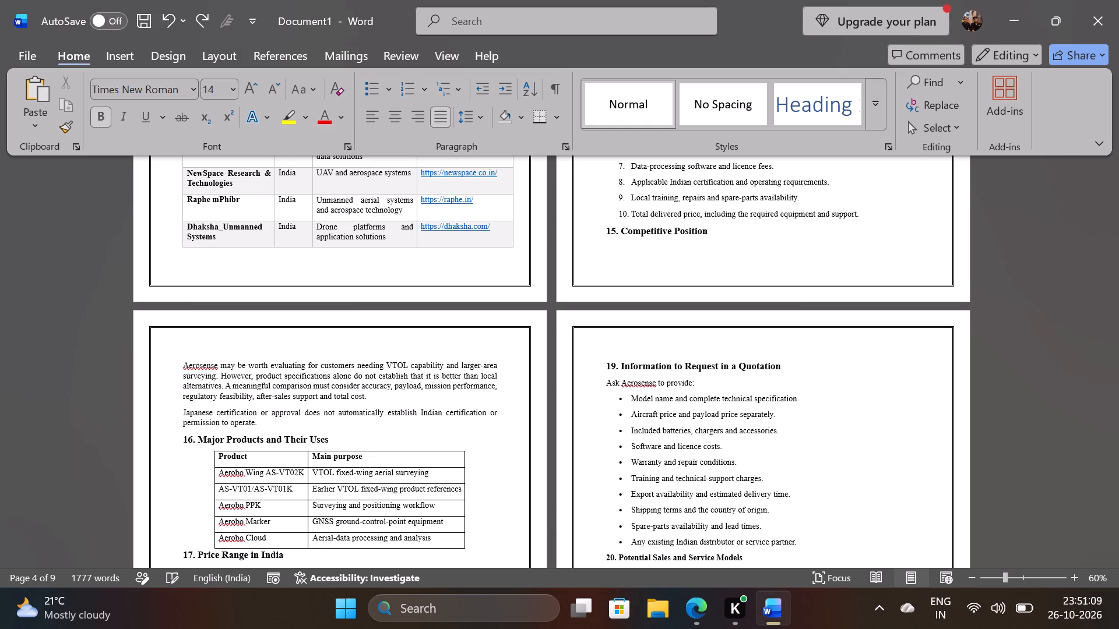
Insert one empty paragraph before the "15. Competitive Position" heading so it starts on the next page.
key("Return")
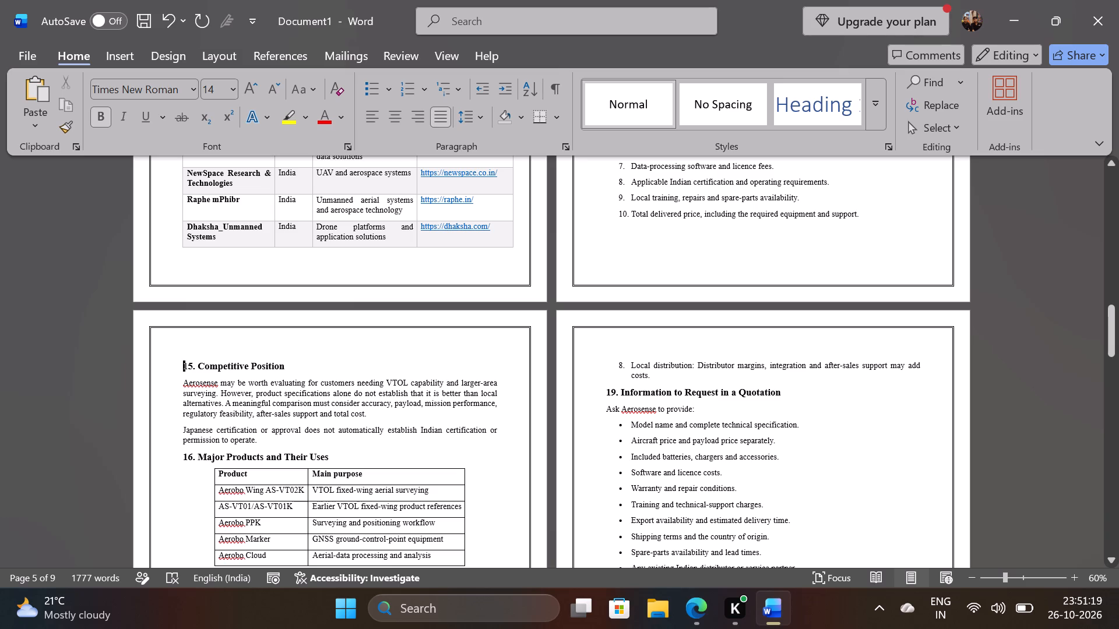
Delete the paragraph about Japanese certification not establishing Indian certification at the end of section 15.
left_click_drag(262, 437, 168, 433)
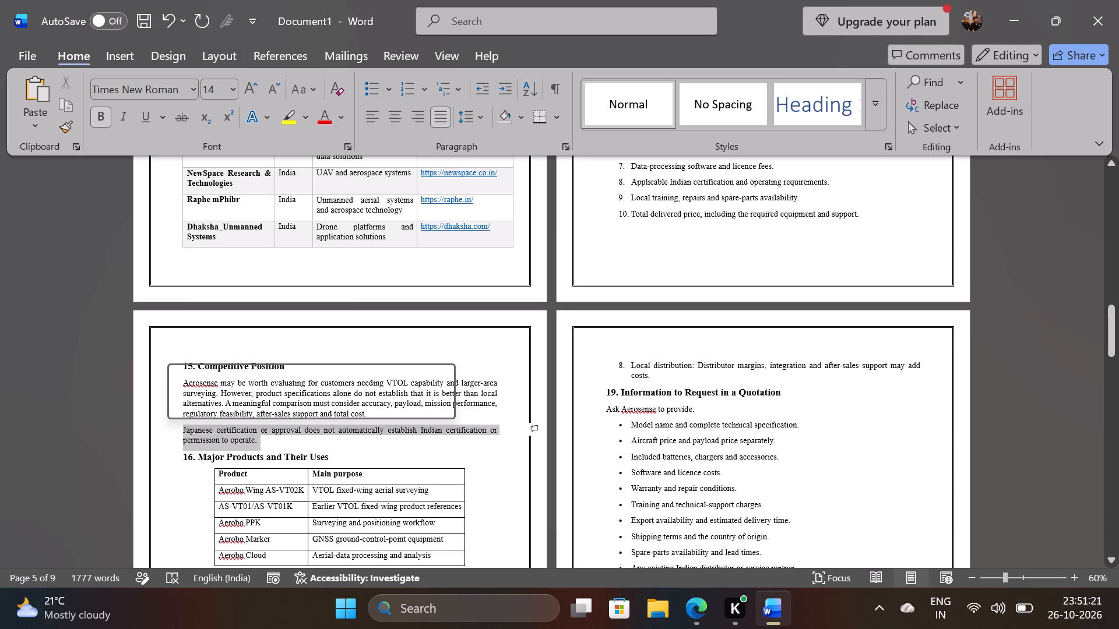
key("BackSpace")
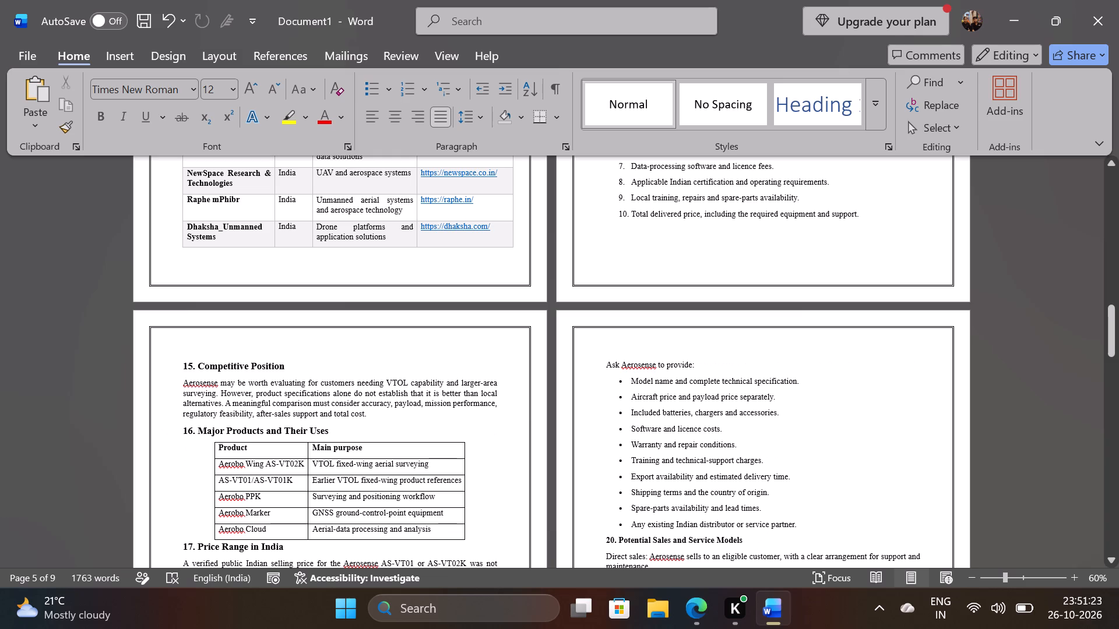
Review the report's layout and headings in sections 15 to 22, and from the title through section 14.
scroll(272, 471, "down", 1)
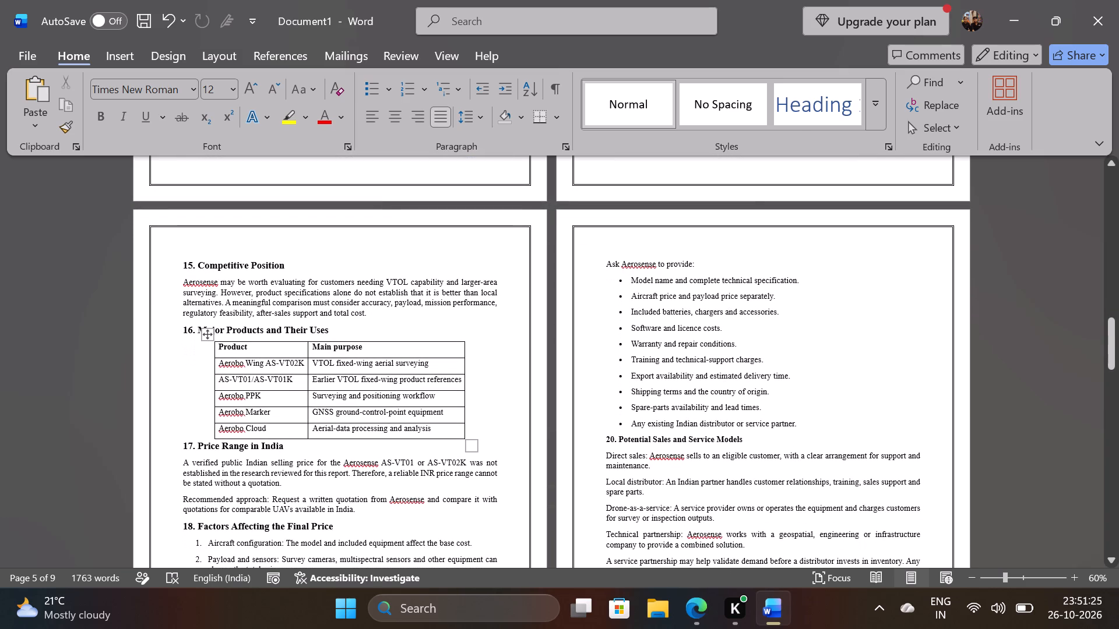
scroll(205, 466, "down", 1)
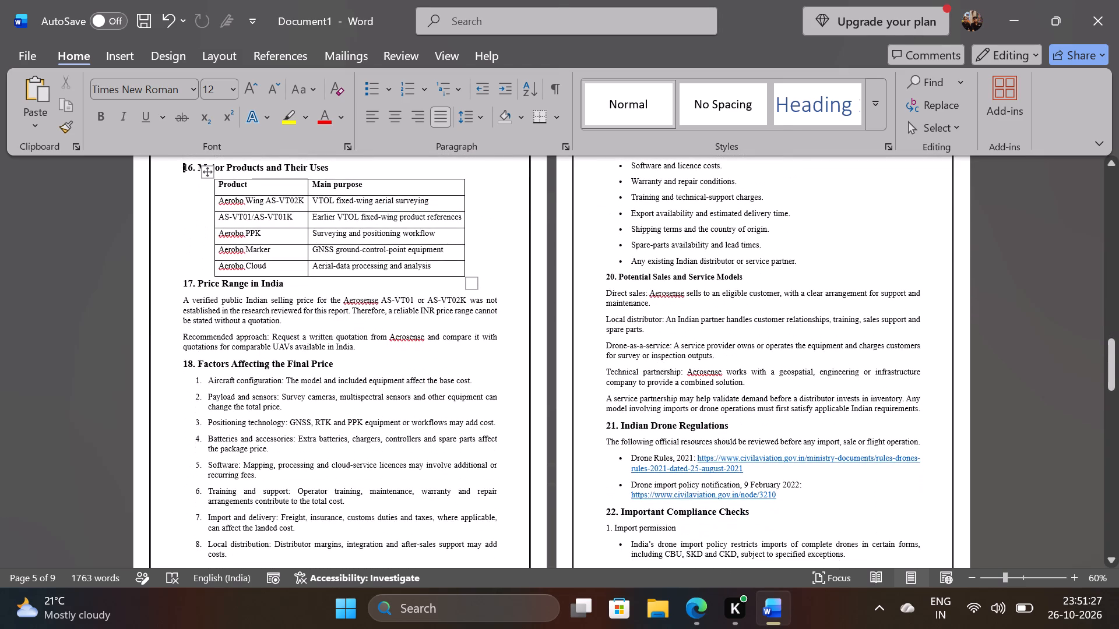
scroll(312, 429, "up", 2)
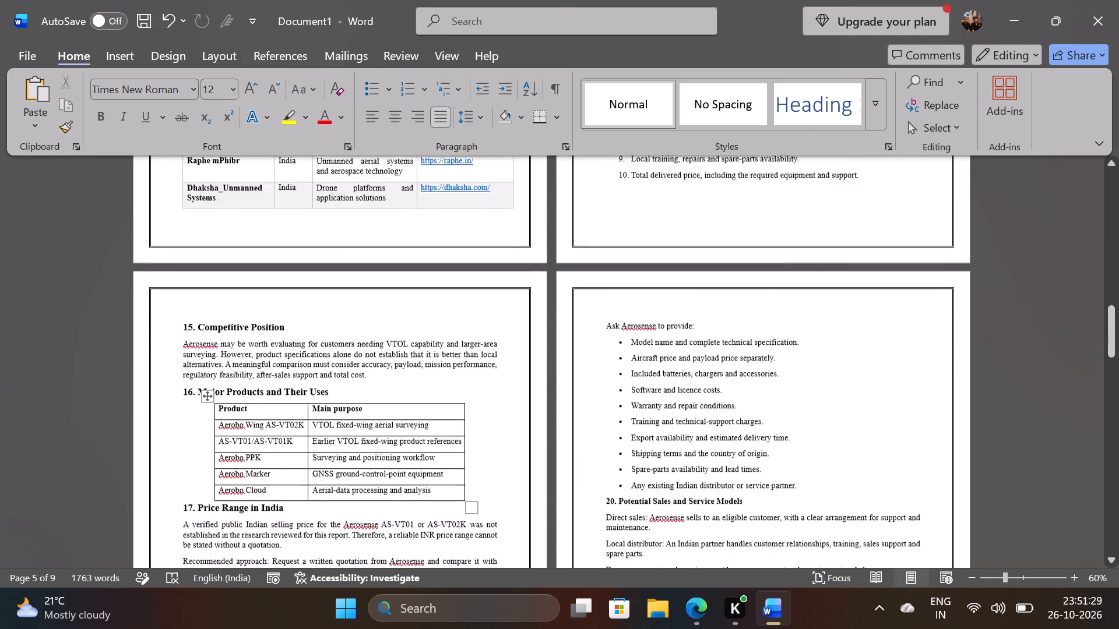
scroll(312, 429, "up", 4)
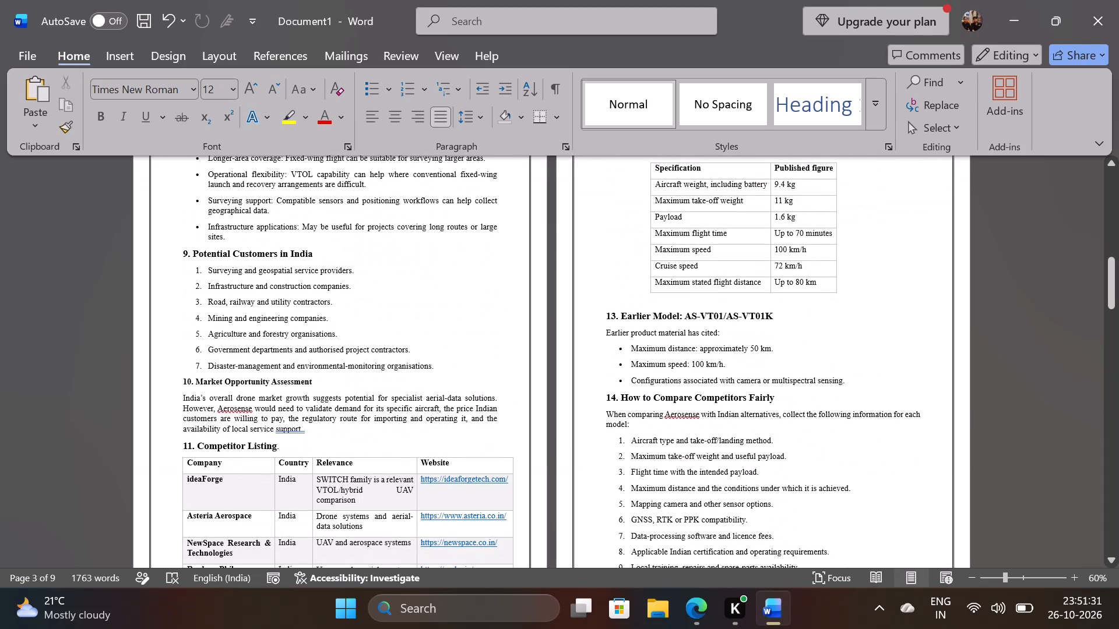
scroll(301, 397, "up", 1)
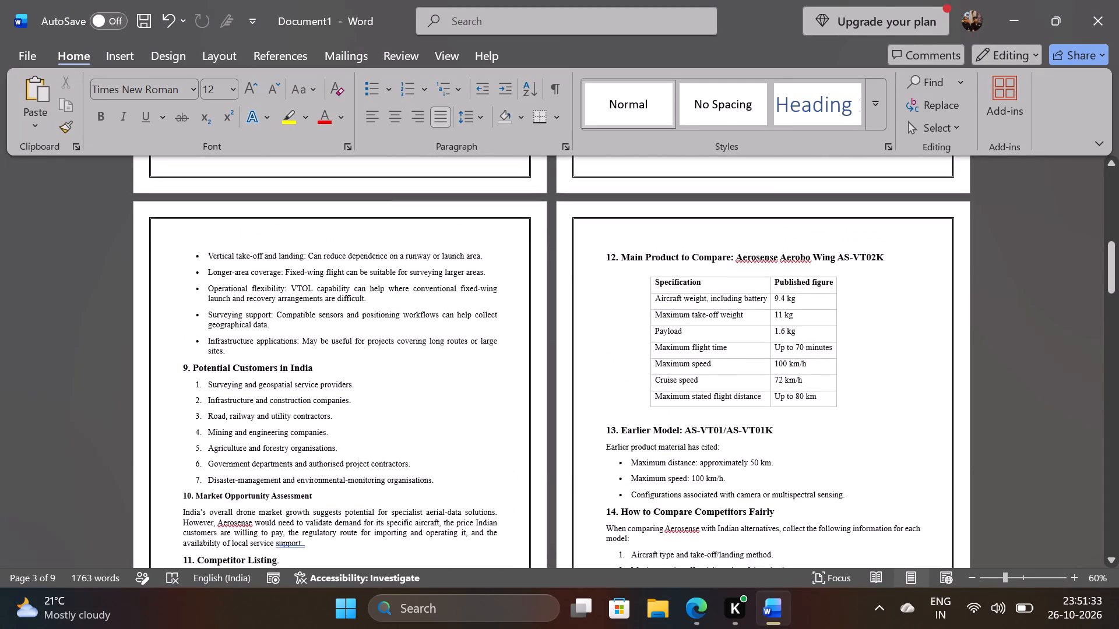
scroll(301, 397, "up", 3)
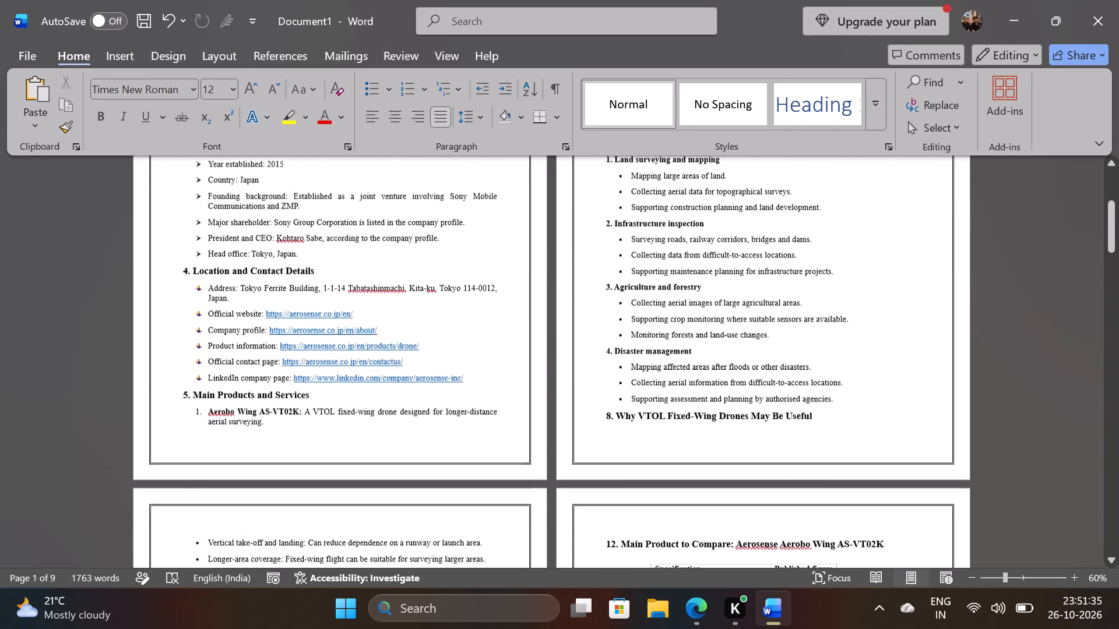
scroll(301, 397, "up", 1)
scroll(301, 397, "down", 2)
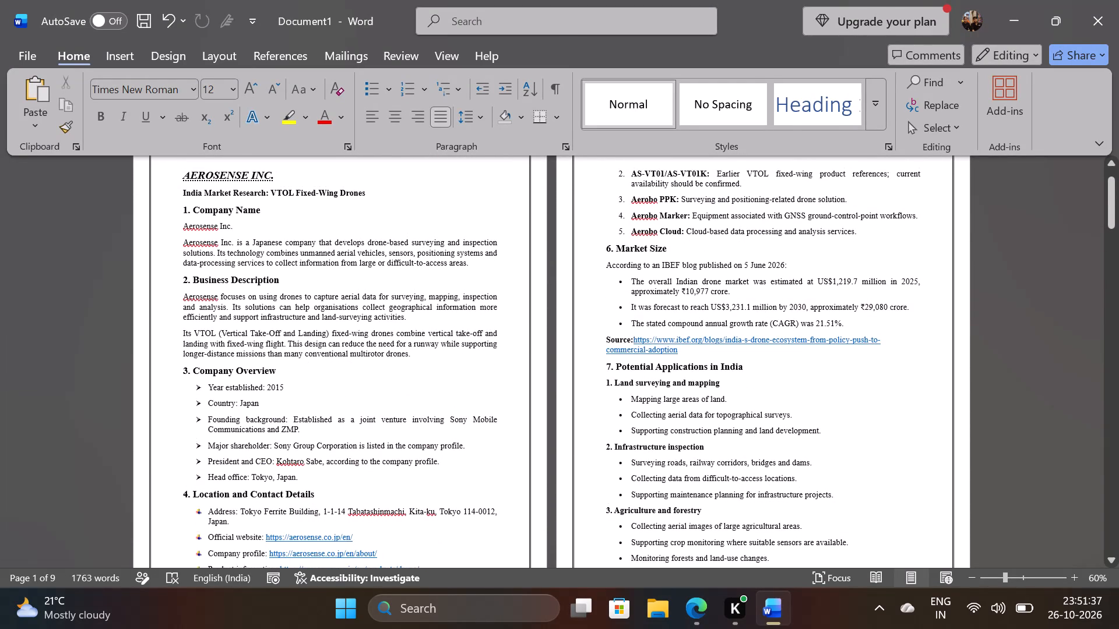
scroll(301, 397, "down", 1)
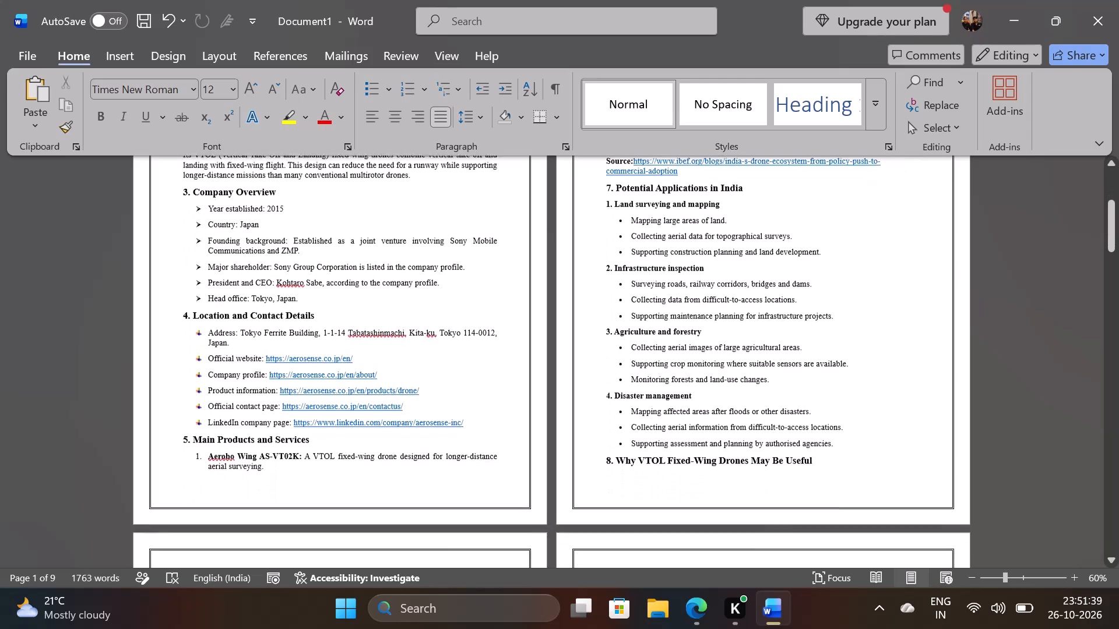
scroll(301, 397, "down", 4)
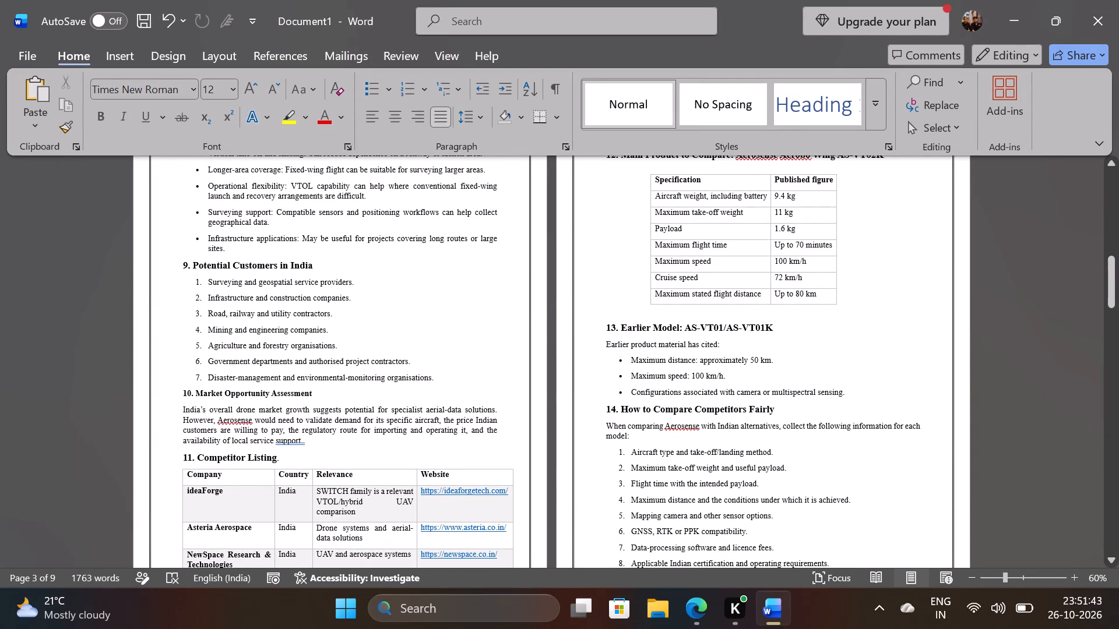
scroll(377, 407, "down", 1)
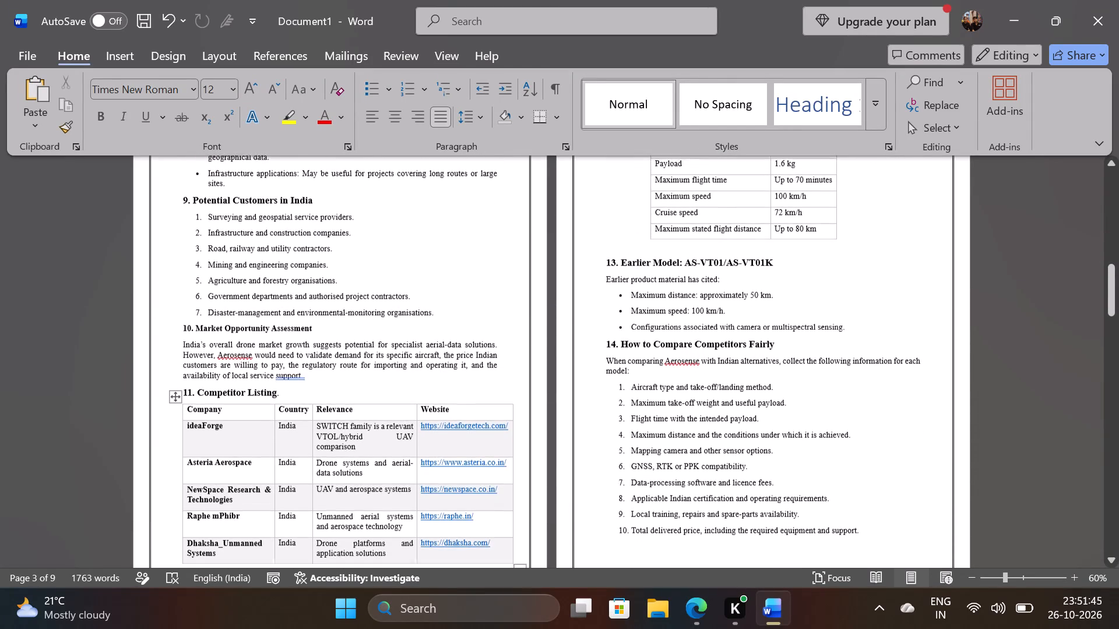
Set the font size of the "20. Potential Sales and Service Models" heading to 14.
scroll(377, 407, "down", 2)
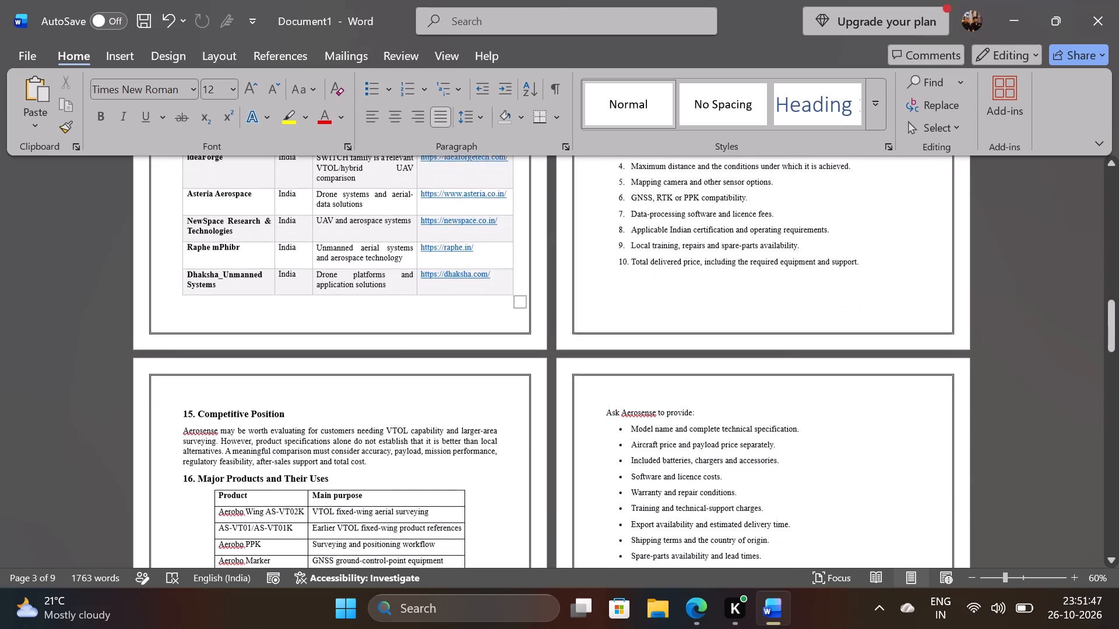
scroll(377, 407, "down", 1)
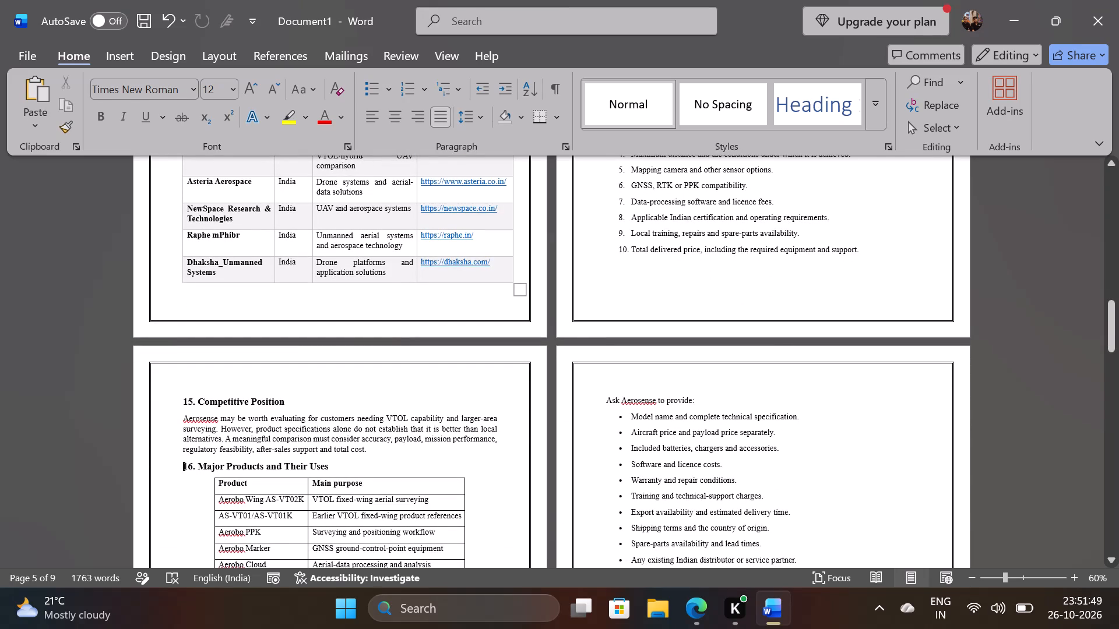
scroll(333, 415, "up", 1)
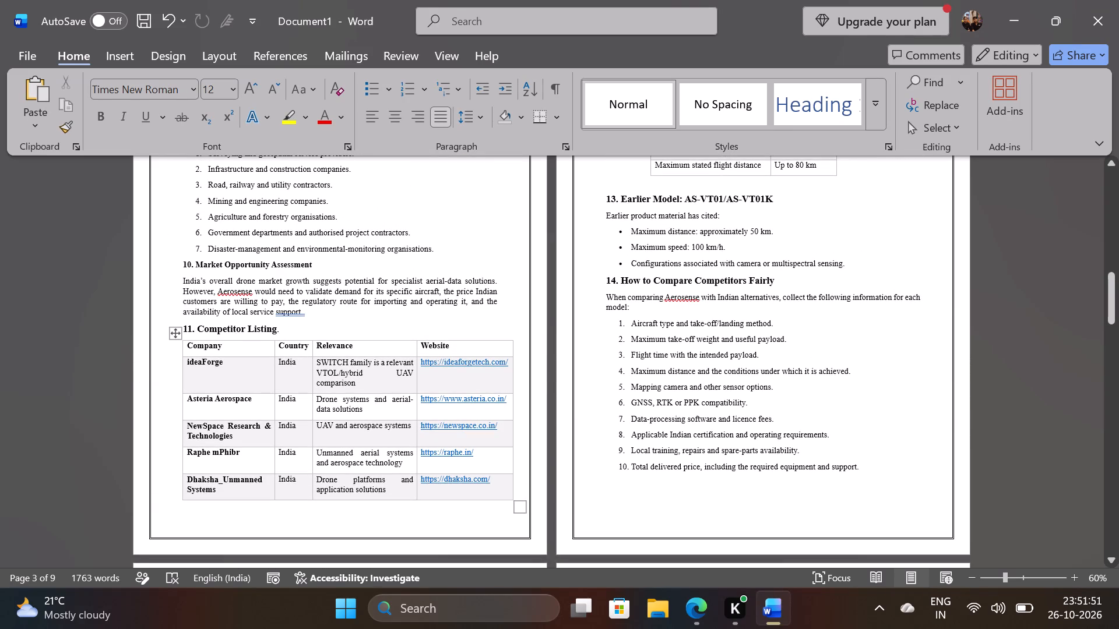
scroll(284, 411, "down", 3)
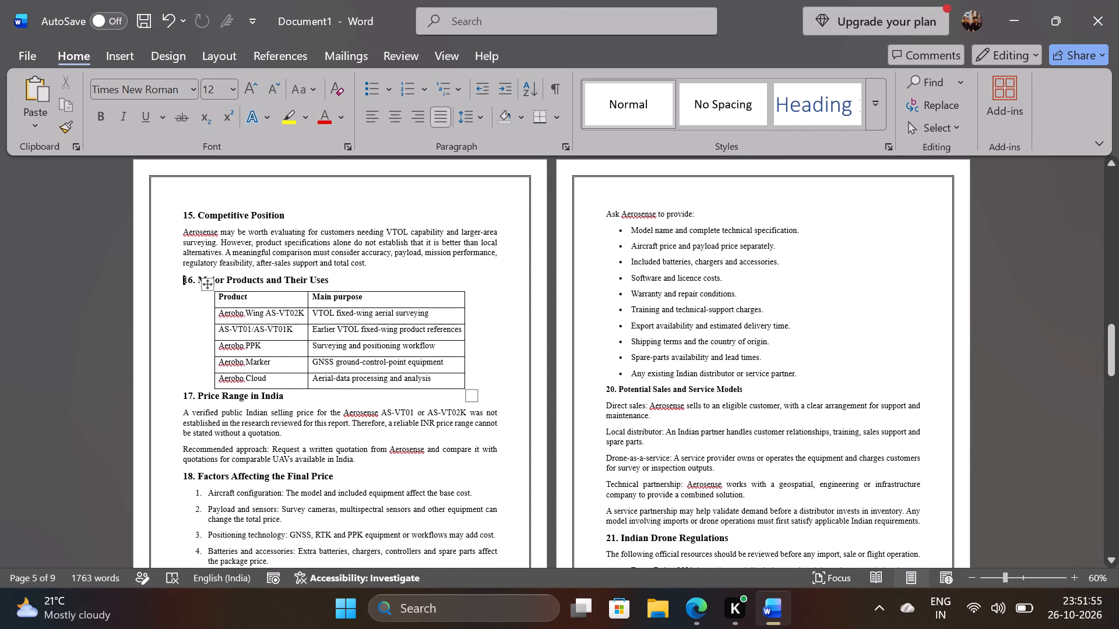
scroll(300, 314, "down", 1)
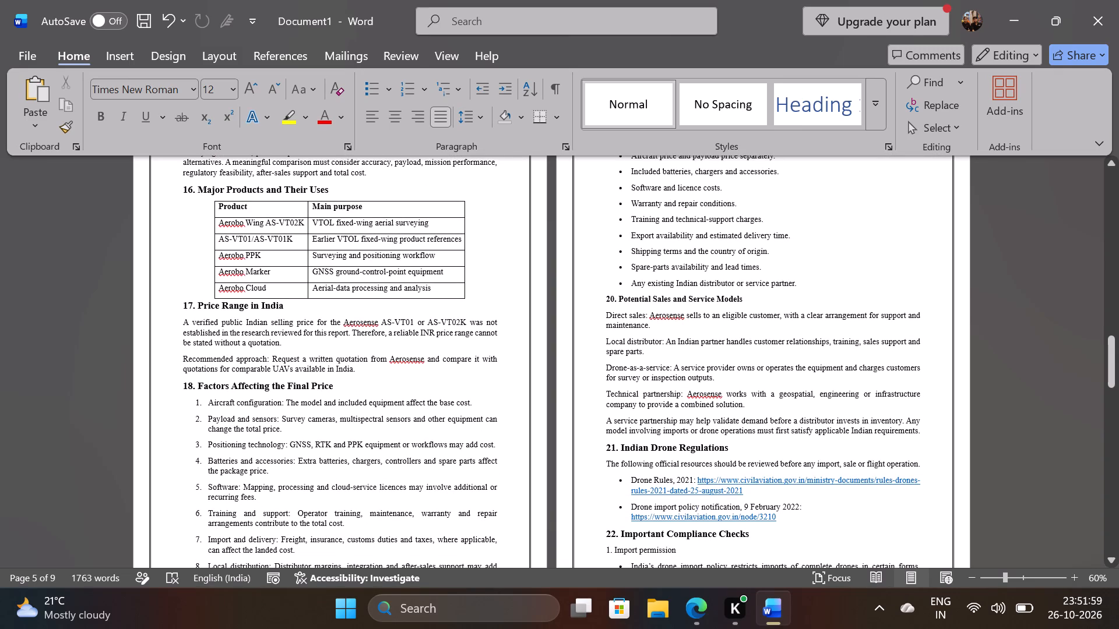
left_click_drag(604, 299, 694, 295)
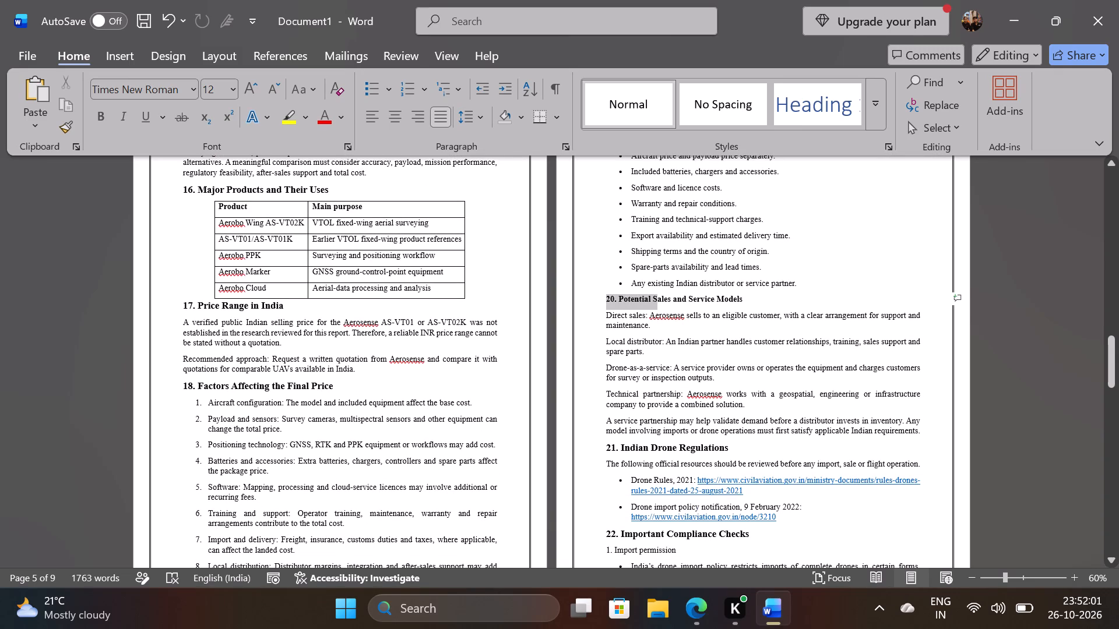
left_click_drag(694, 295, 761, 296)
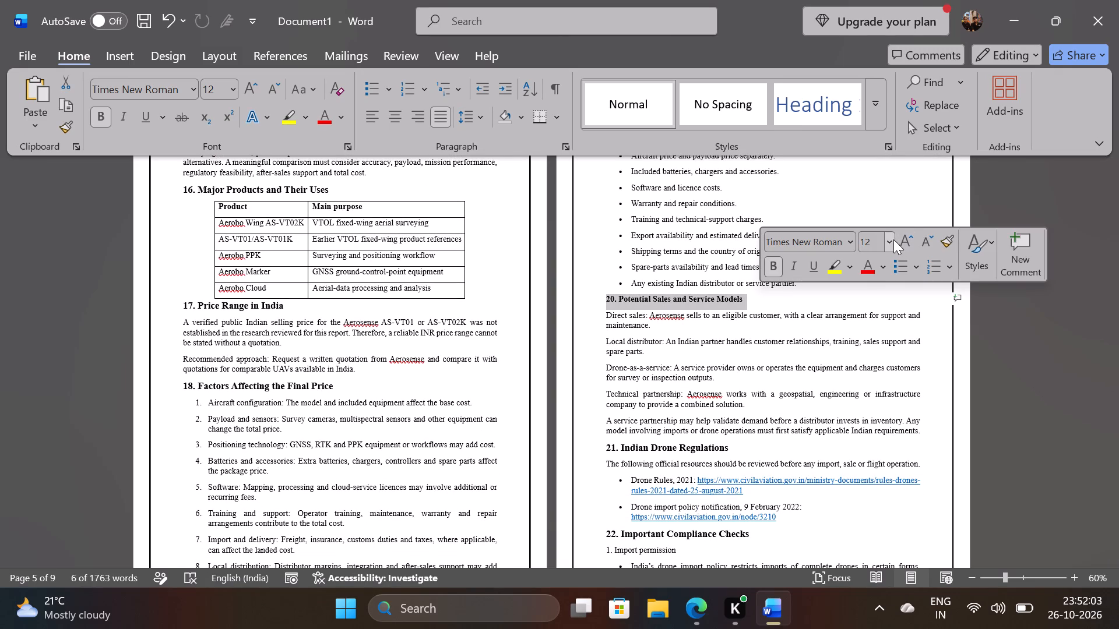
left_click(883, 243)
key("BackSpace")
type("14")
key("Return")
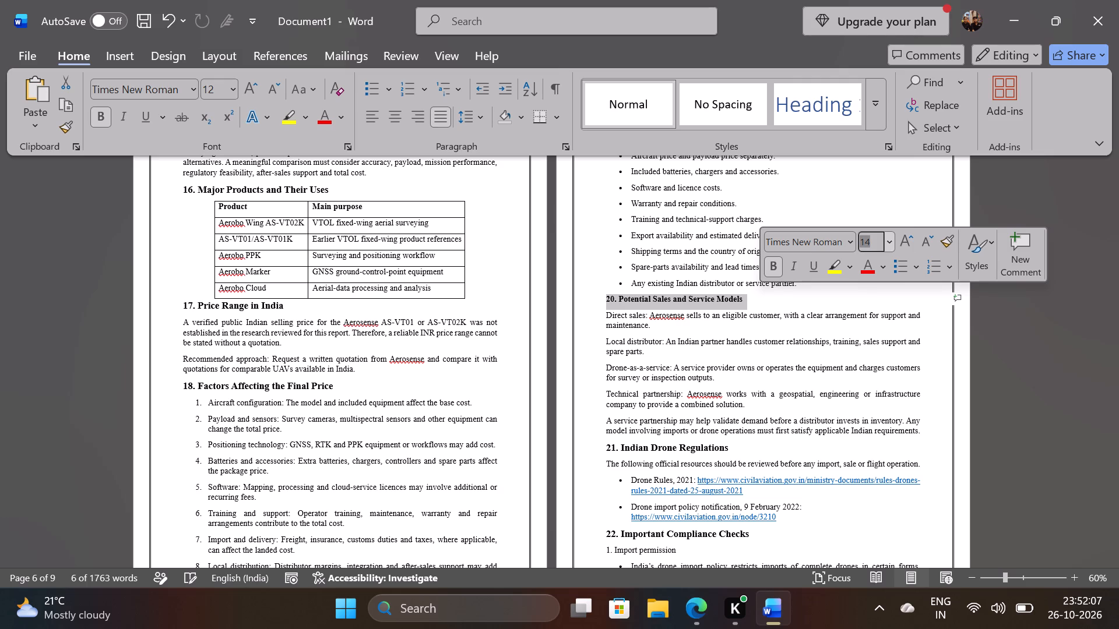
left_click(949, 484)
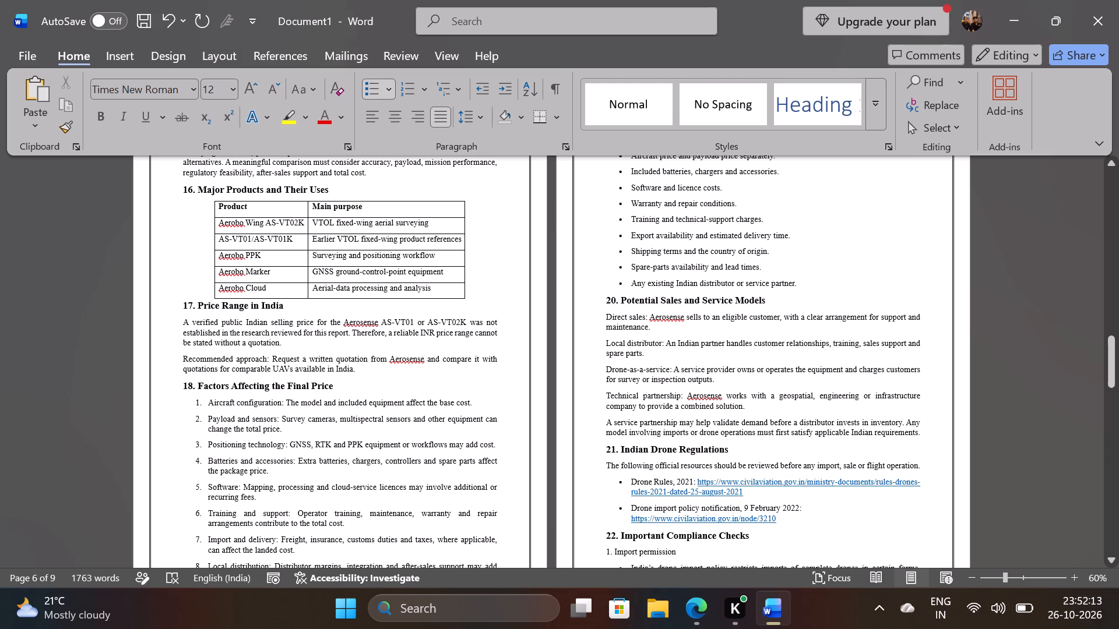
Insert one empty paragraph before the "19. Information to Request in a Quotation" heading so it starts on the next page.
scroll(736, 468, "up", 1)
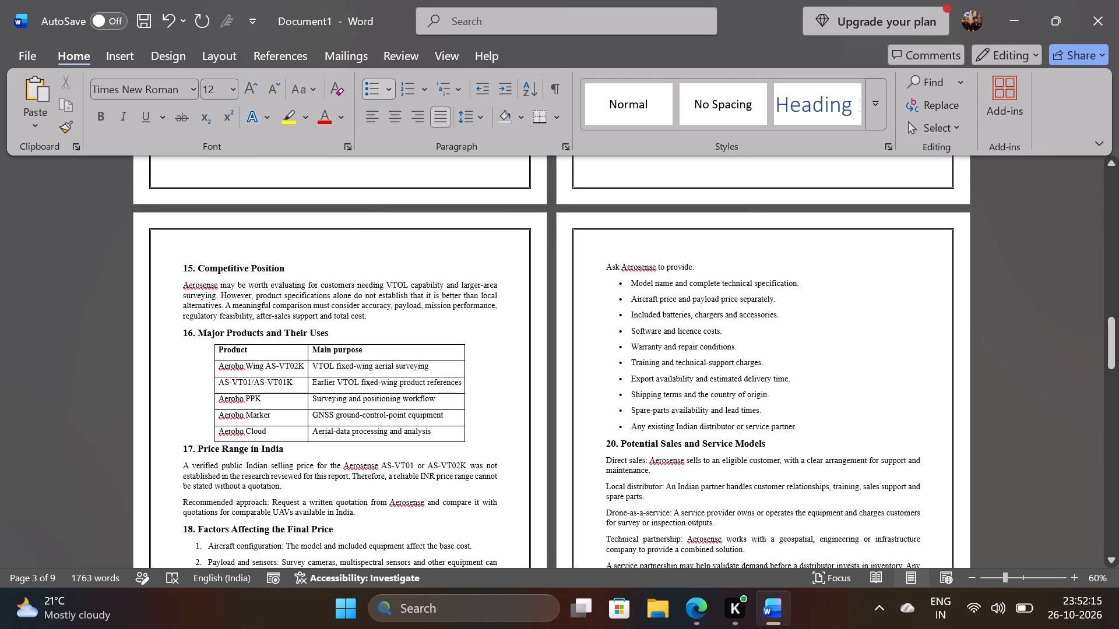
scroll(684, 366, "down", 3)
scroll(684, 366, "up", 1)
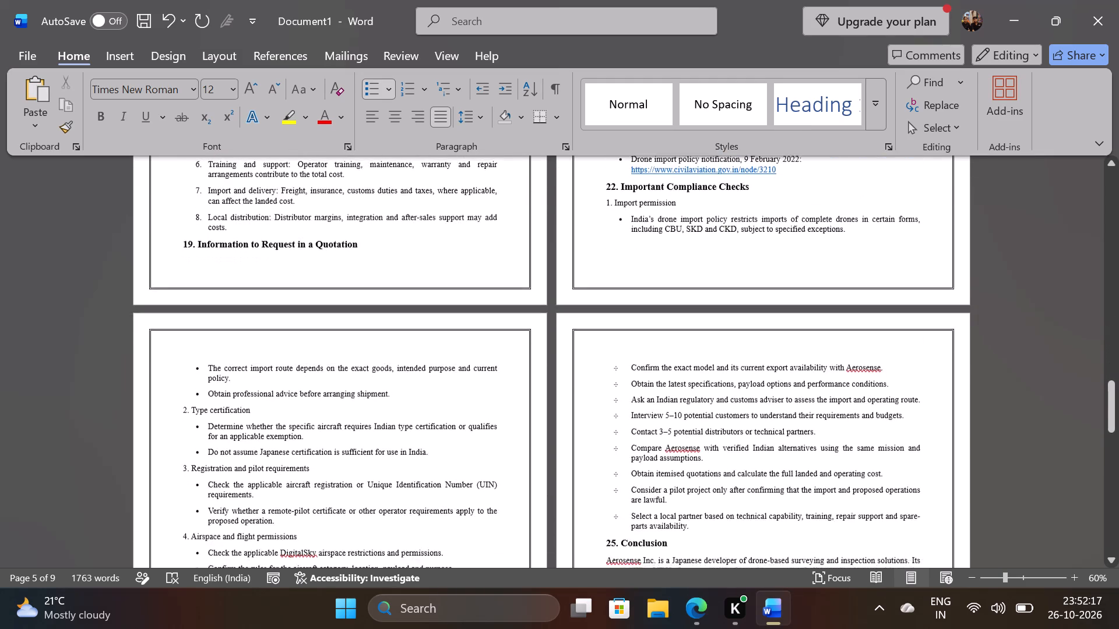
scroll(684, 366, "up", 1)
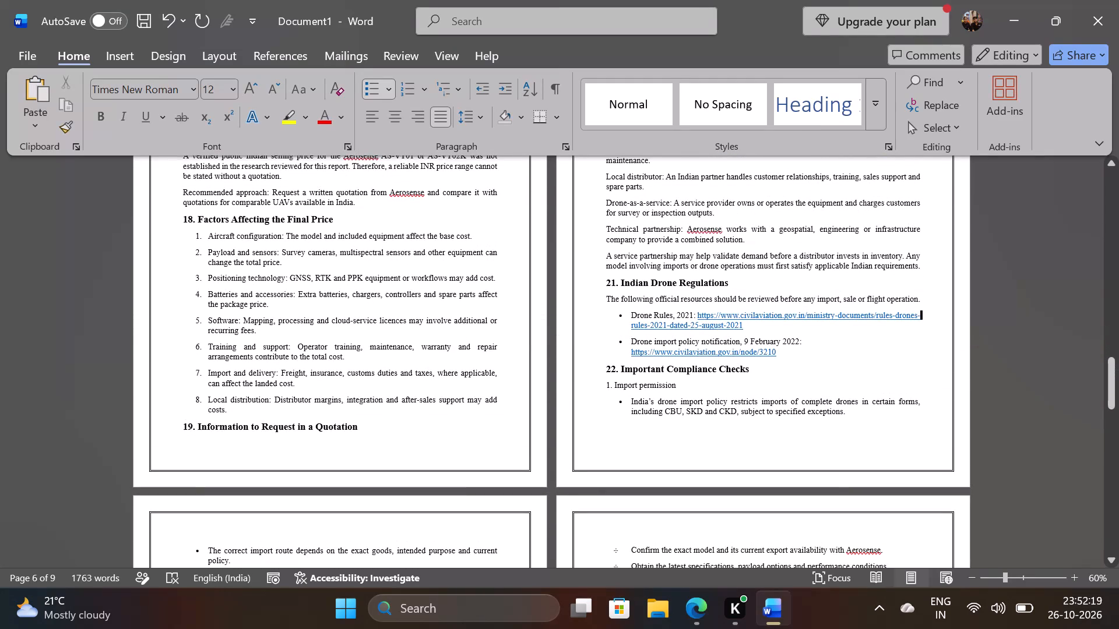
scroll(684, 366, "up", 1)
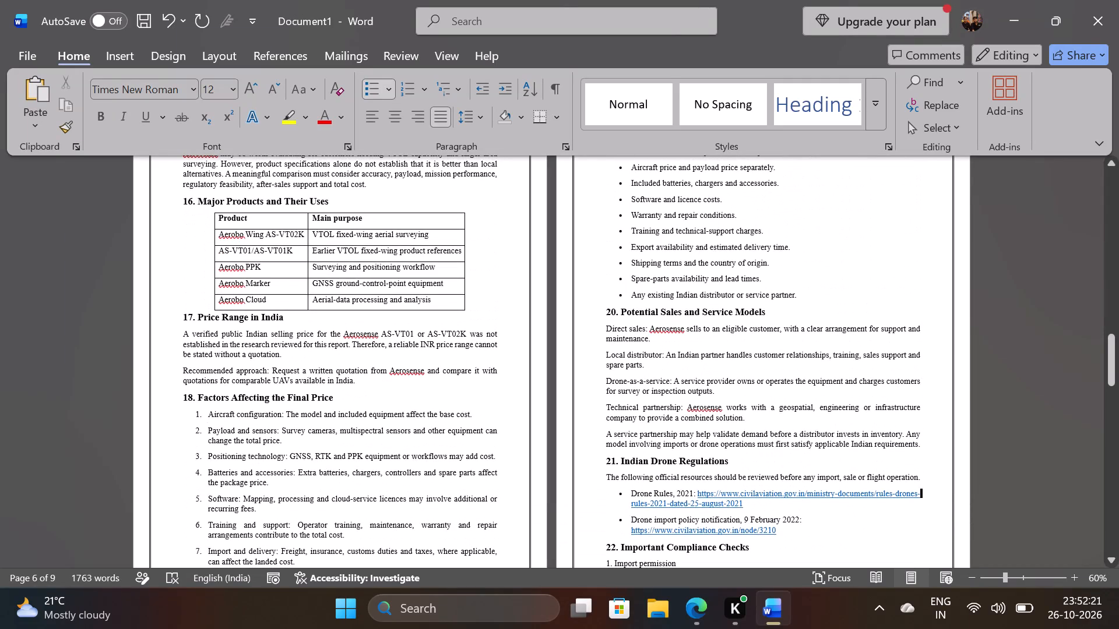
scroll(490, 433, "down", 1)
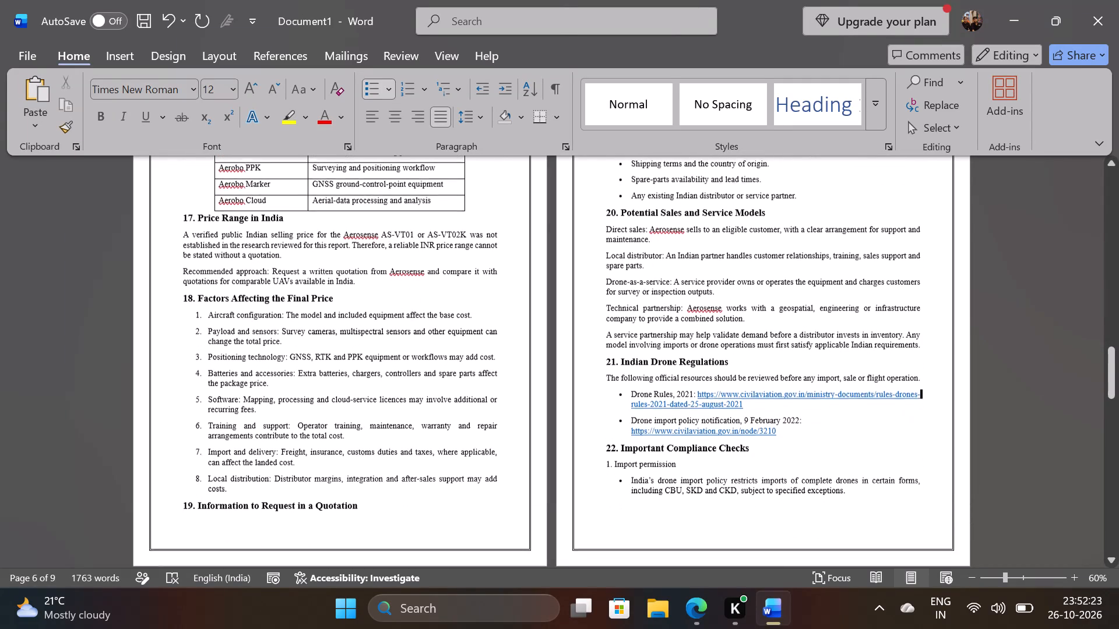
scroll(490, 433, "down", 1)
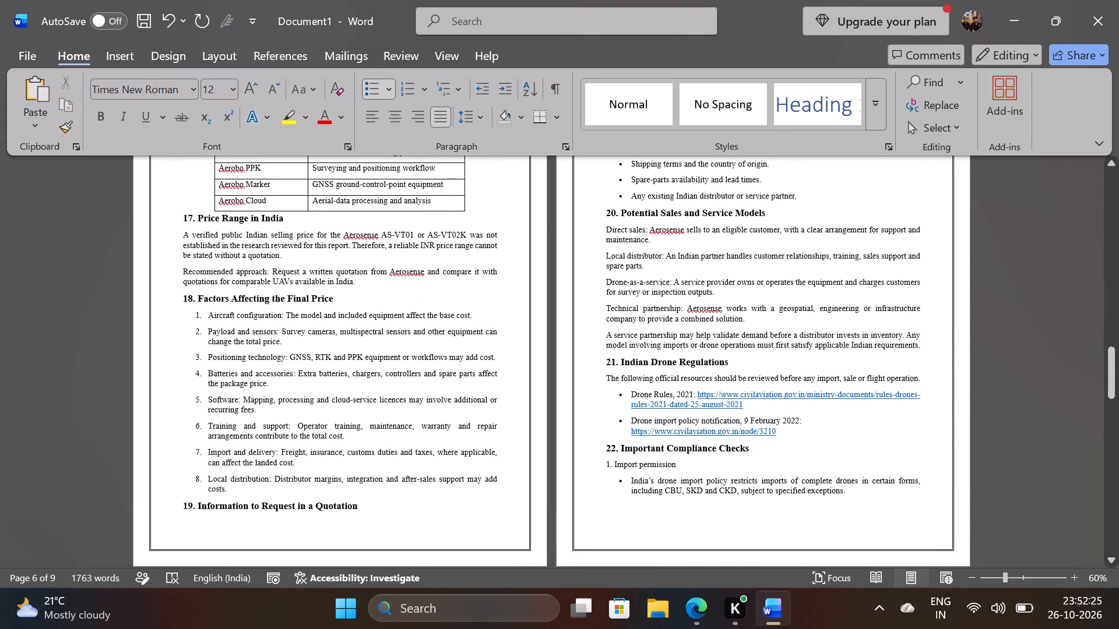
left_click(177, 503)
key("Return")
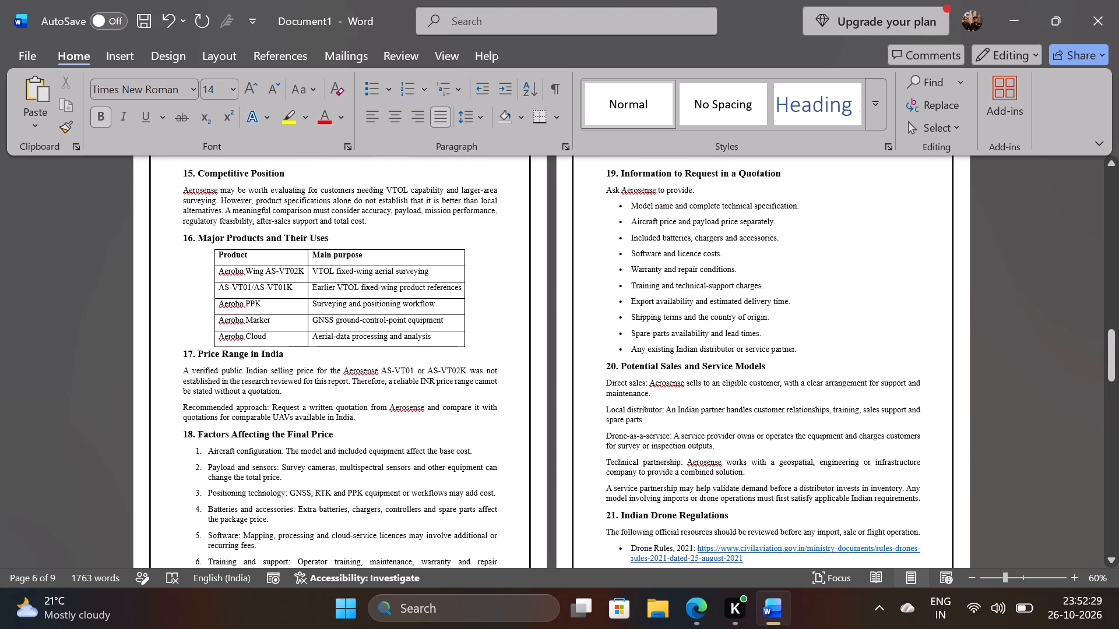
Review the layout, headings and page breaks from section 15 through the Conclusion and References.
scroll(659, 319, "up", 1)
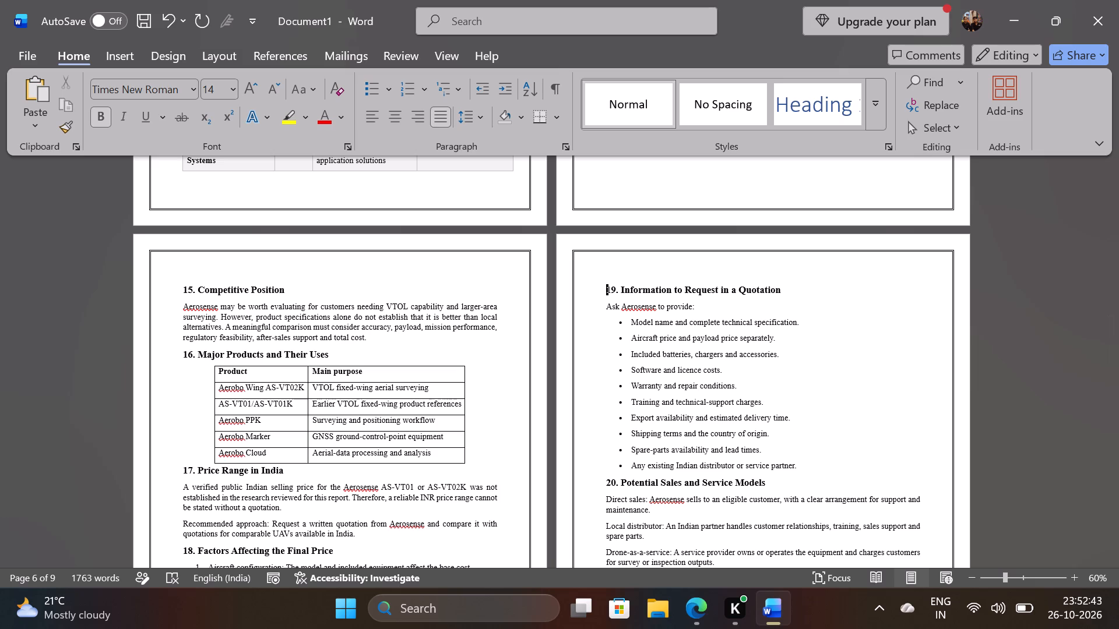
scroll(438, 446, "down", 1)
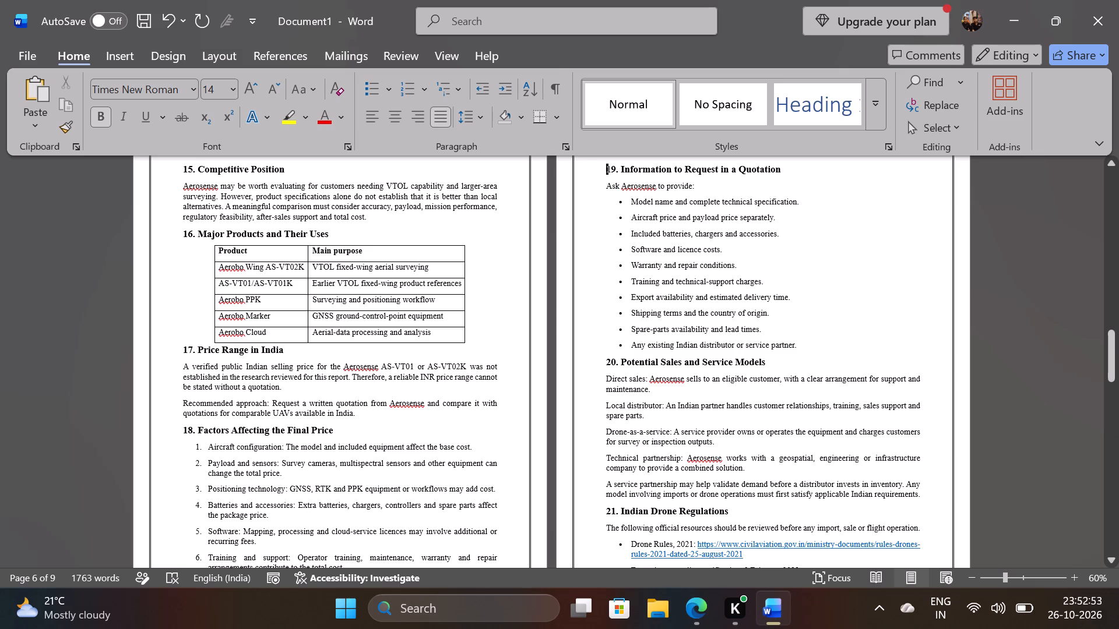
scroll(680, 376, "down", 1)
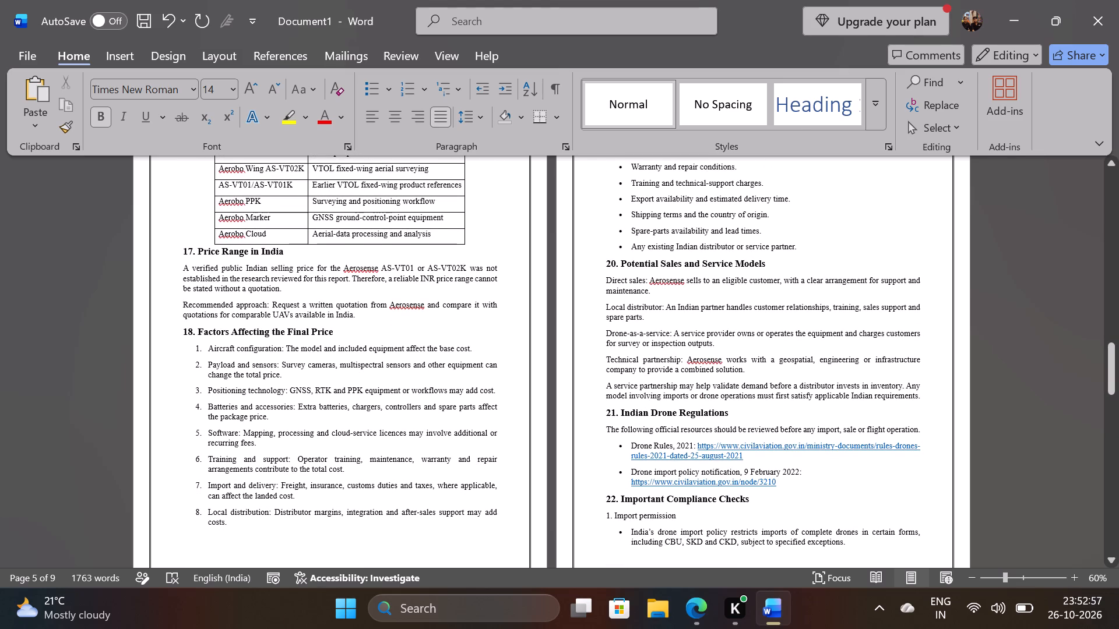
scroll(630, 344, "down", 2)
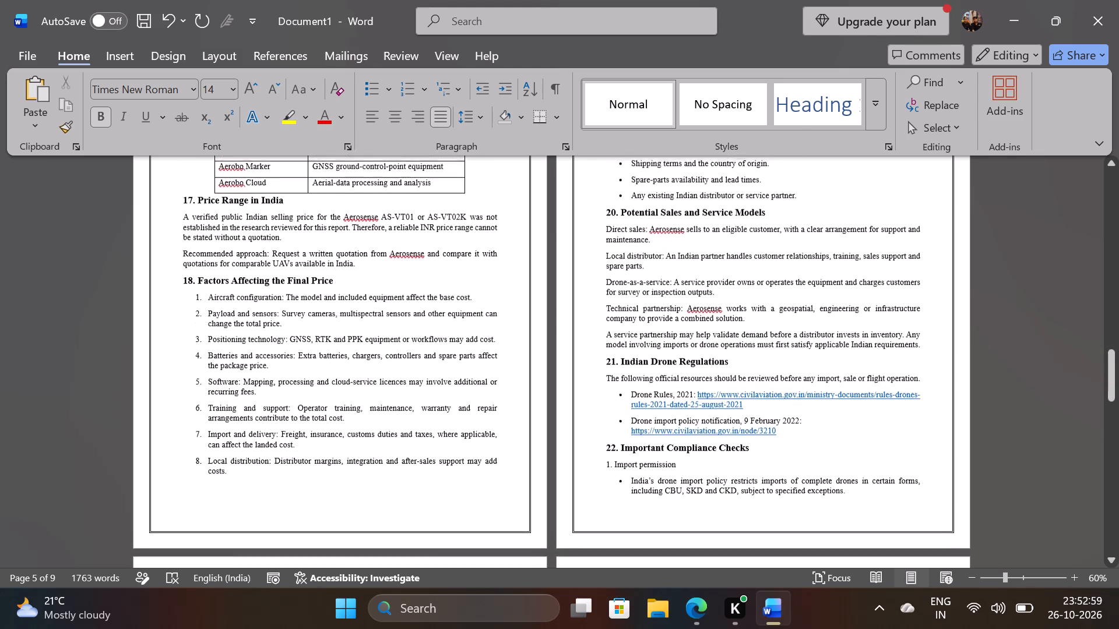
scroll(630, 344, "down", 1)
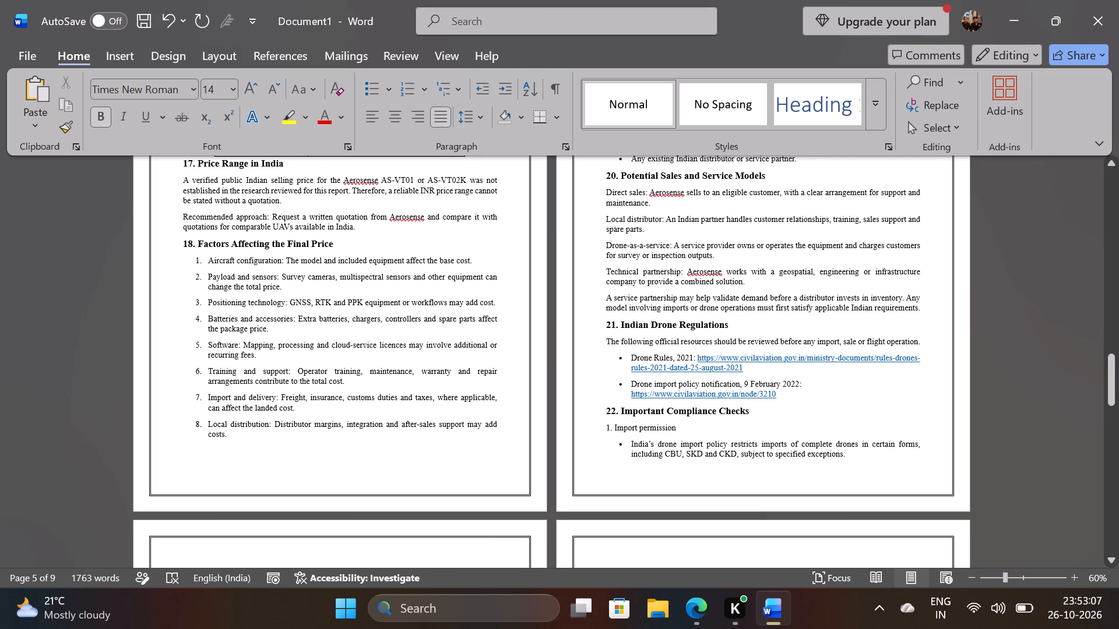
scroll(659, 320, "down", 2)
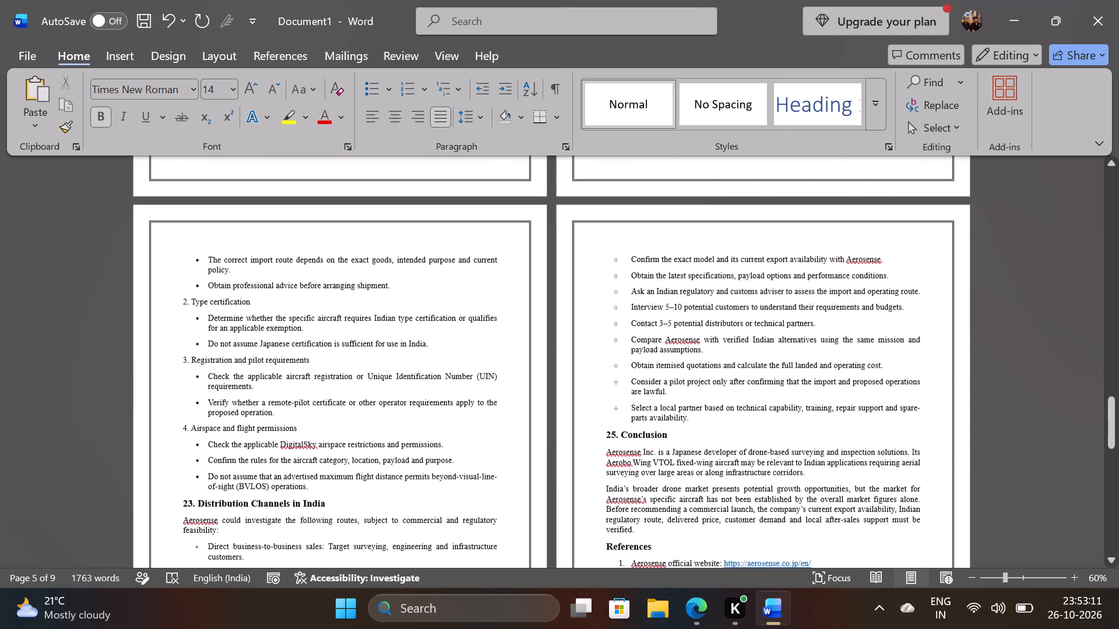
scroll(659, 320, "down", 2)
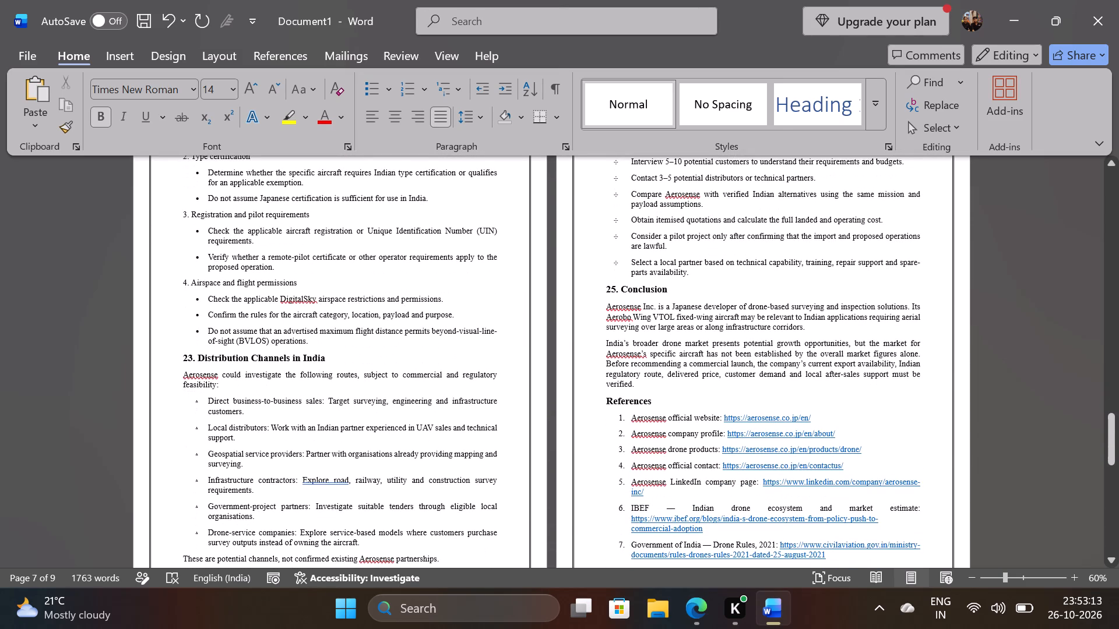
scroll(386, 407, "down", 1)
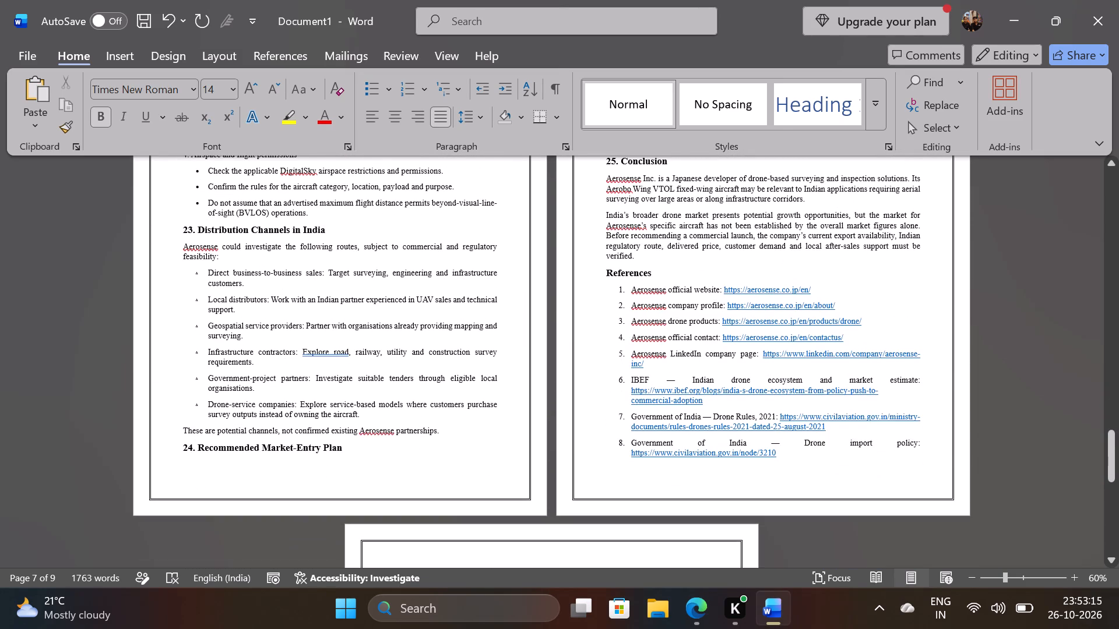
scroll(386, 407, "down", 1)
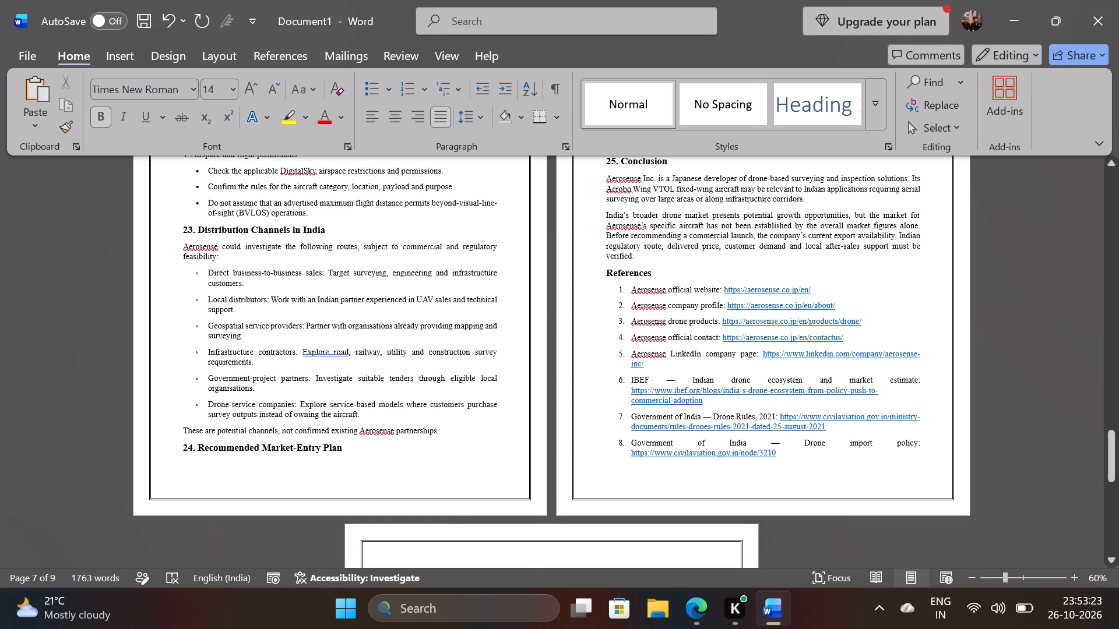
scroll(446, 447, "up", 2)
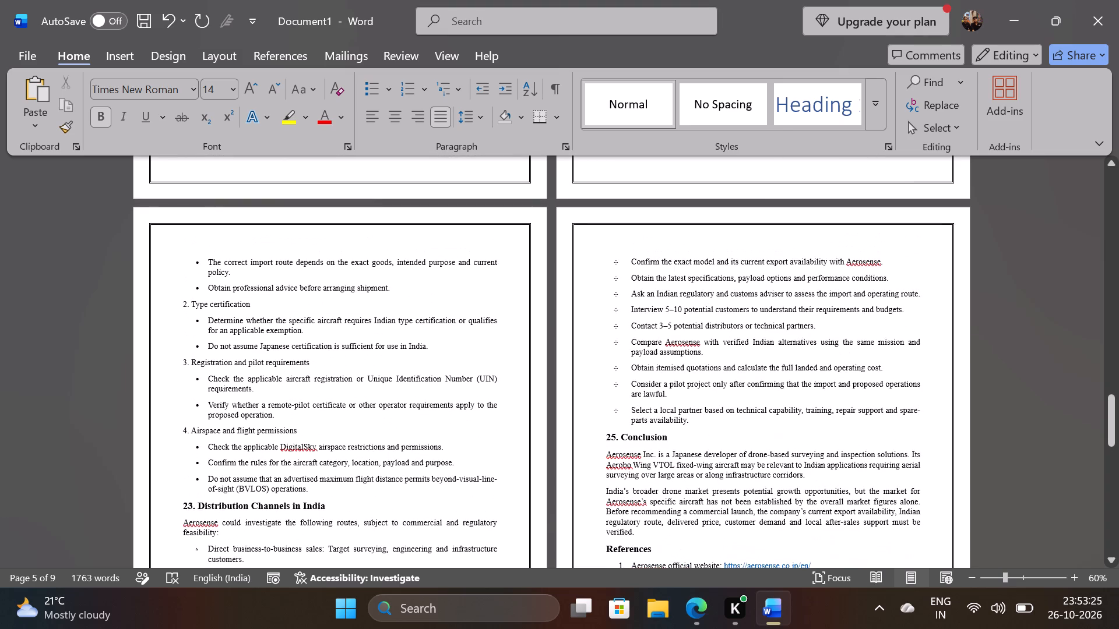
scroll(608, 409, "down", 1)
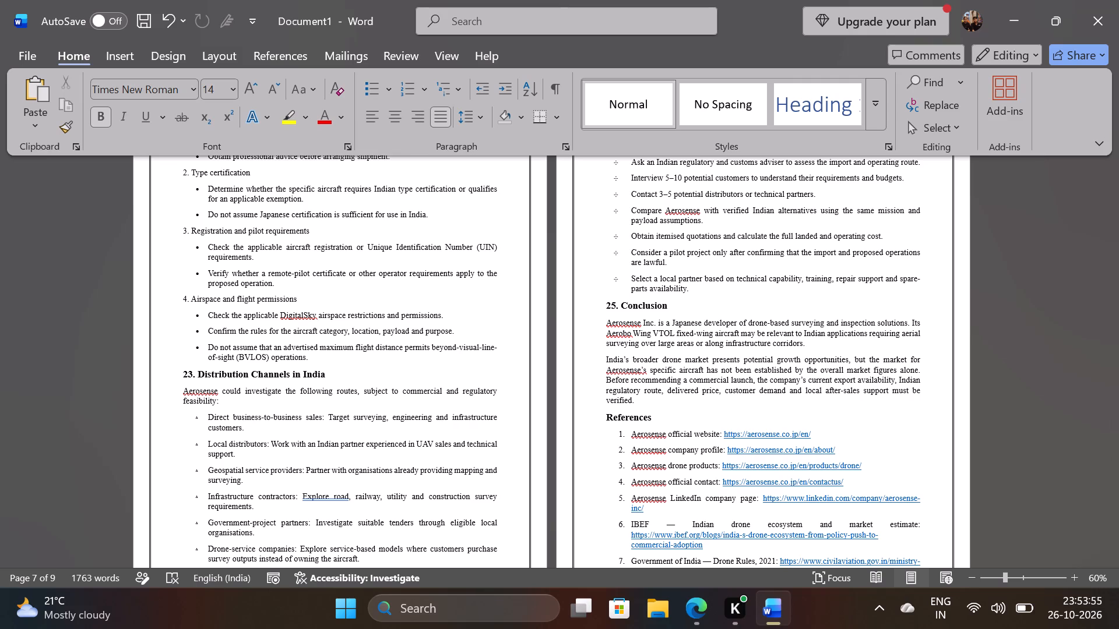
Save the report as a Word document named JAPAN PROJECT in the Downloads folder.
left_click(34, 48)
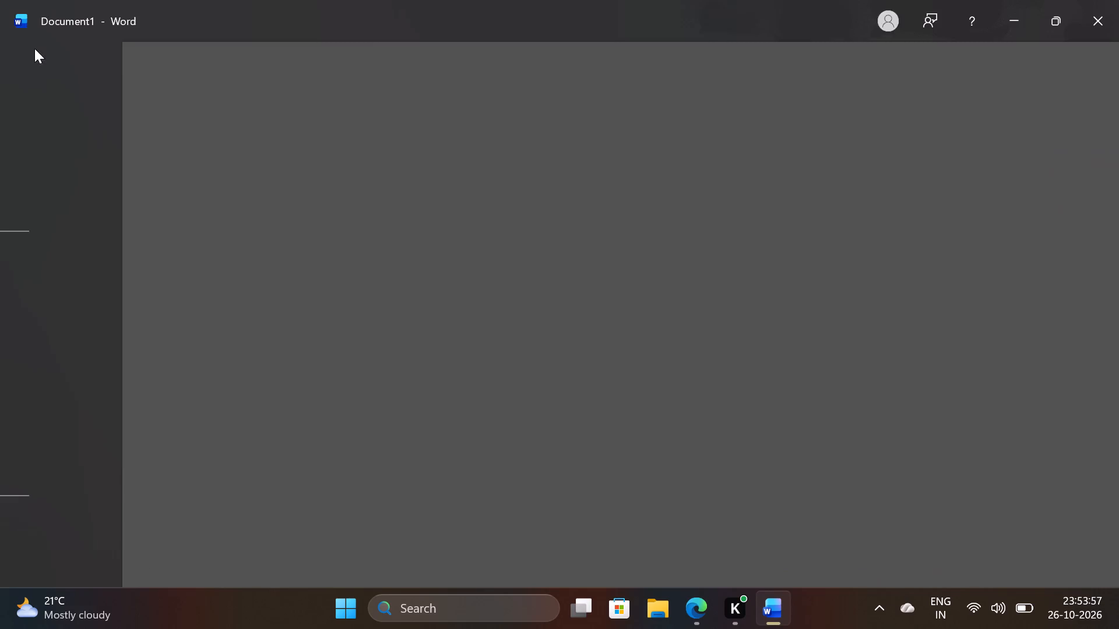
left_click(57, 301)
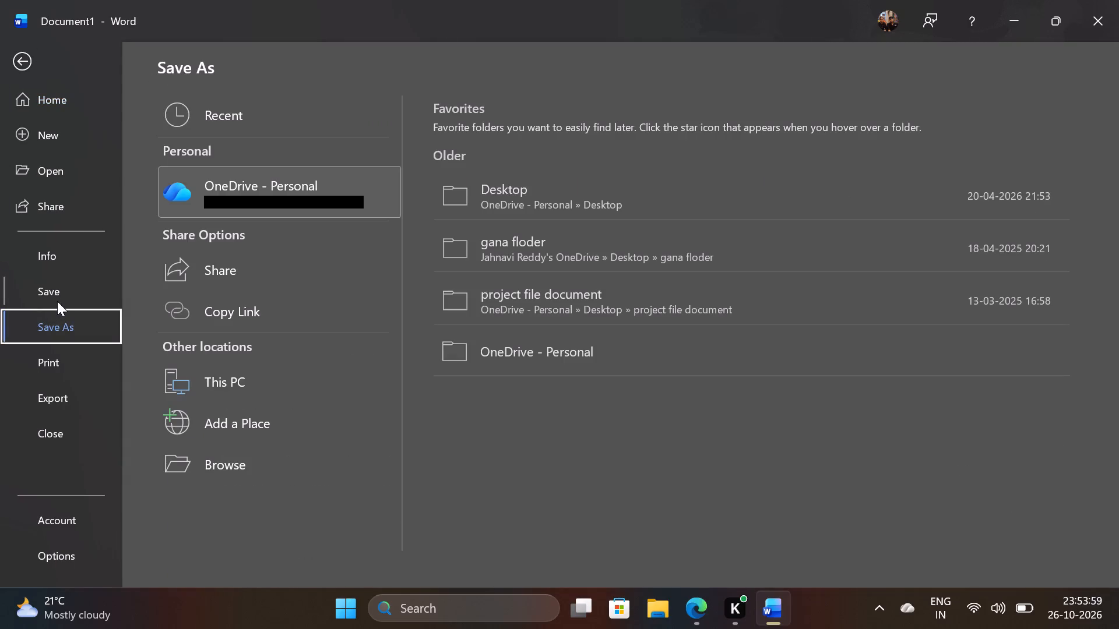
left_click(224, 379)
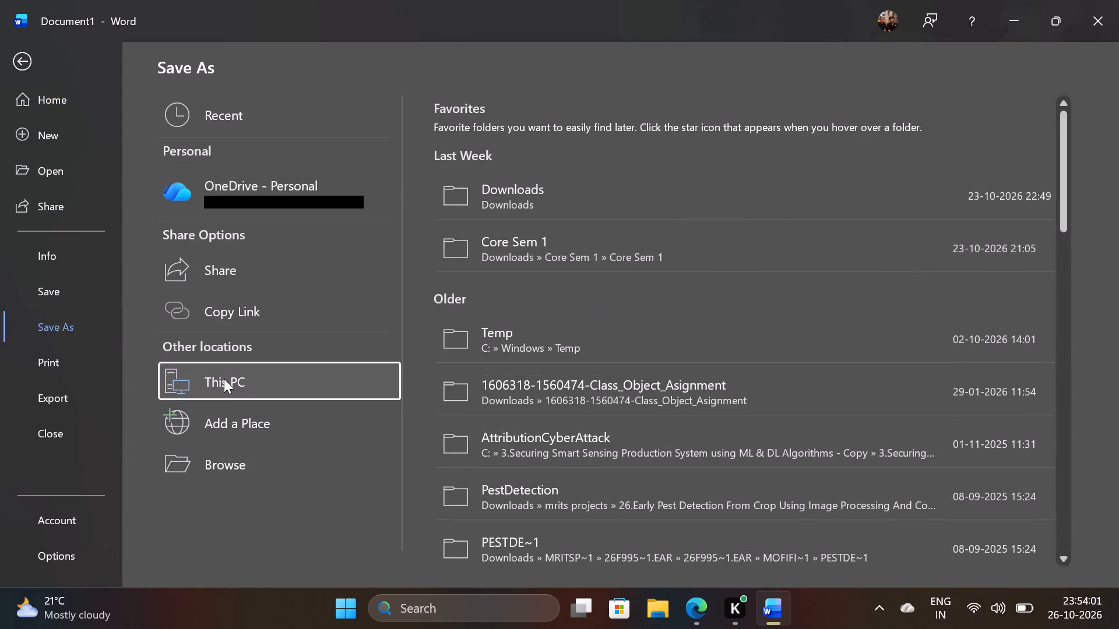
left_click(519, 185)
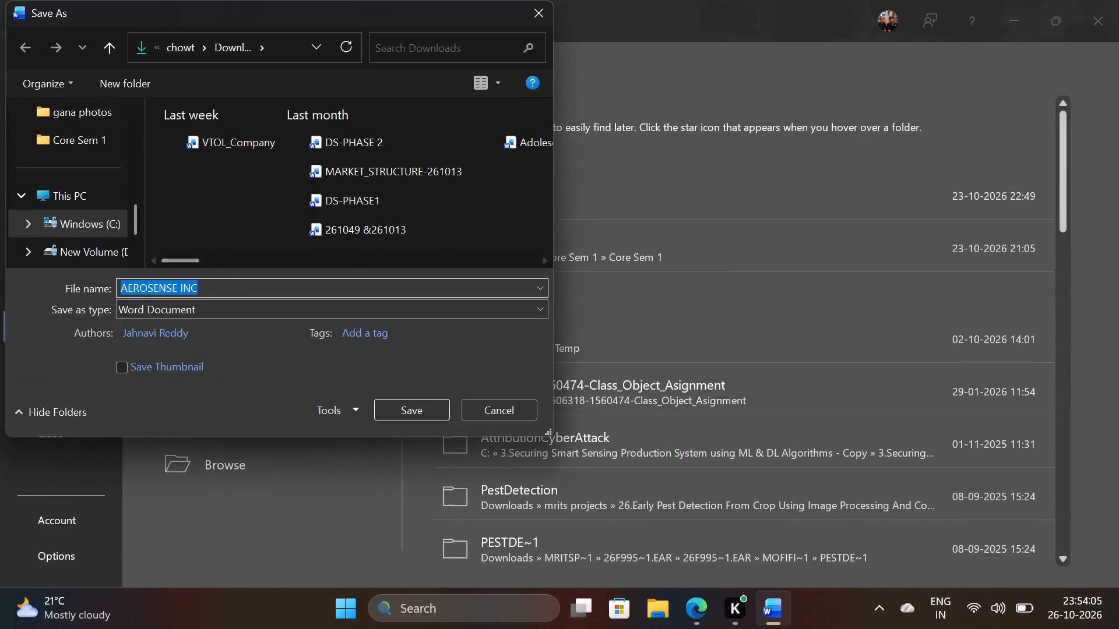
key("BackSpace")
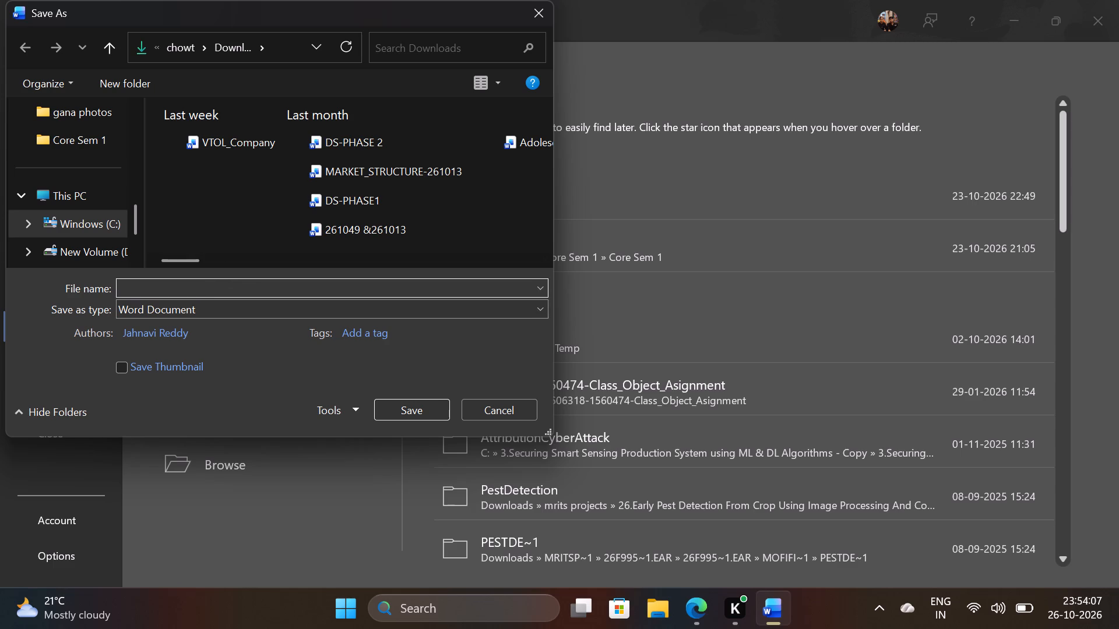
type("JA")
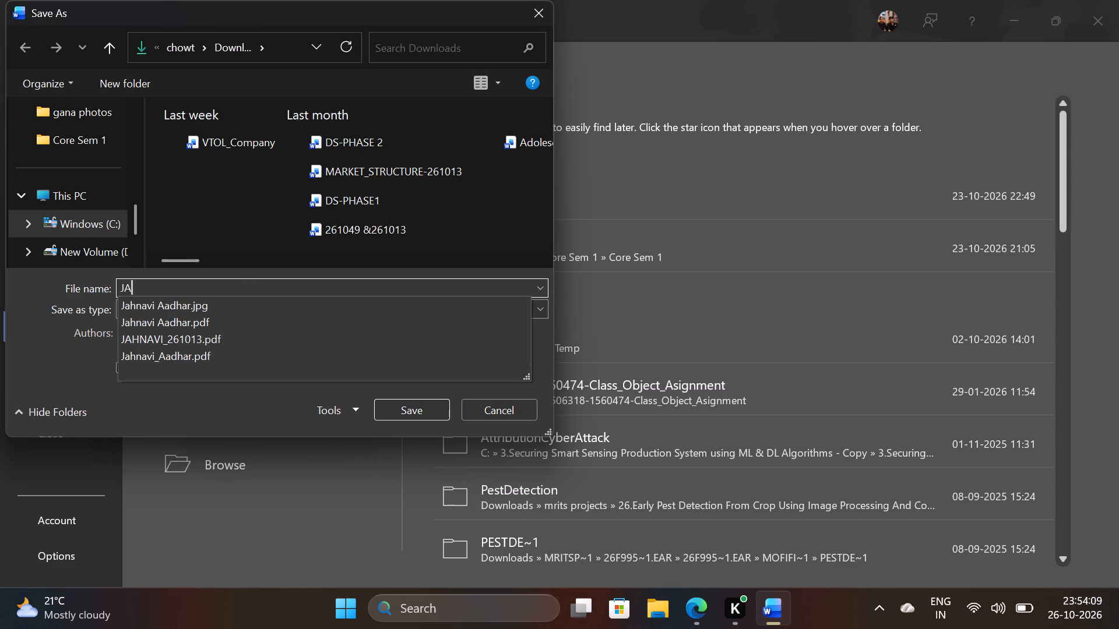
type("PAN")
key("space")
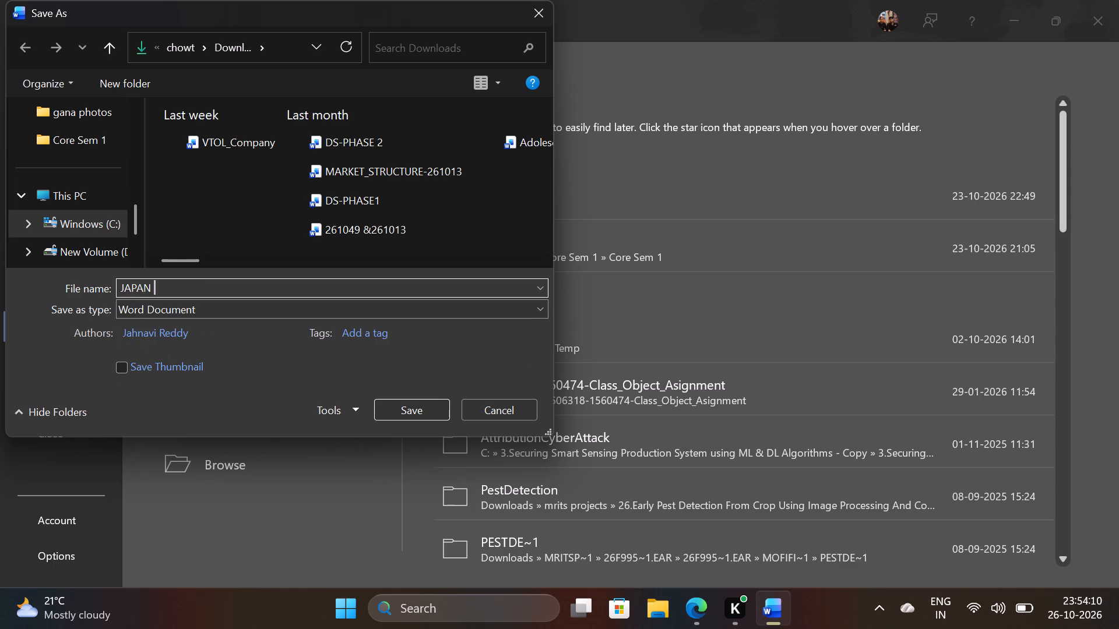
type("PROJECT")
left_click(399, 415)
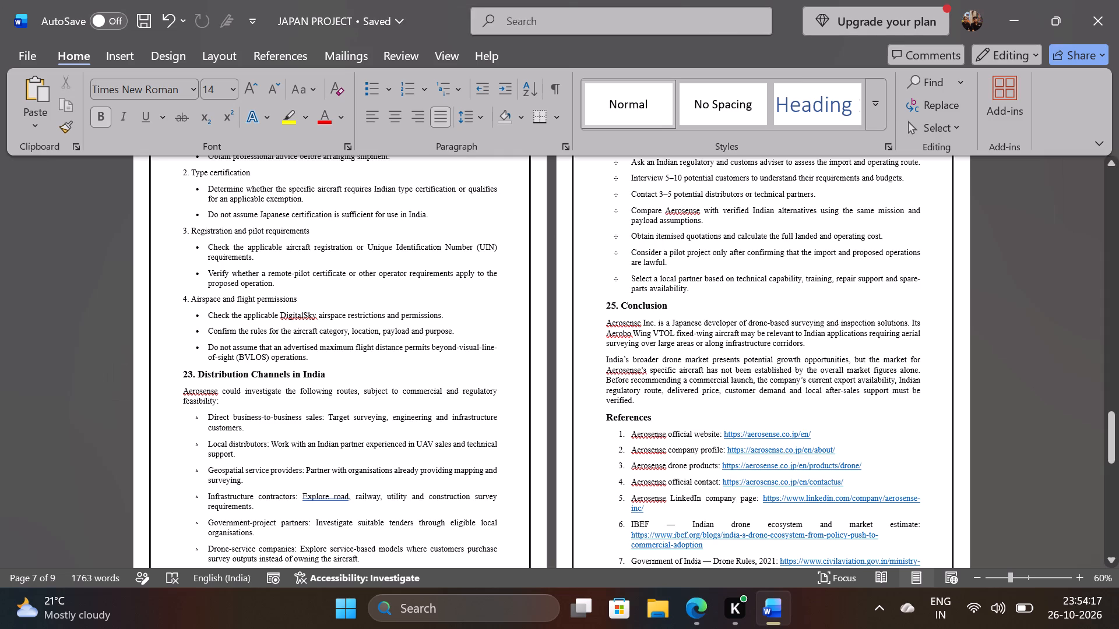
scroll(399, 415, "down", 1)
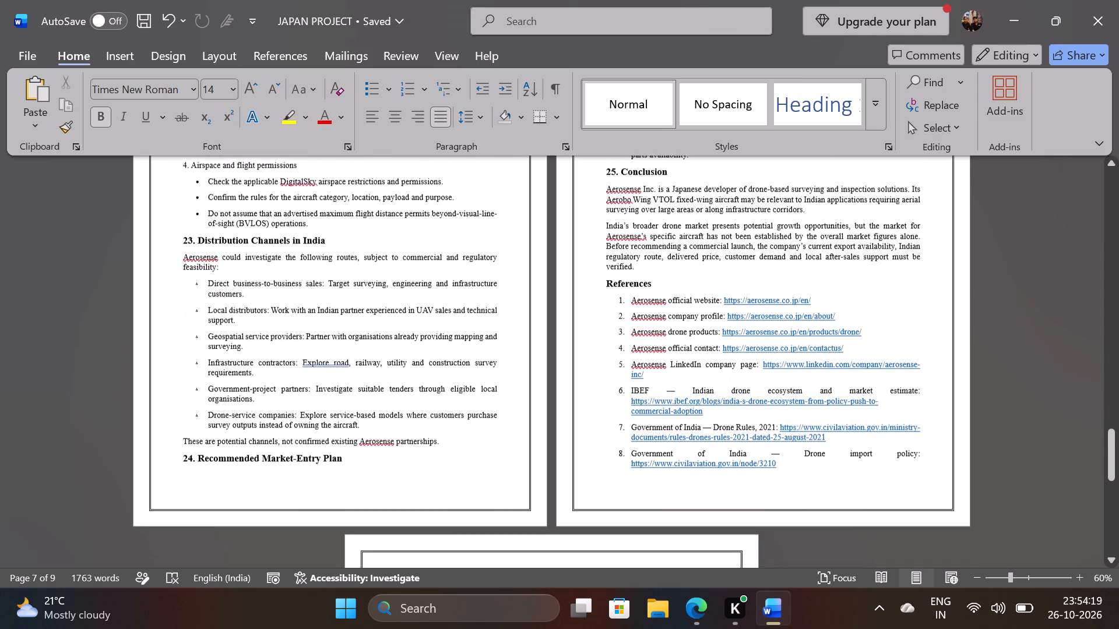
scroll(399, 415, "down", 2)
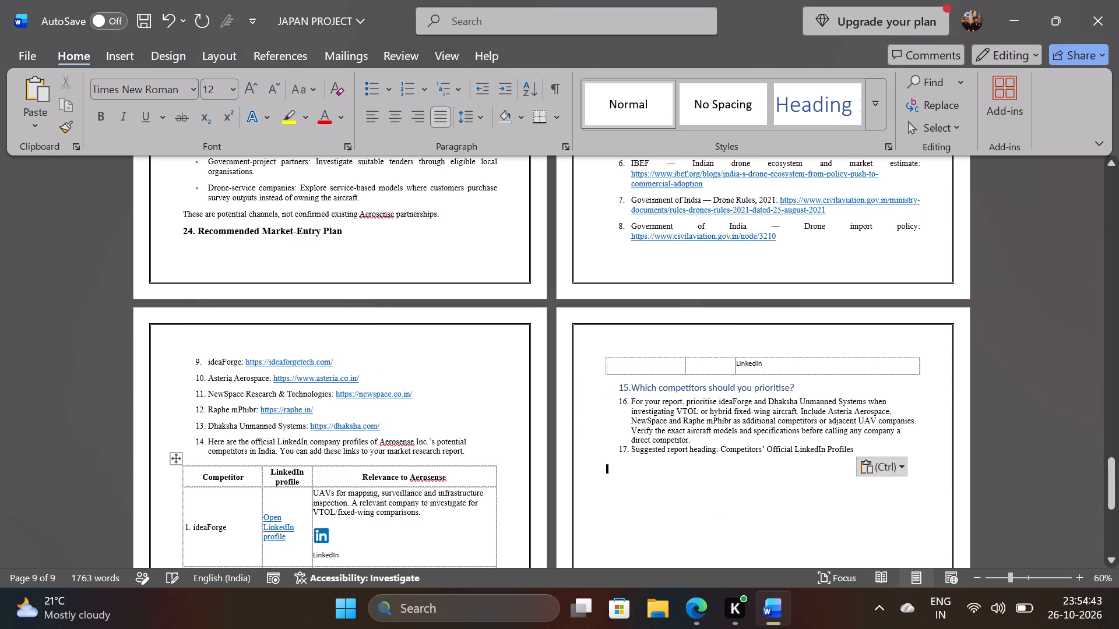
Delete the numbered introductory sentence about official LinkedIn company profiles above the pasted competitor table.
scroll(536, 466, "down", 1)
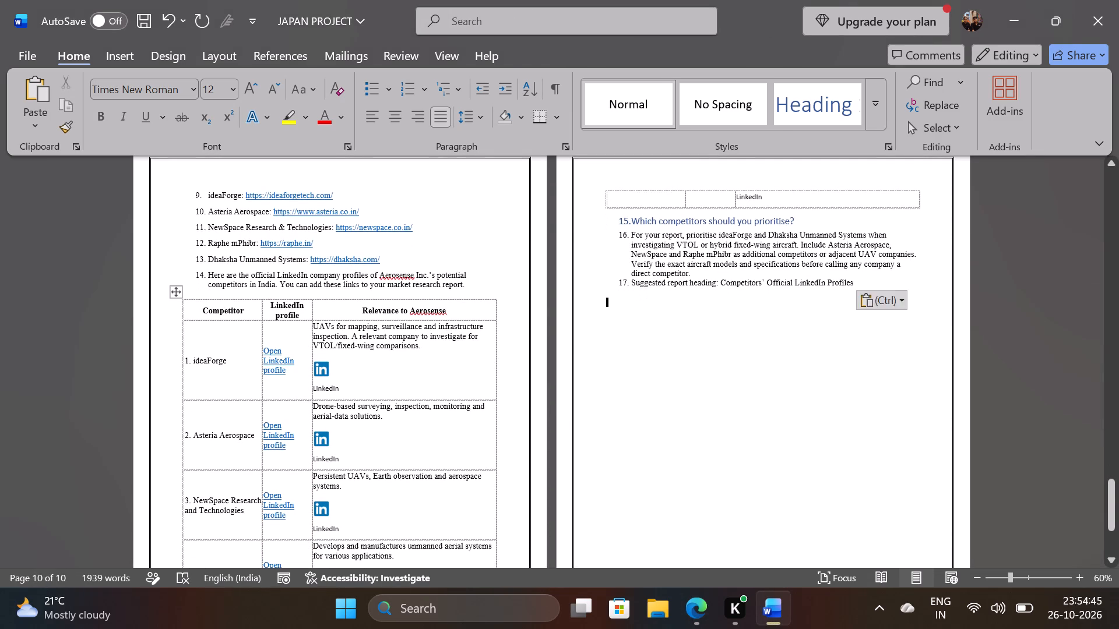
scroll(349, 408, "up", 1)
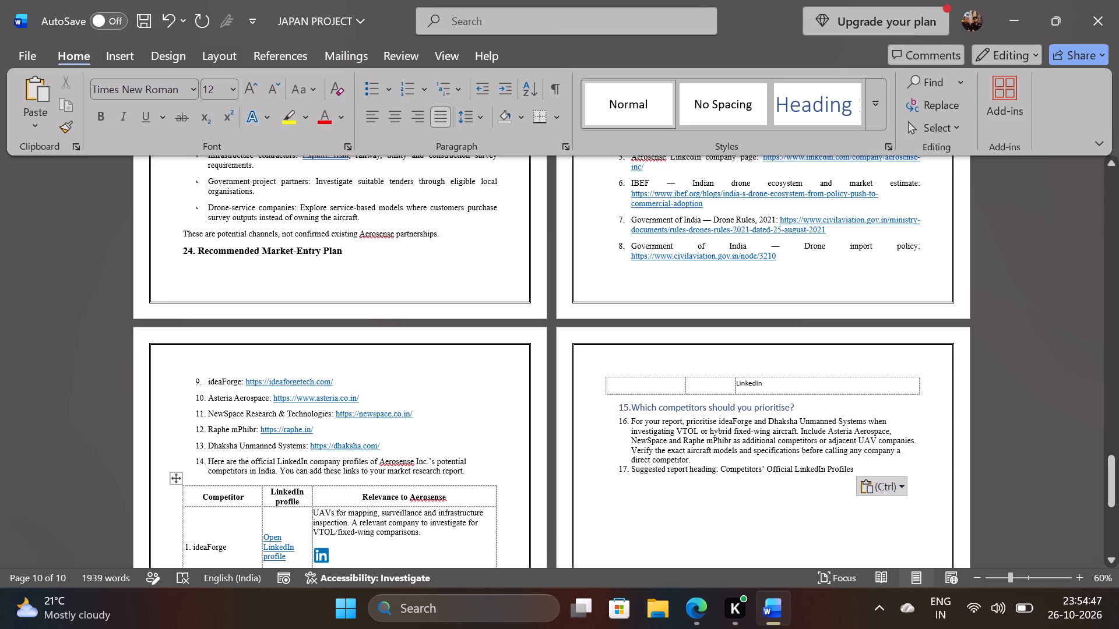
left_click_drag(197, 464, 353, 479)
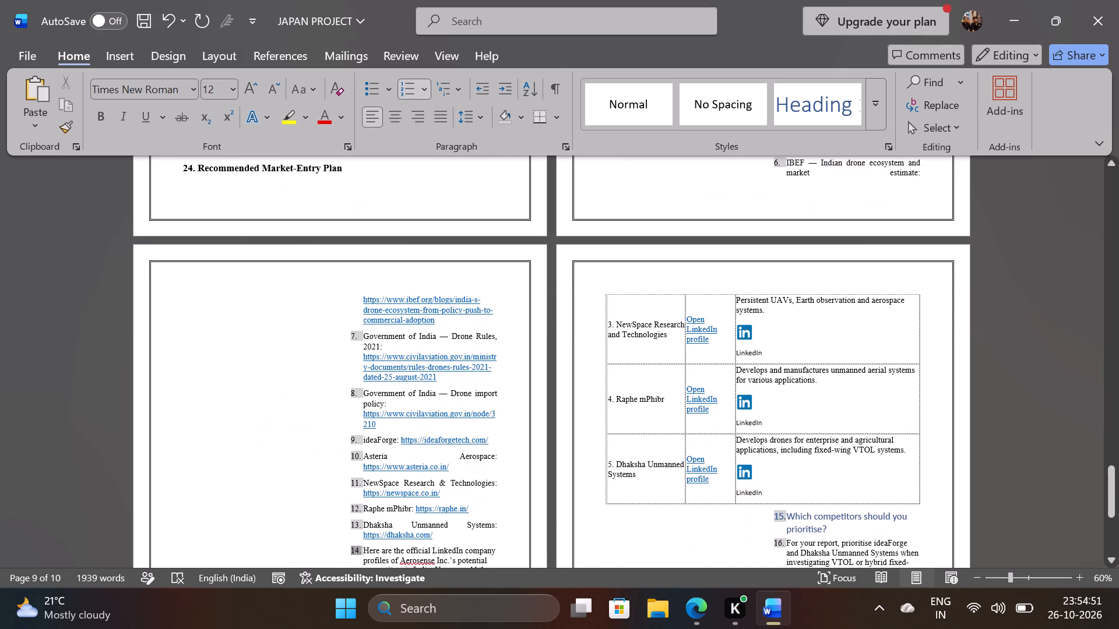
key("ctrl+z")
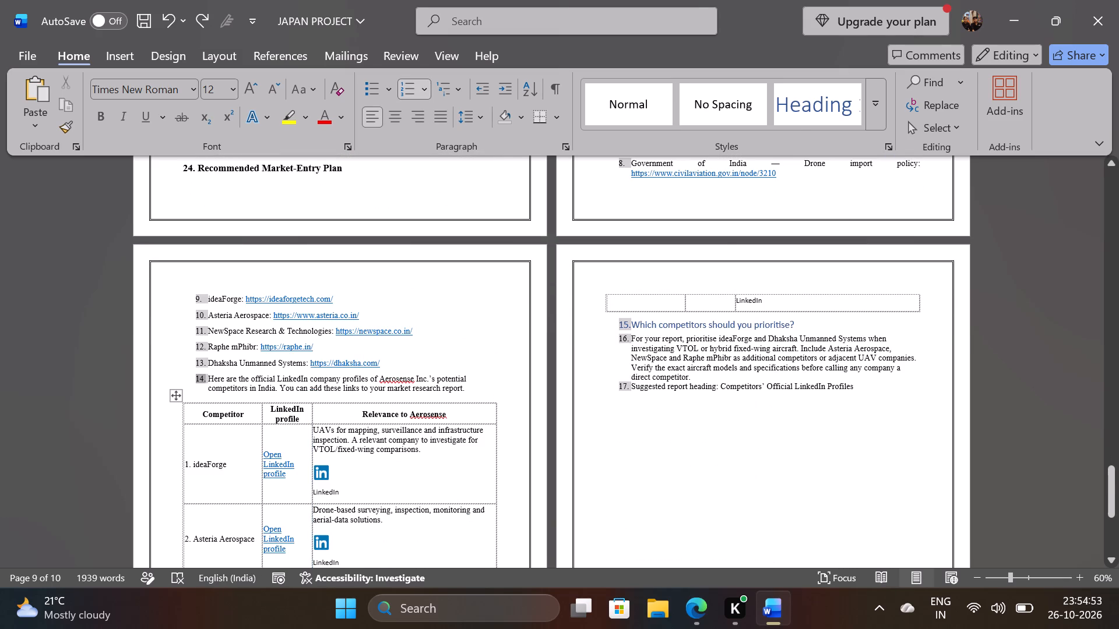
left_click(463, 391)
left_click_drag(463, 391, 181, 379)
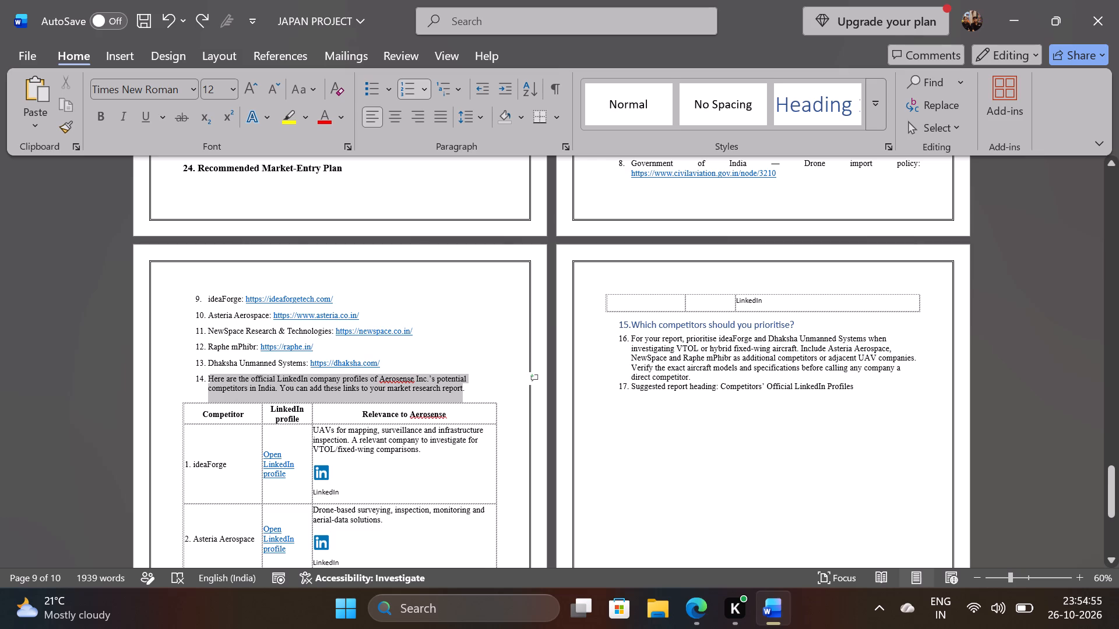
left_click_drag(181, 379, 171, 379)
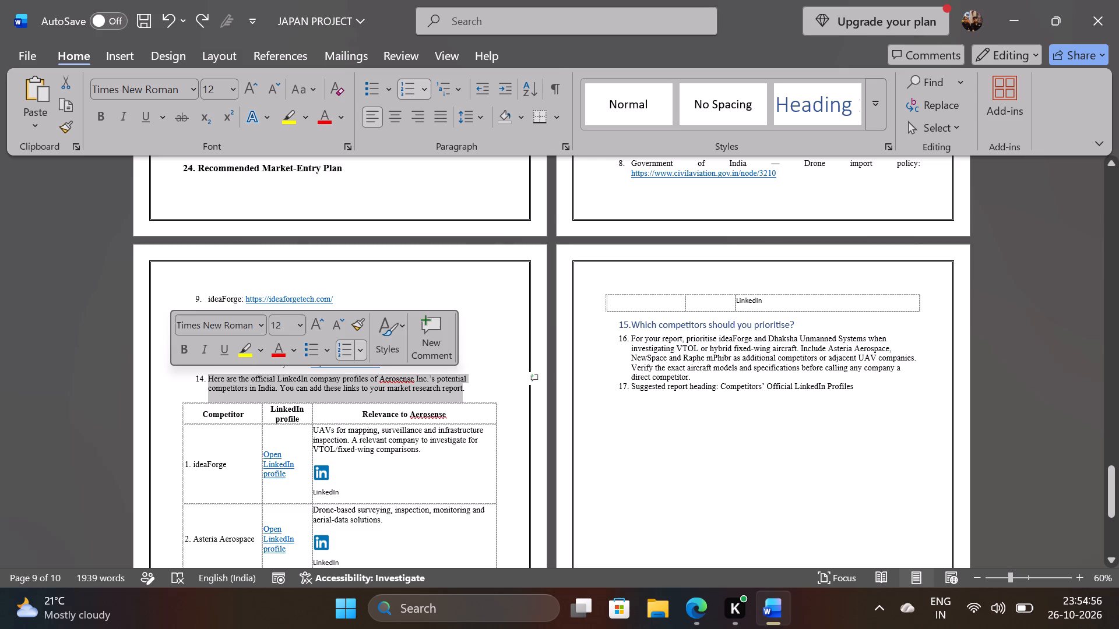
key("BackSpace")
key("BackSpace")
key("BackSpace")
key("BackSpace")
key("BackSpace")
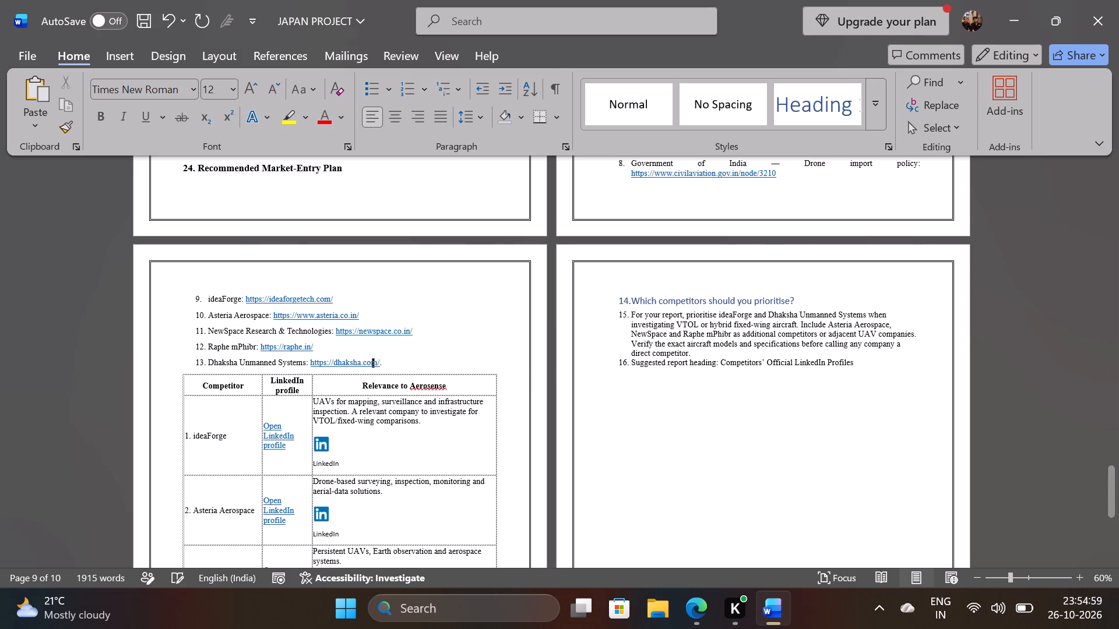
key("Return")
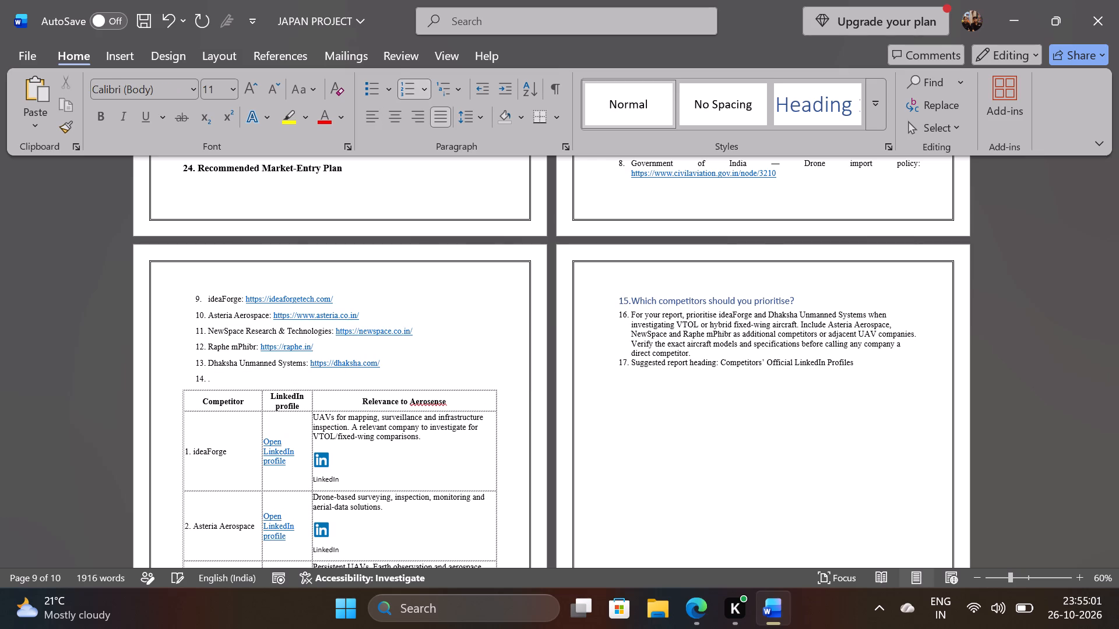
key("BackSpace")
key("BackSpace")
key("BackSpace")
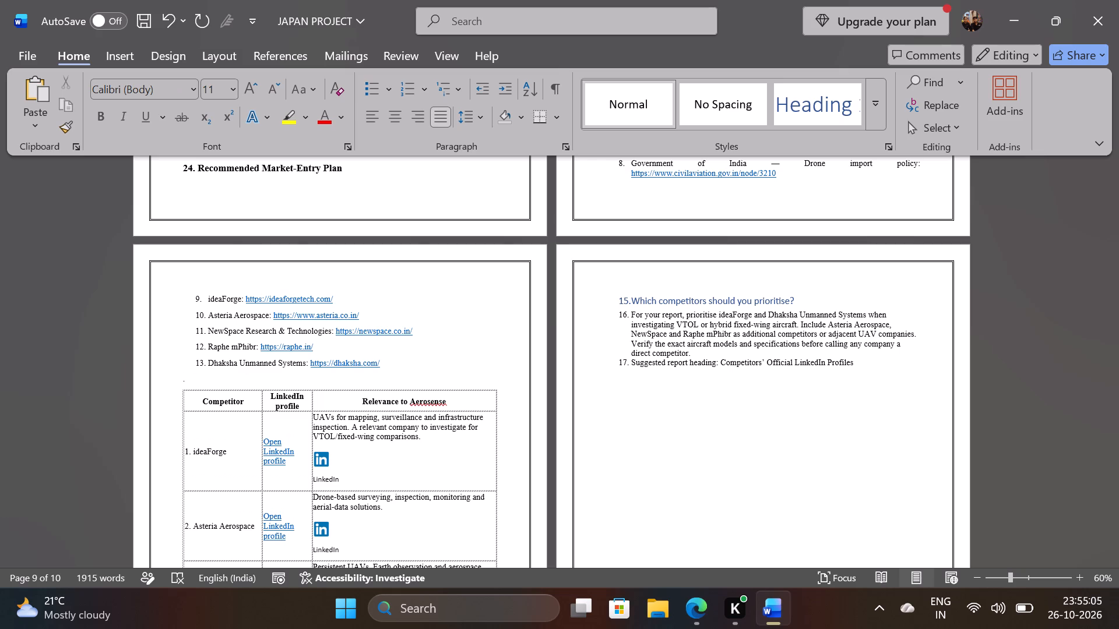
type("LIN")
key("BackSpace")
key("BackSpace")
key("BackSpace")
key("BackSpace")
Insert two empty unnumbered paragraphs between the Dhaksha Unmanned Systems reference and the competitor table.
key("Return")
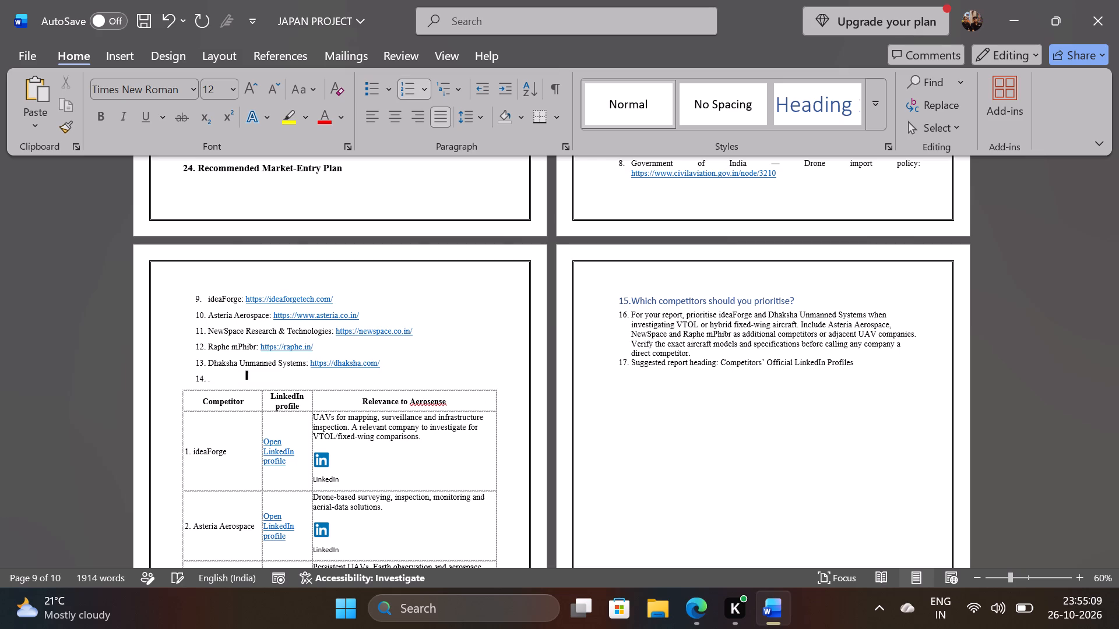
key("Return")
key("BackSpace")
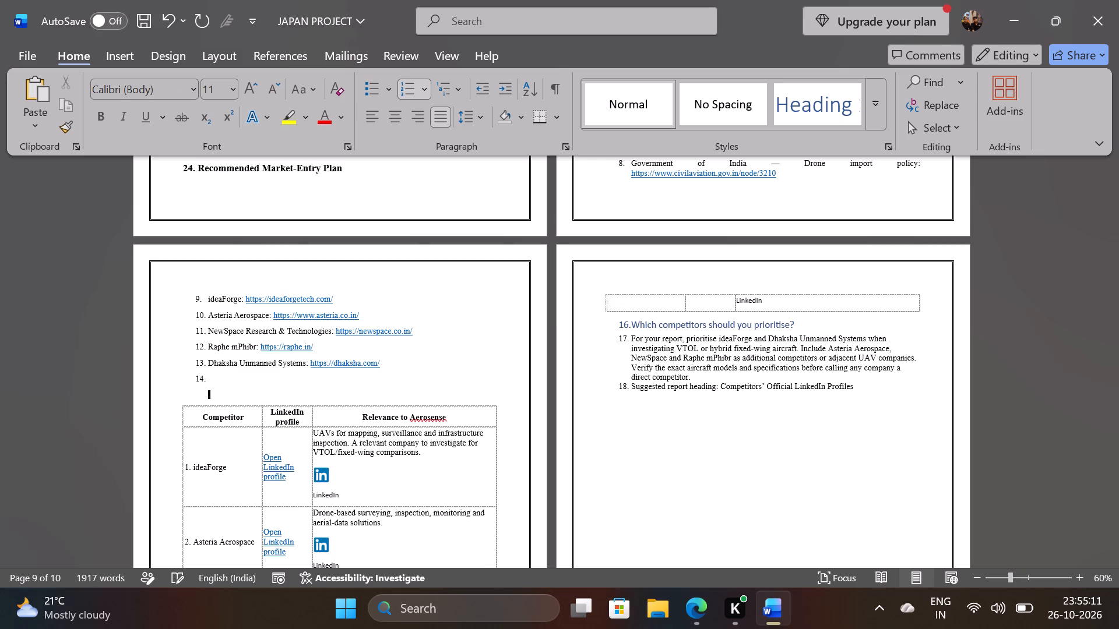
key("BackSpace")
key("BackSpace")
key("BackSpace")
key("BackSpace")
key("BackSpace")
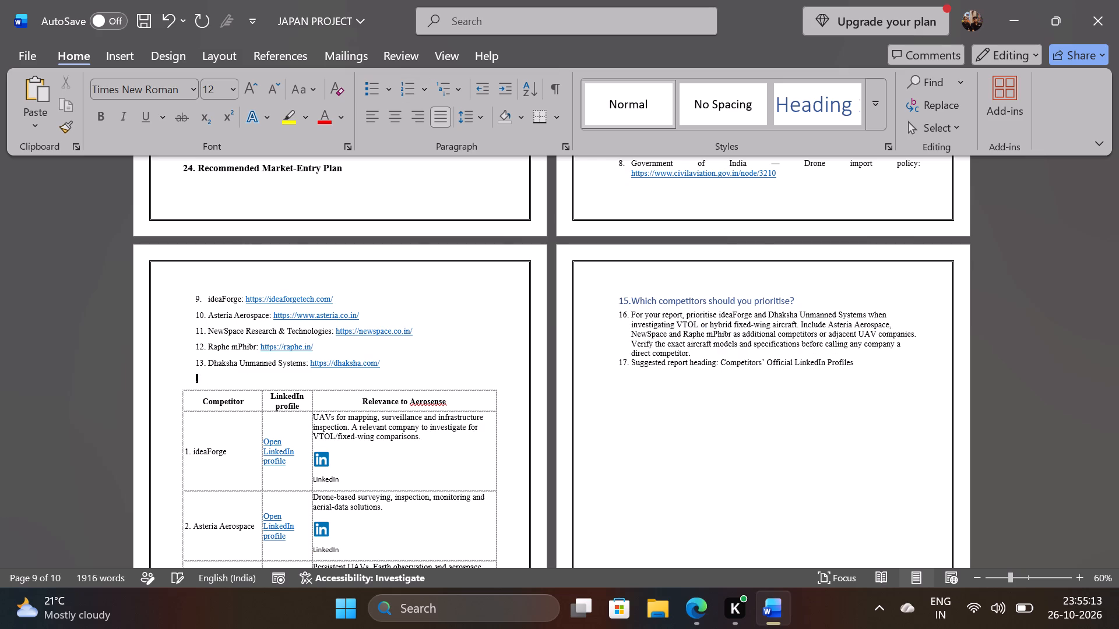
key("BackSpace")
key("Return")
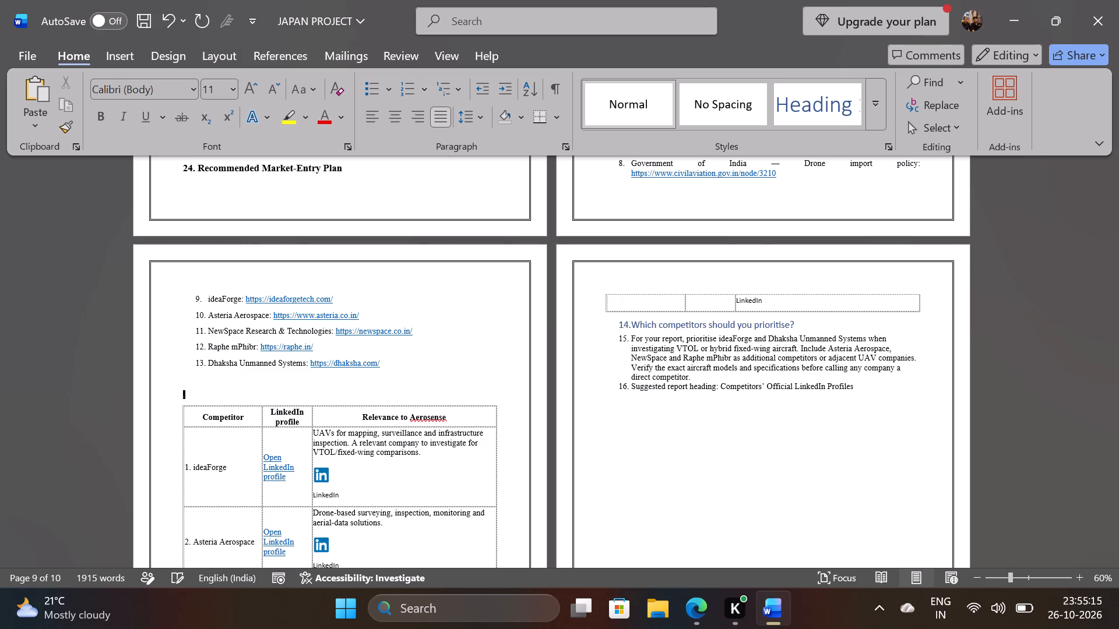
Set the font of the empty line directly above the competitor table to Times New Roman, size 14.
left_click(188, 88)
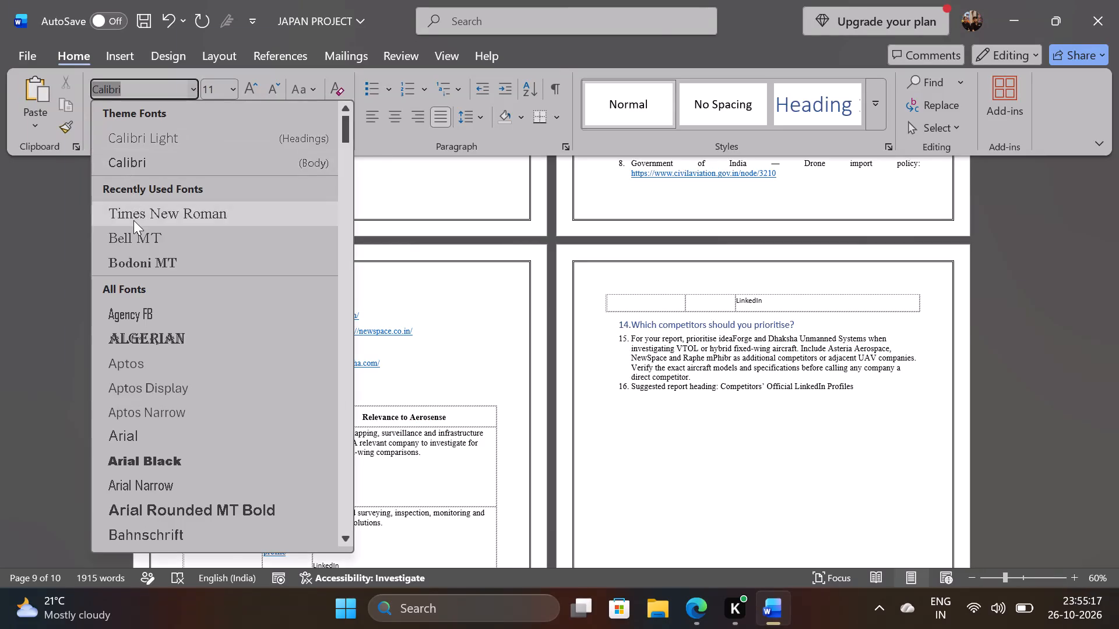
left_click(133, 220)
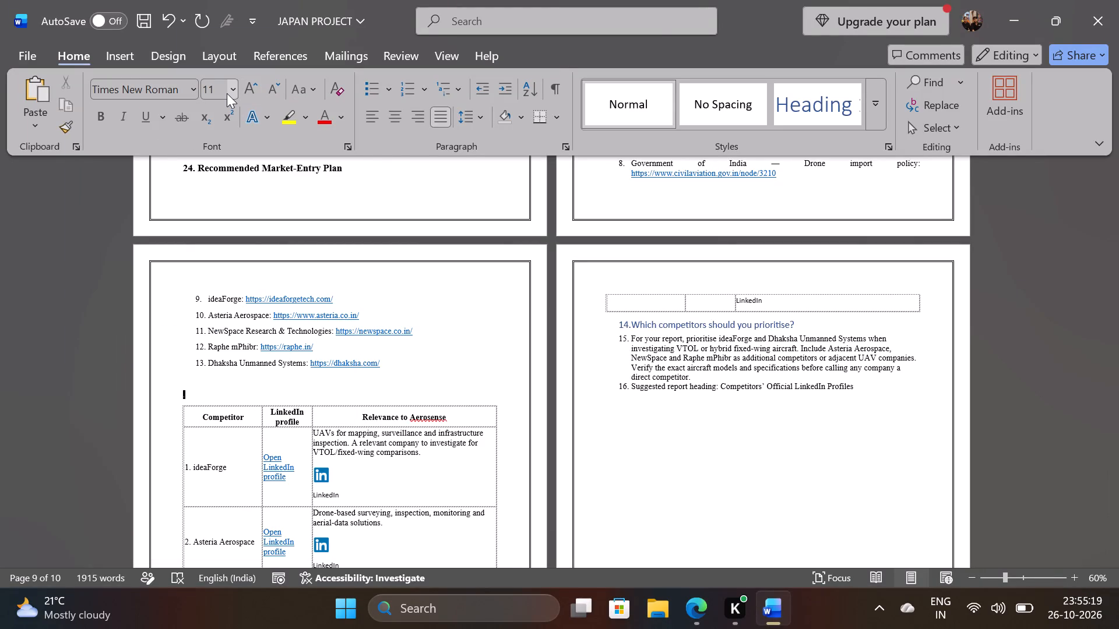
left_click(227, 93)
left_click(233, 86)
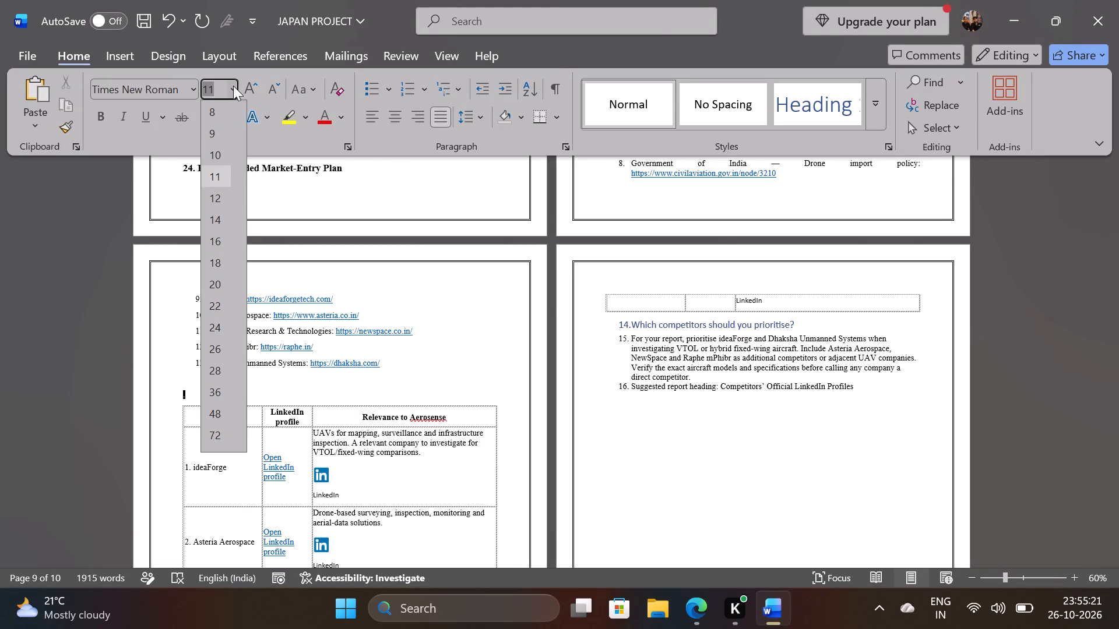
left_click(214, 222)
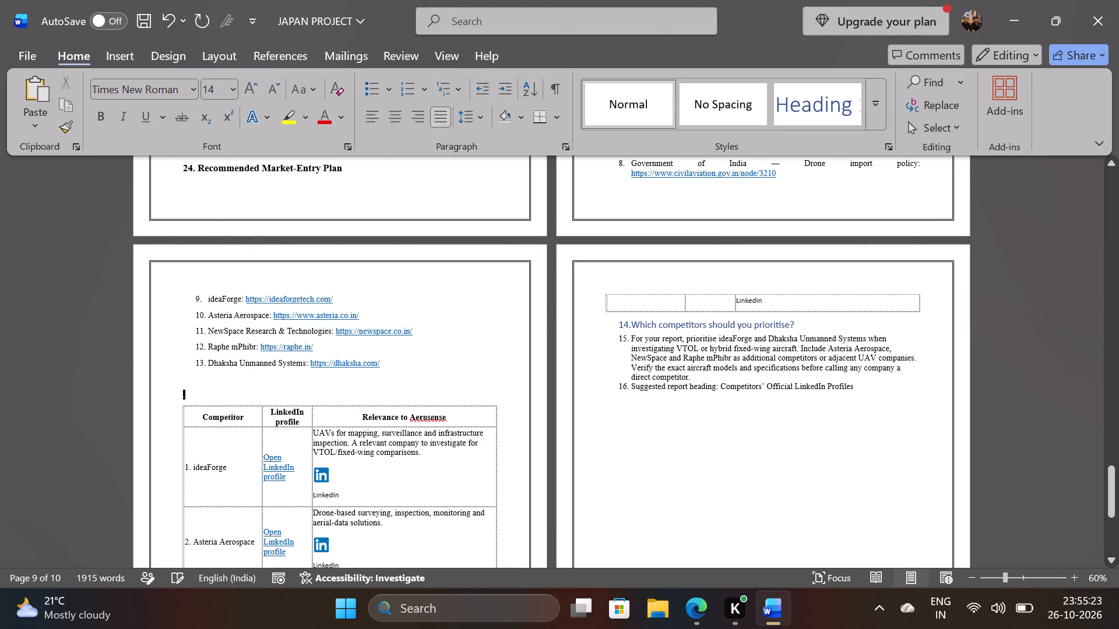
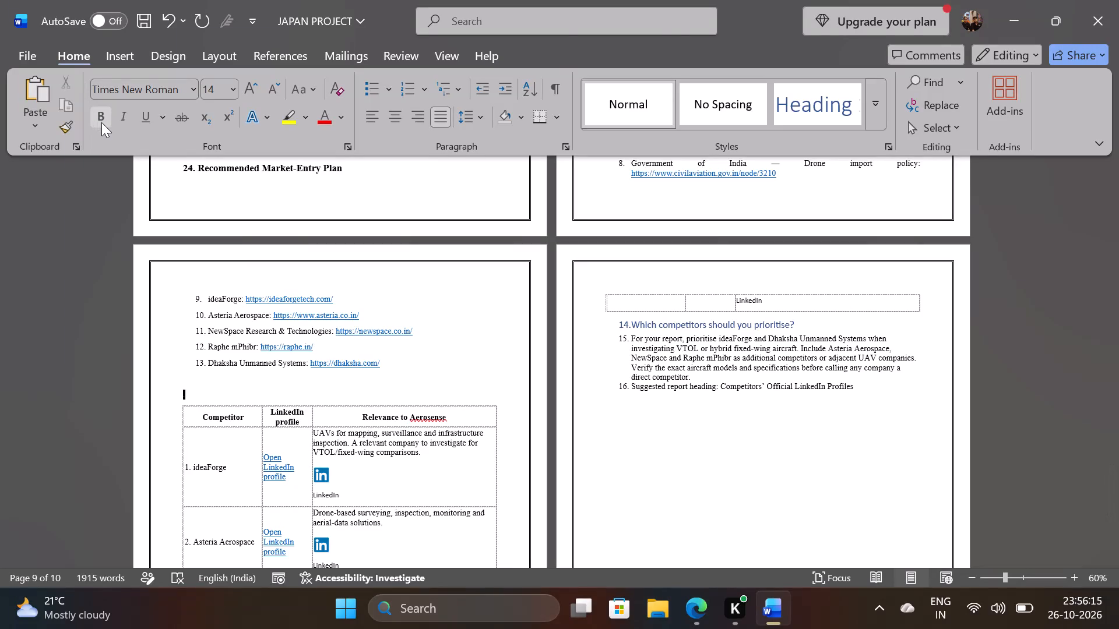
Add the bold heading "LINKEDIN PROFILES OF COMPETITOR COMPANIES:" above the competitor table, followed by an empty line.
left_click(103, 122)
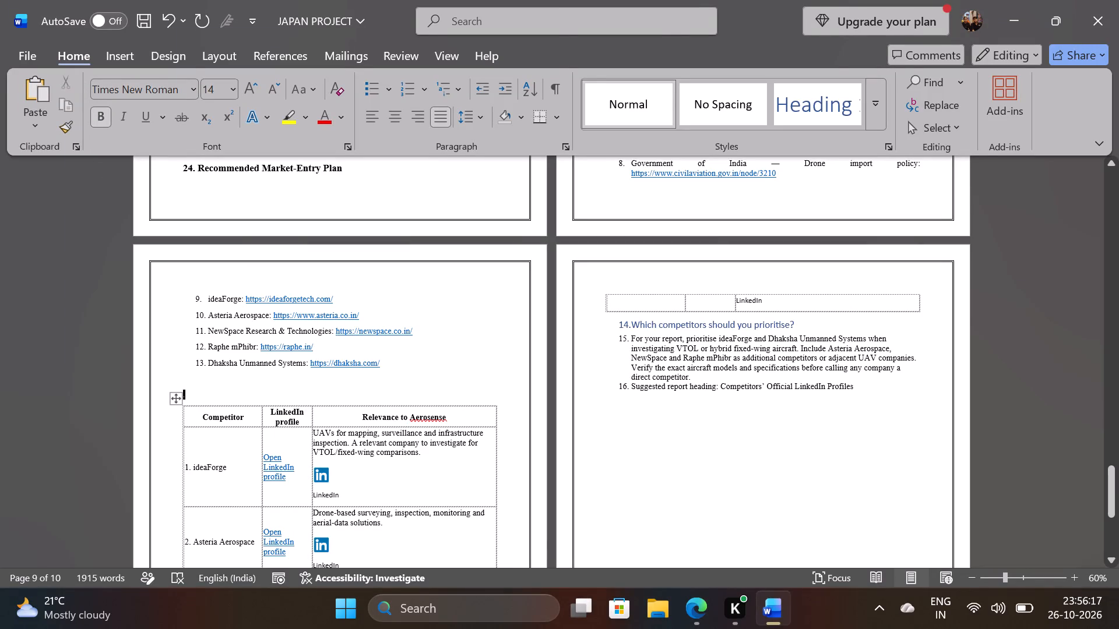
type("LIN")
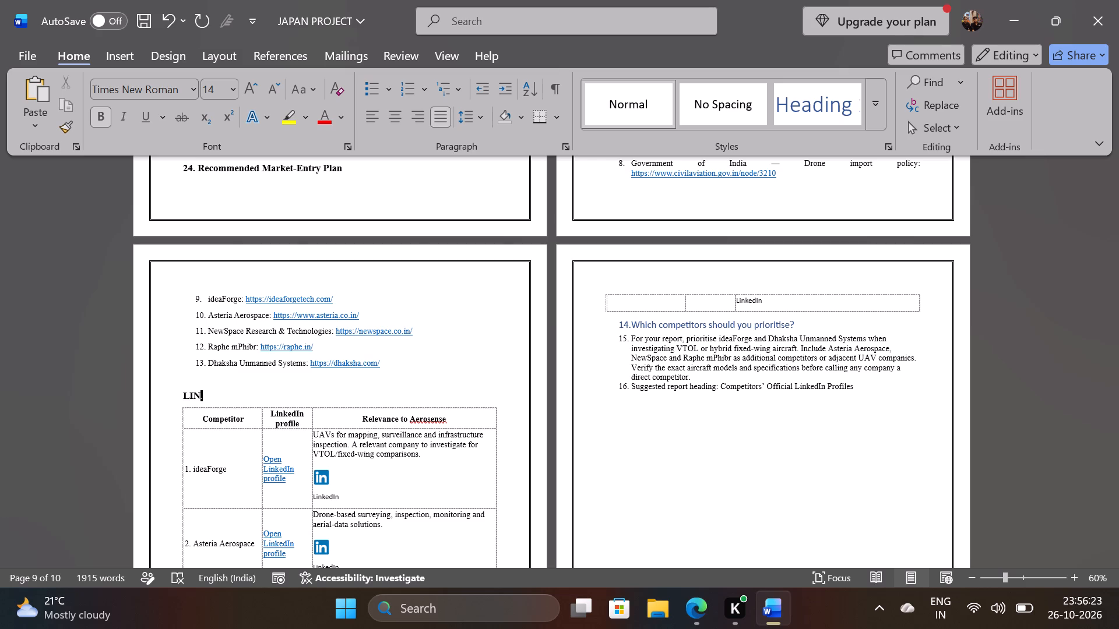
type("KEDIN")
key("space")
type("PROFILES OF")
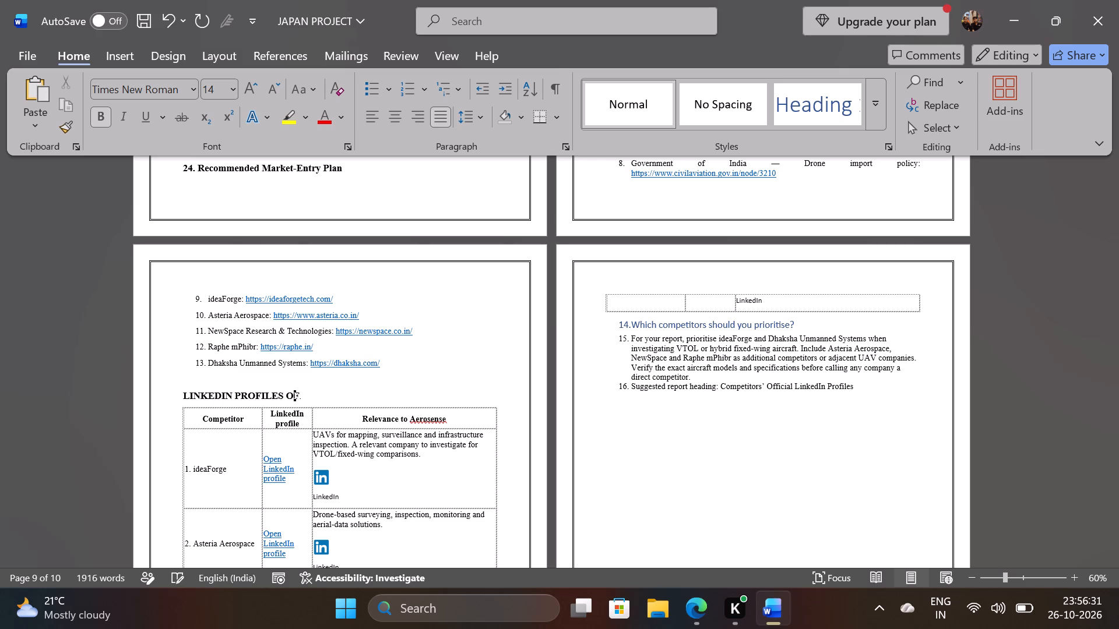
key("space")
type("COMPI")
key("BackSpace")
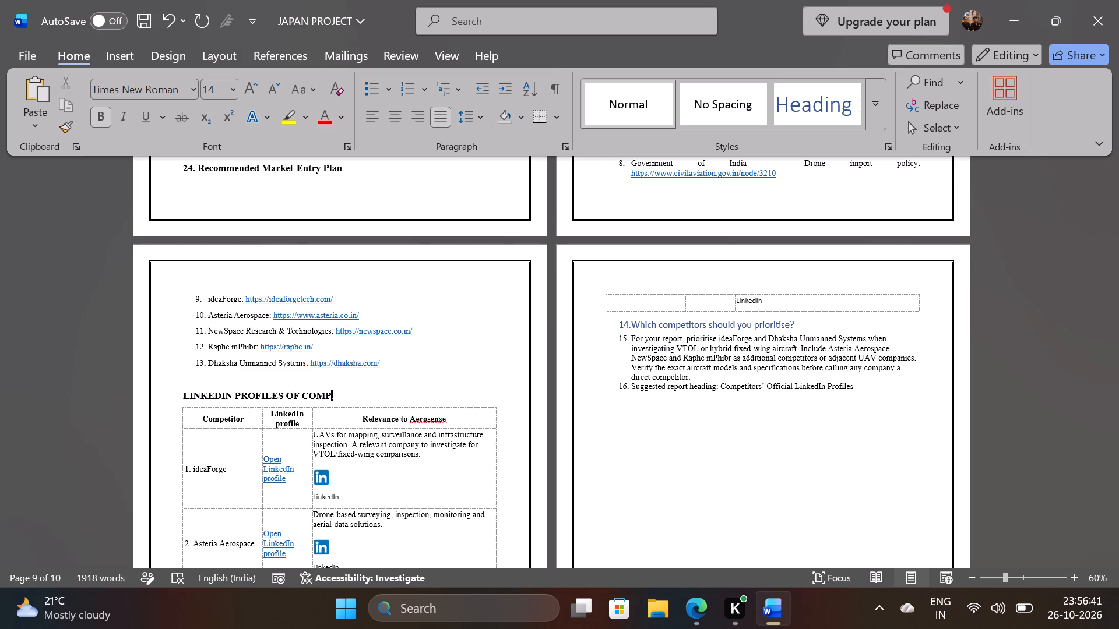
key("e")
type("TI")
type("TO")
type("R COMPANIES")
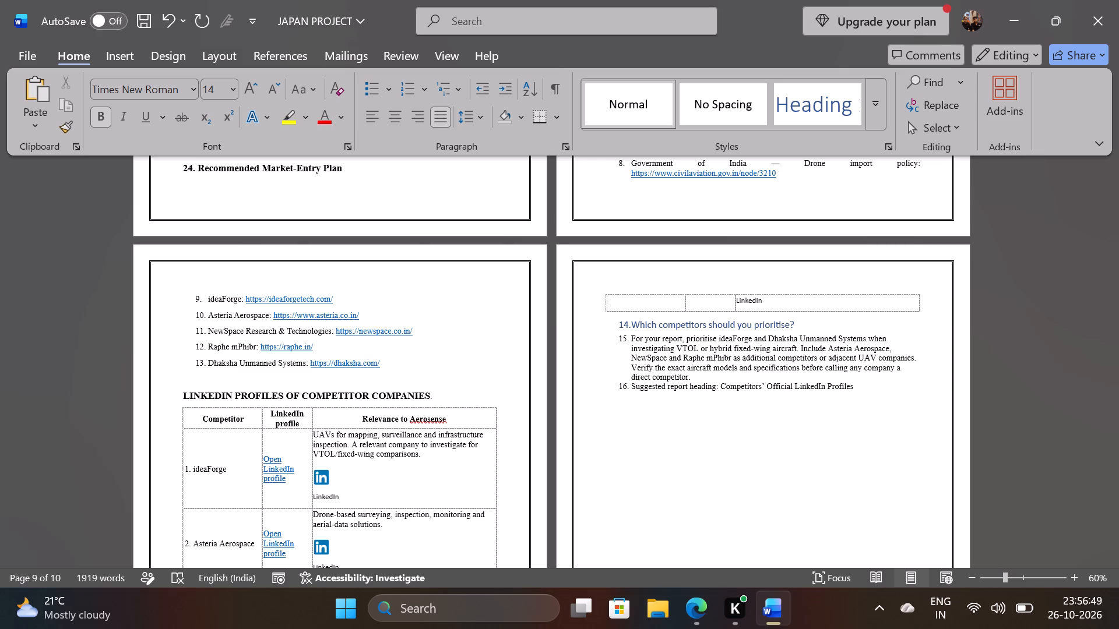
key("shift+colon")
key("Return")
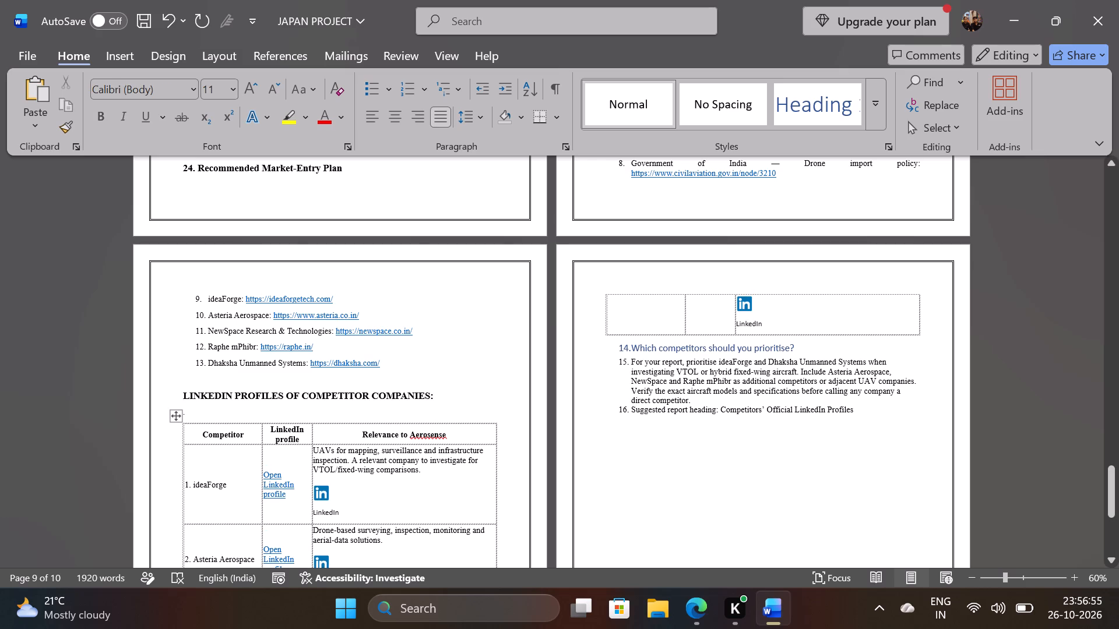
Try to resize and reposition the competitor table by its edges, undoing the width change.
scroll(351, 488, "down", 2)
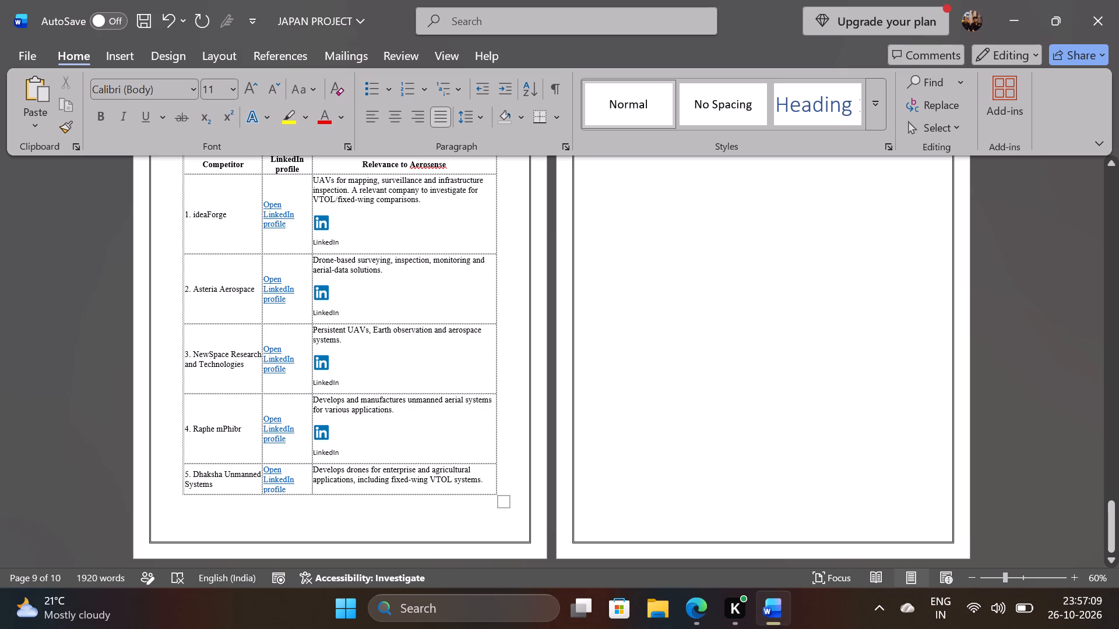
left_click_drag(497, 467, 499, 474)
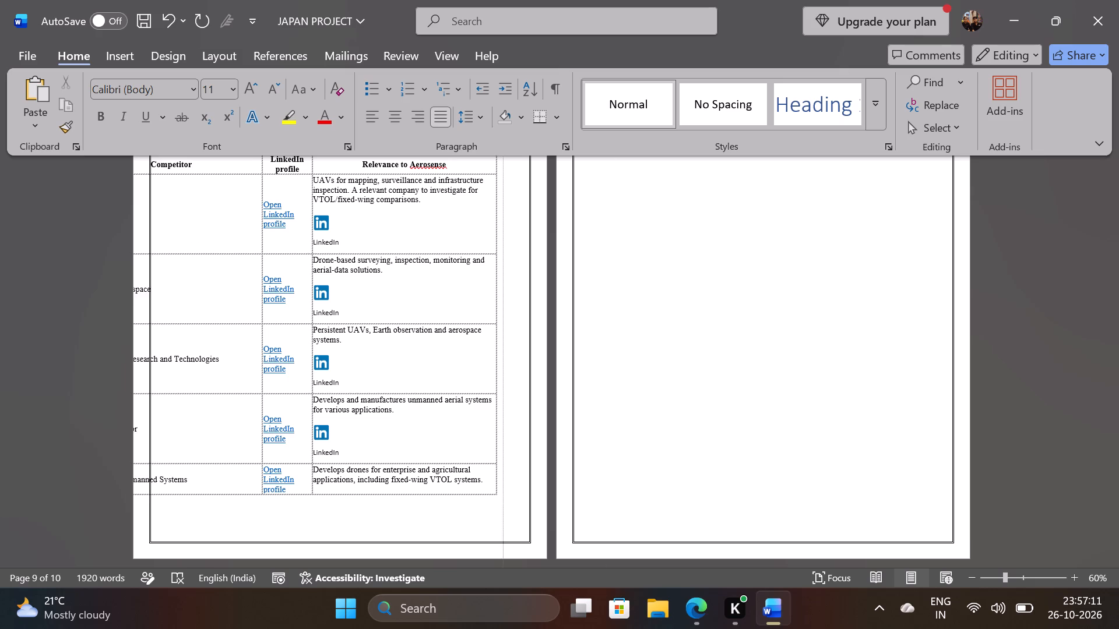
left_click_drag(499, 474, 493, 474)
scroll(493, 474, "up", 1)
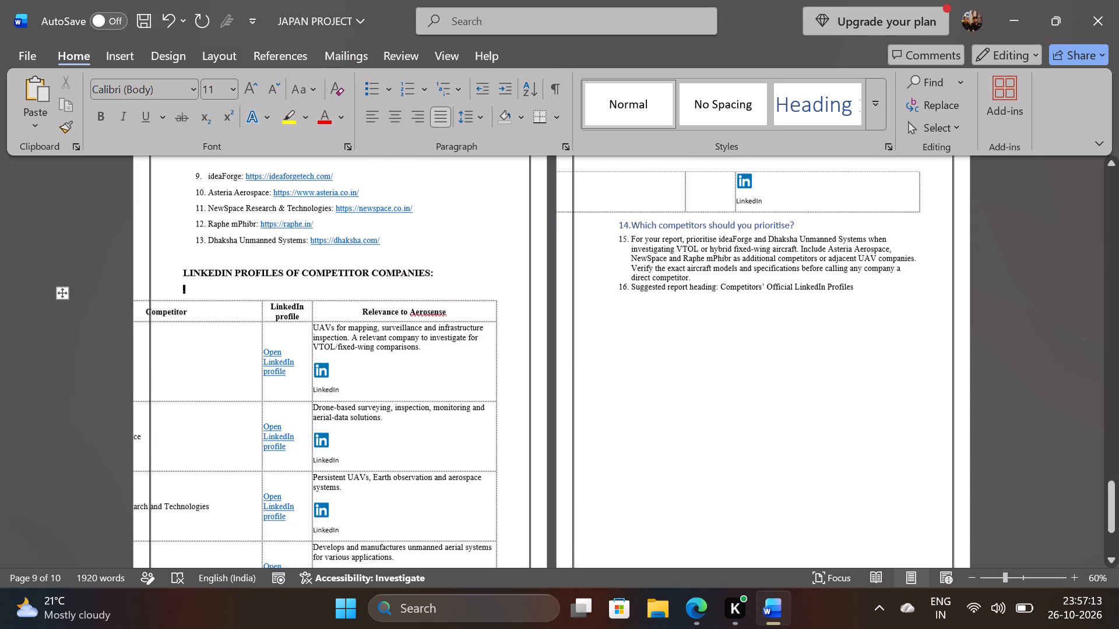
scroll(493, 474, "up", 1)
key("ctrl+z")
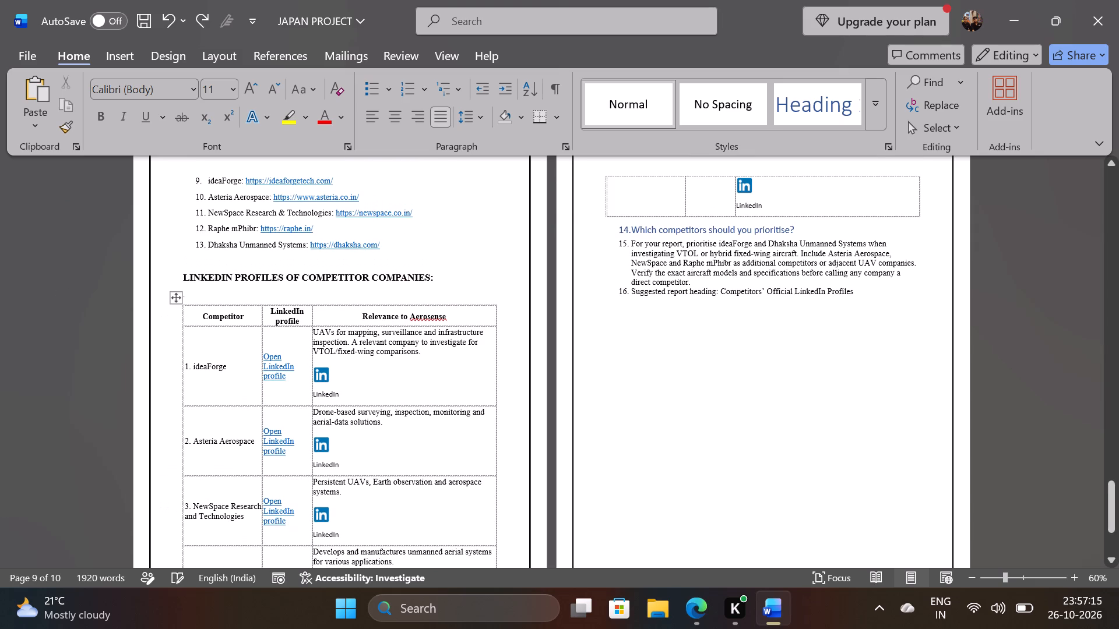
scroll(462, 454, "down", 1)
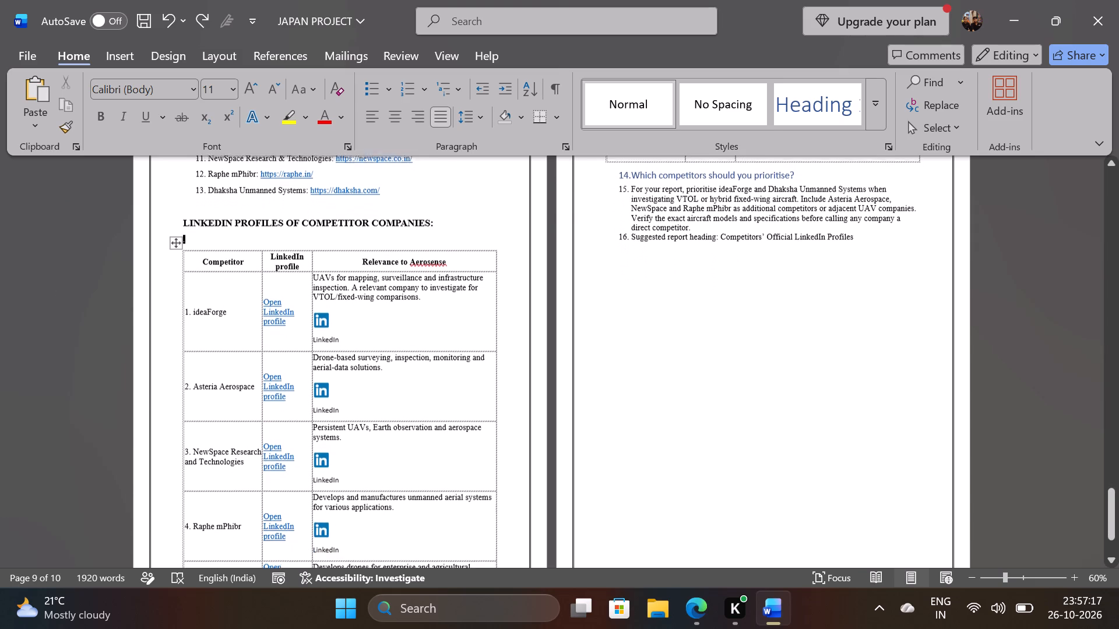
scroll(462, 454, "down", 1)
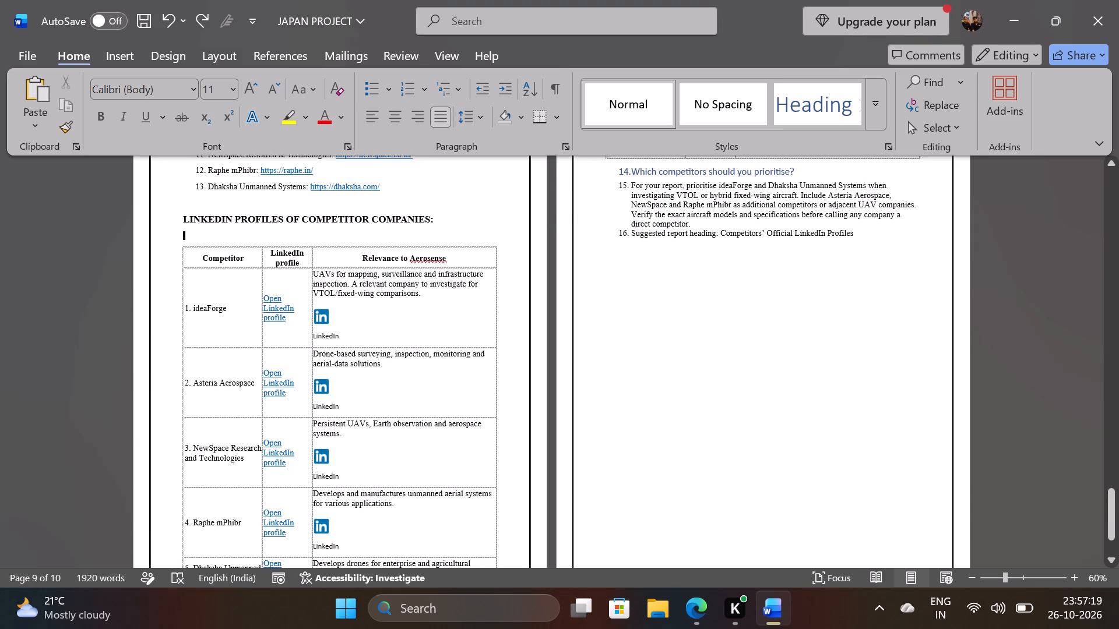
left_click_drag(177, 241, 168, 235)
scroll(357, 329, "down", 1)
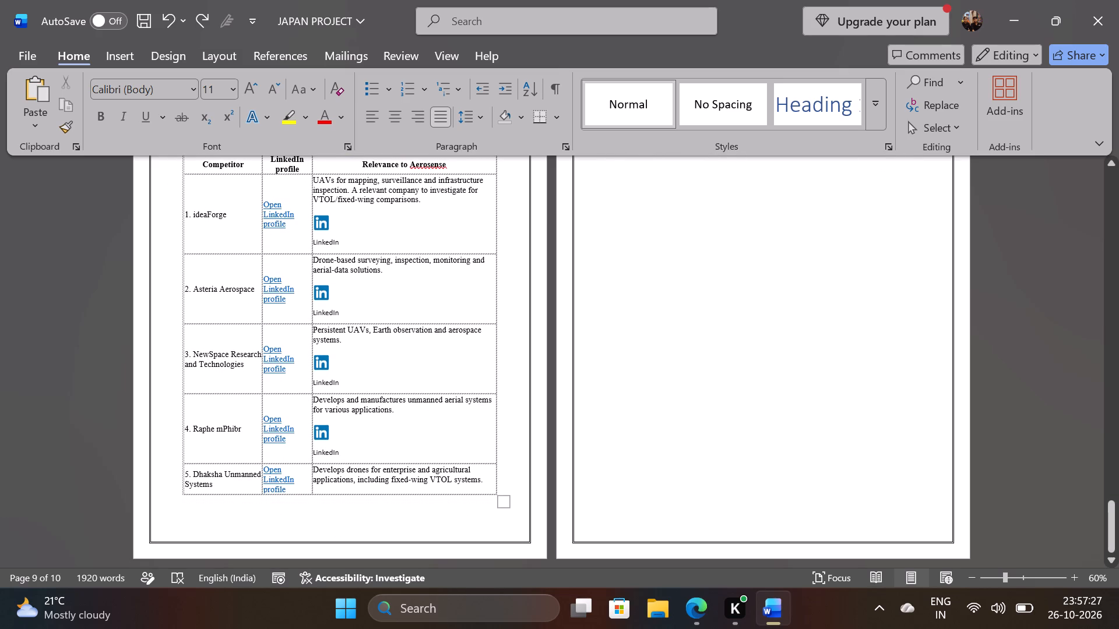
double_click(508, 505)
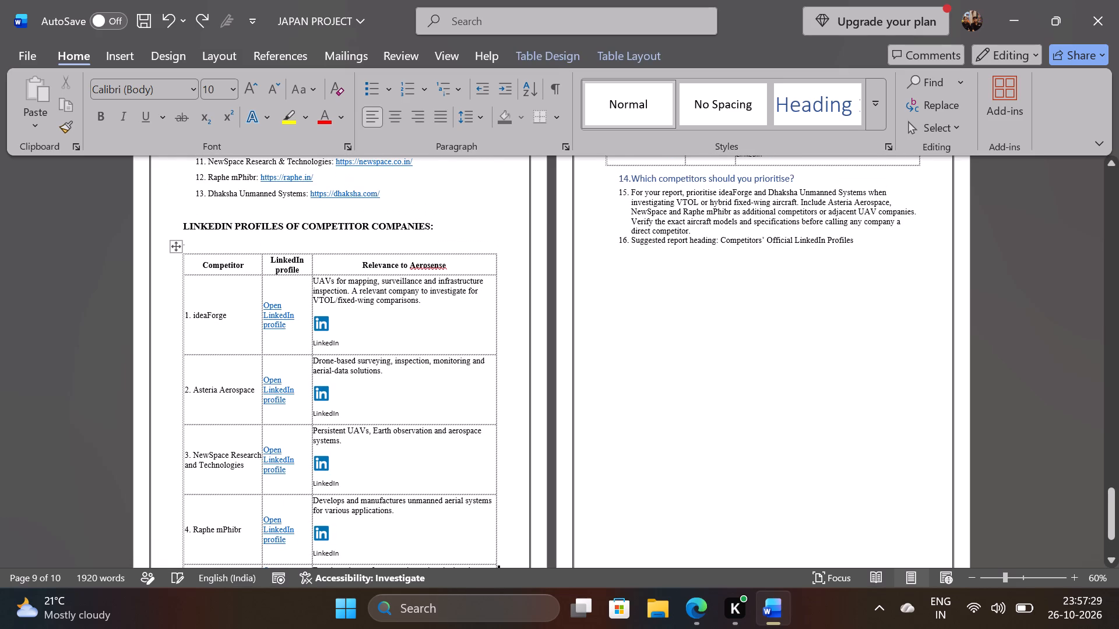
Apply the Table Grid Light style to the competitor table.
left_click(456, 415)
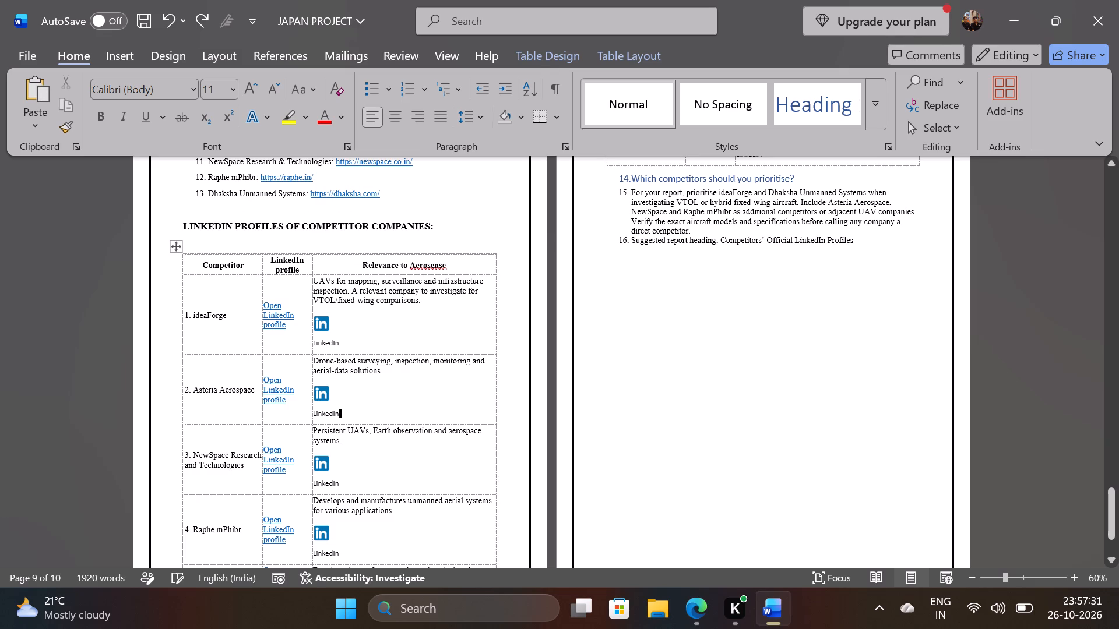
left_click(530, 56)
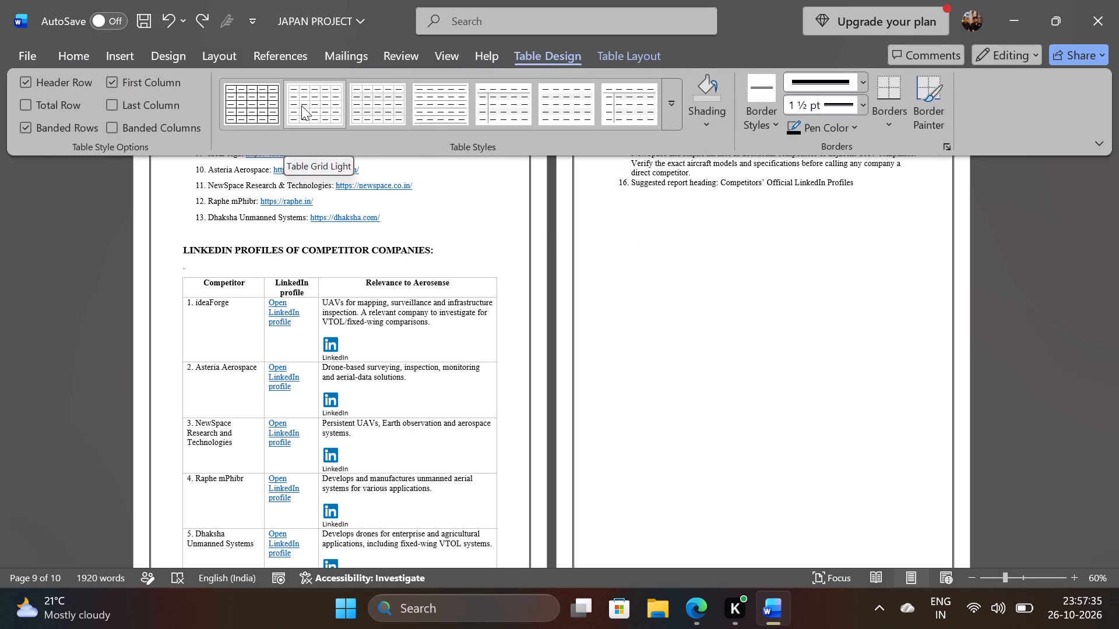
left_click(301, 105)
Delete the LinkedIn logo, its caption and the blank lines from the Relevance to Aerosense cell in the Dhaksha Unmanned Systems row.
scroll(322, 371, "down", 2)
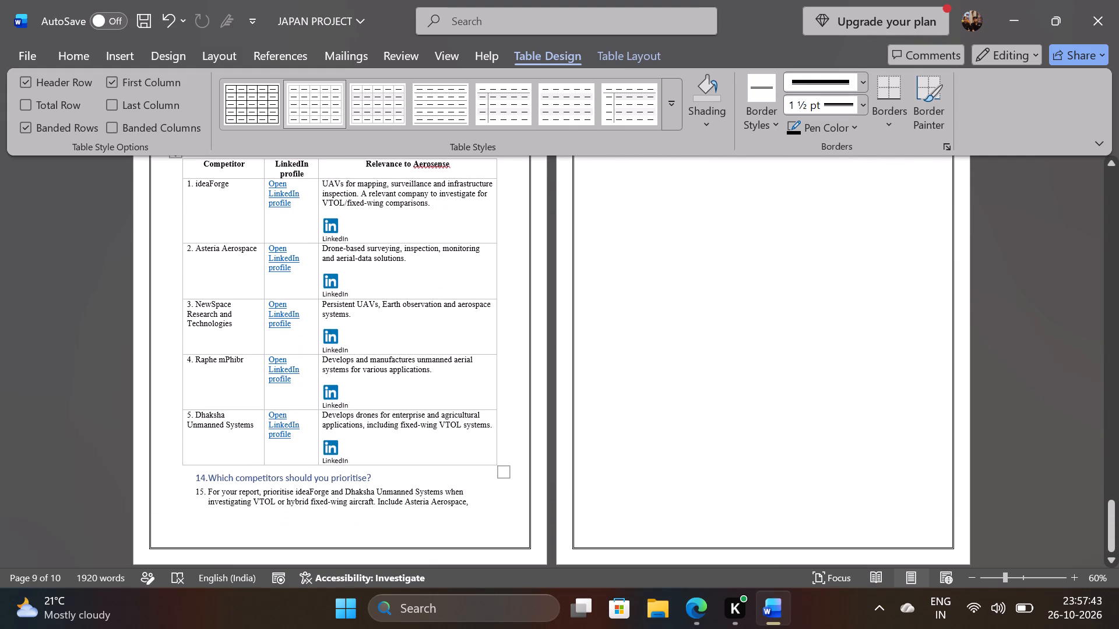
left_click(339, 447)
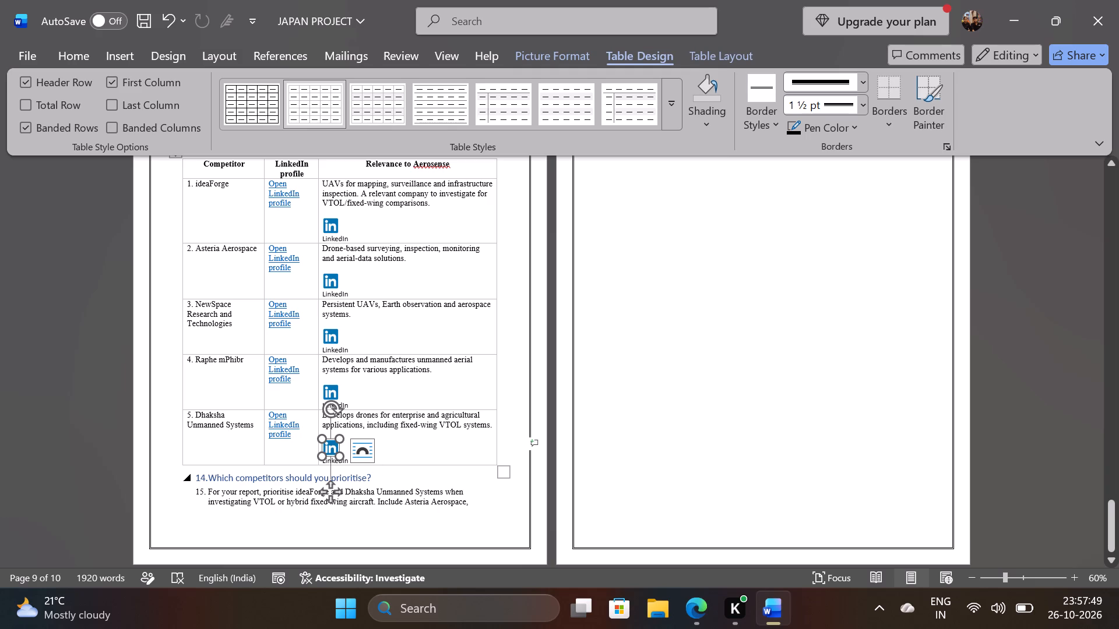
key("BackSpace")
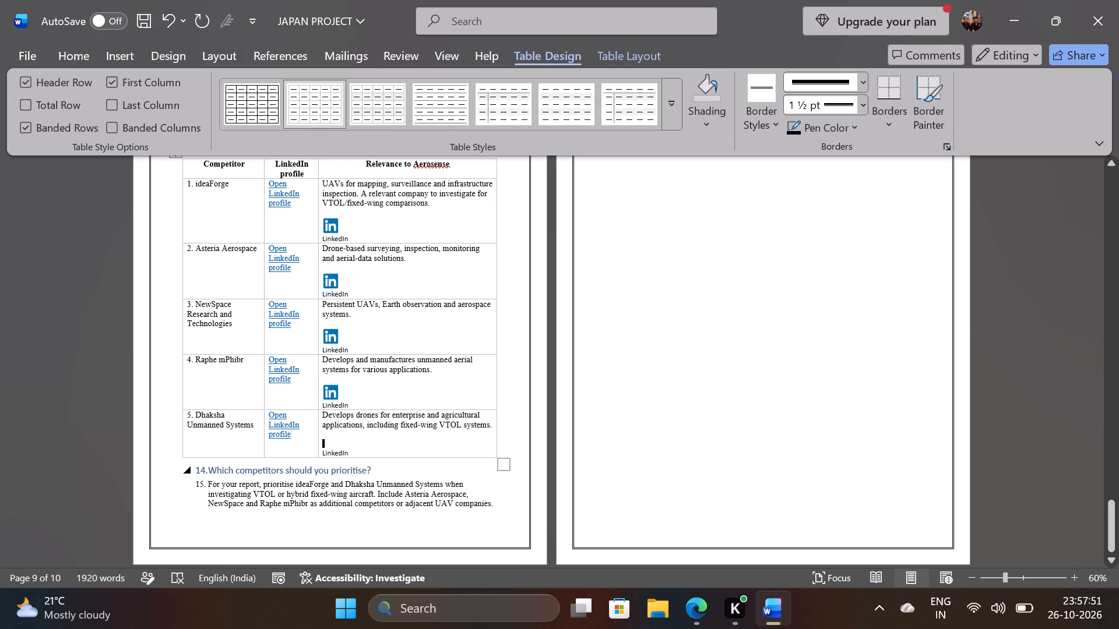
key("BackSpace")
key("Down")
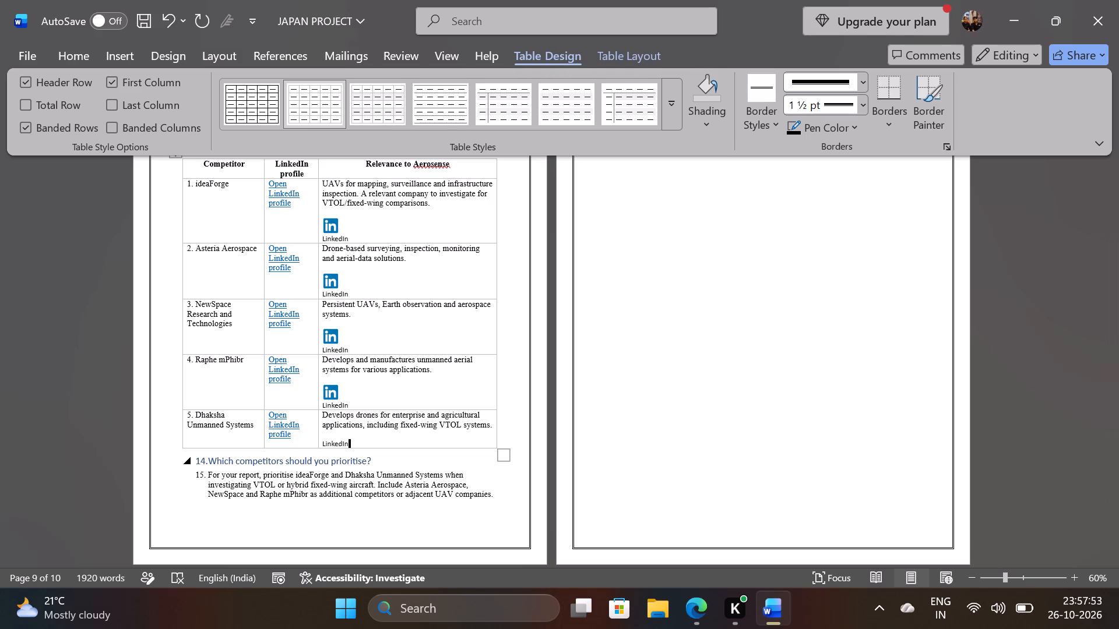
key("BackSpace")
key("BackSpace")
key("BackSpace")
key("BackSpace")
key("BackSpace")
key("BackSpace")
key("BackSpace")
key("BackSpace")
key("BackSpace")
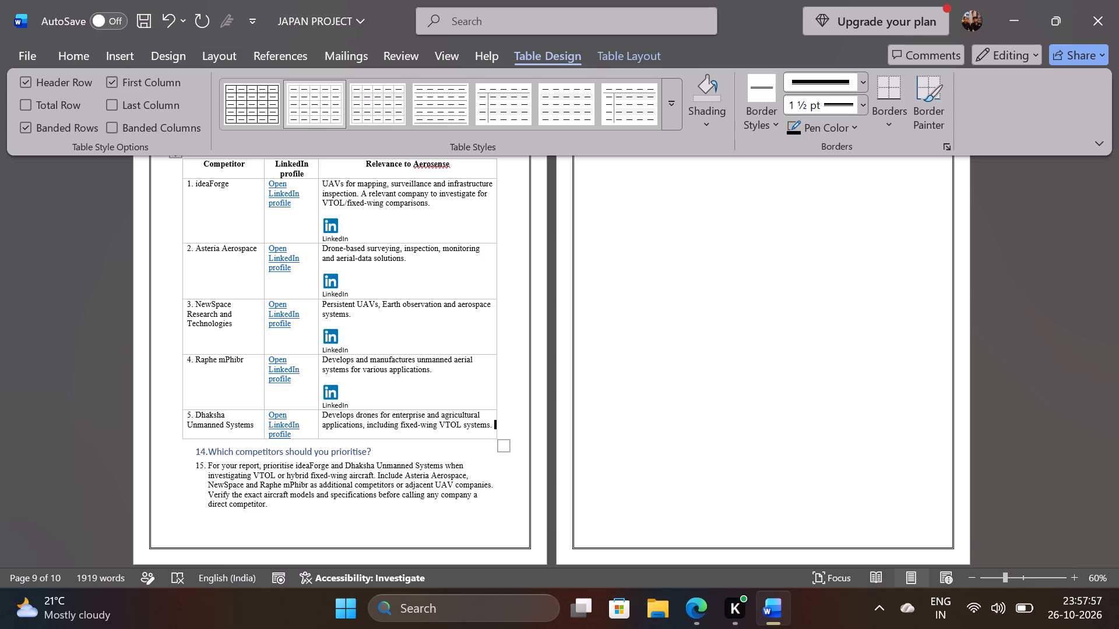
Delete the LinkedIn logo, its caption and the blank lines from the Relevance to Aerosense cell in the Raphe mPhibr row.
left_click(352, 400)
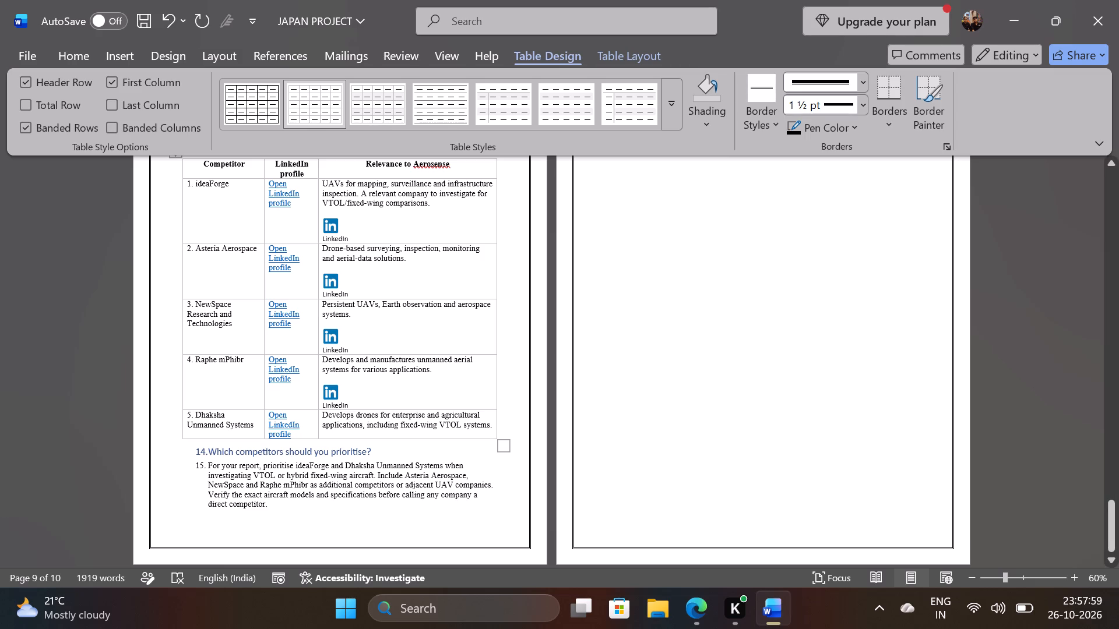
key("BackSpace")
key("BackSpace")
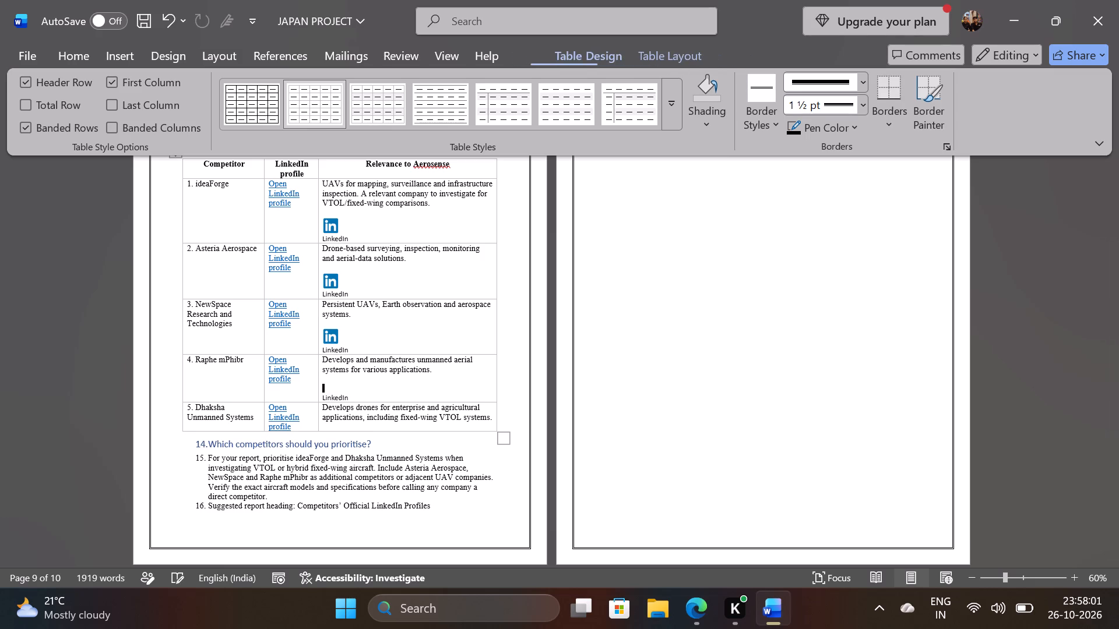
key("Down")
key("Right")
key("Right")
key("Right")
key("Right")
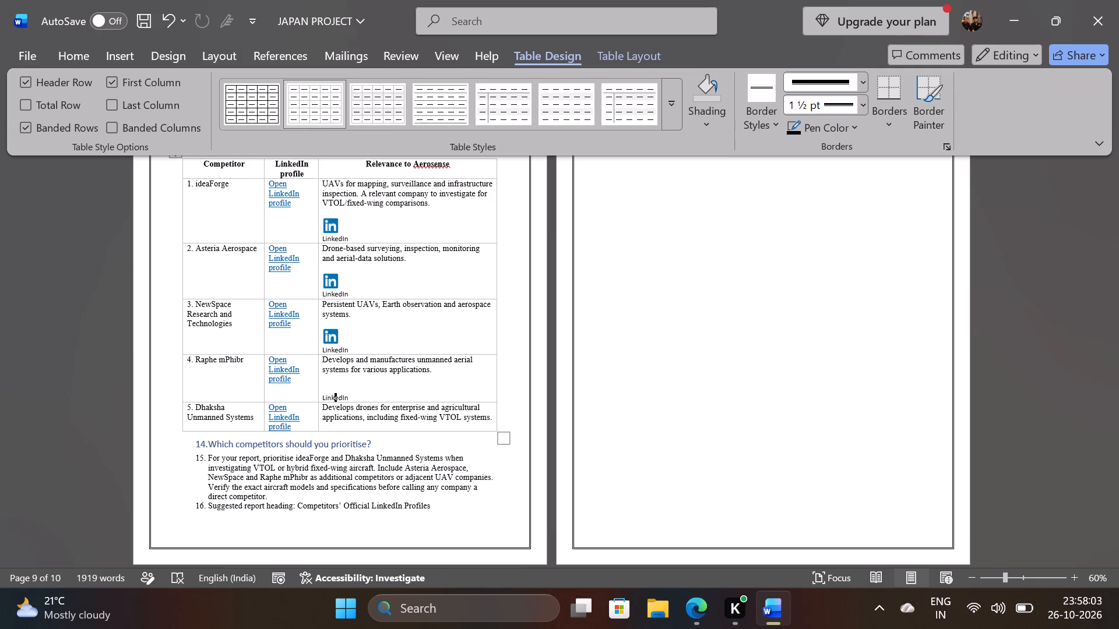
key("Right")
key("Right")
key("Right")
key("Right")
key("Right")
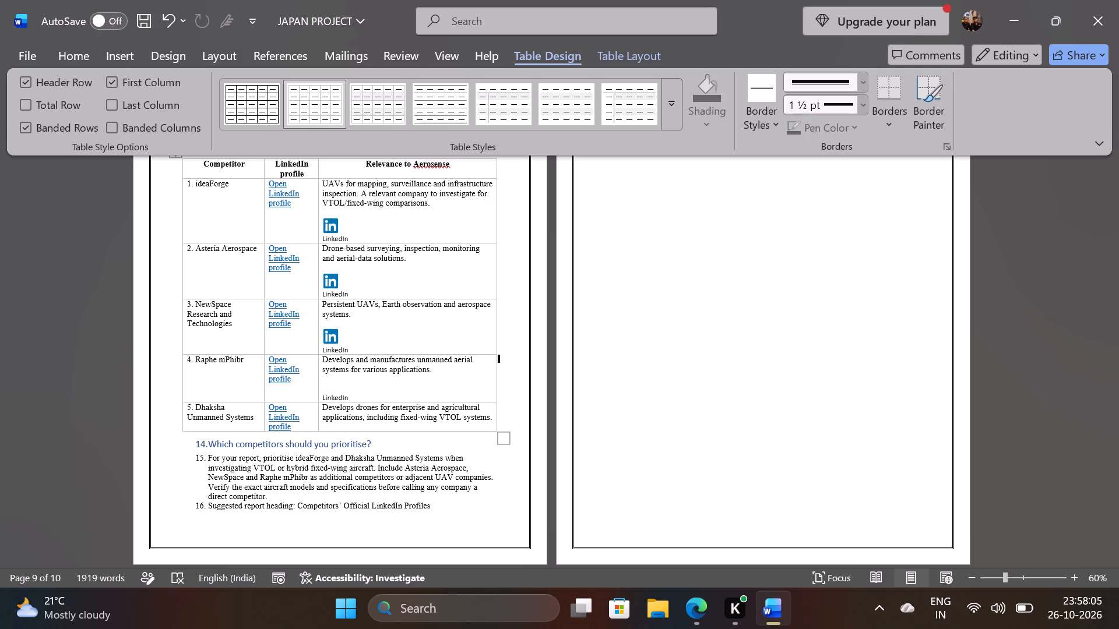
key("Down")
key("Left")
key("Left")
key("Left")
key("Left")
key("Left")
key("Left")
key("Left")
key("Left")
key("Left")
key("Left")
key("Left")
key("Left")
key("Left")
key("Left")
key("Left")
key("Left")
key("Left")
key("Left")
key("Left")
key("Left")
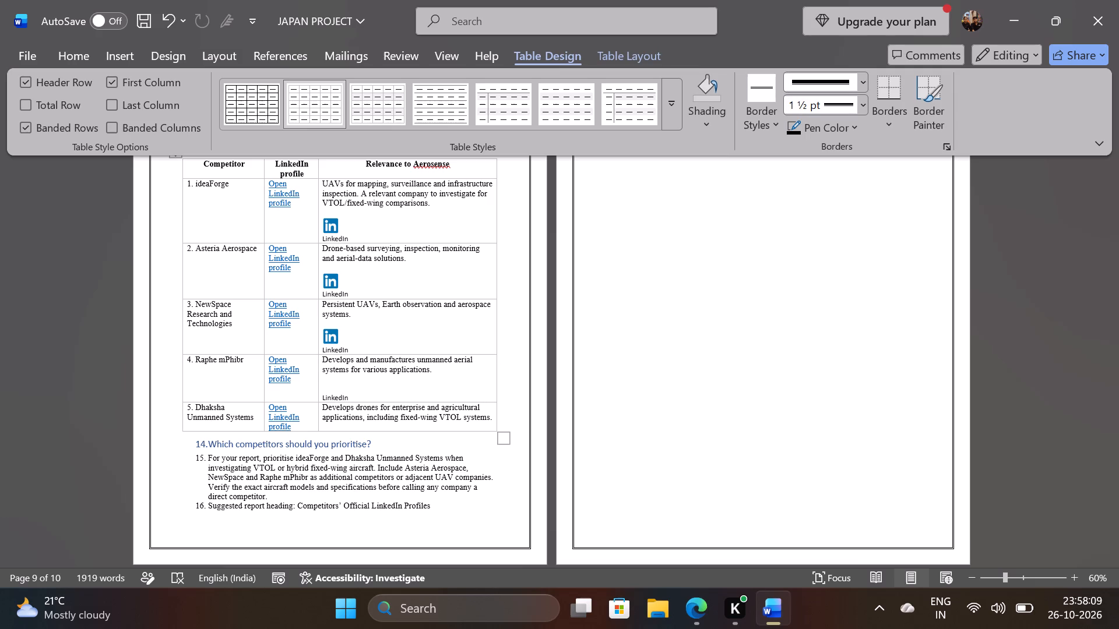
left_click(352, 400)
key("BackSpace")
key("BackSpace")
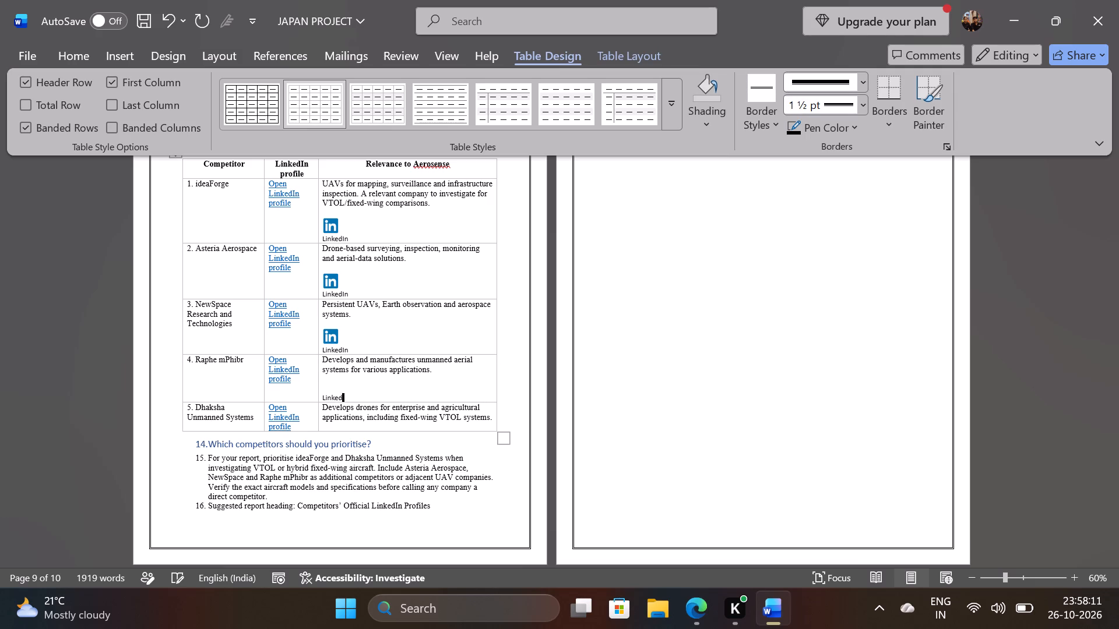
key("BackSpace")
key("BackSpace")
key("BackSpace")
key("BackSpace")
key("BackSpace")
key("BackSpace")
key("BackSpace")
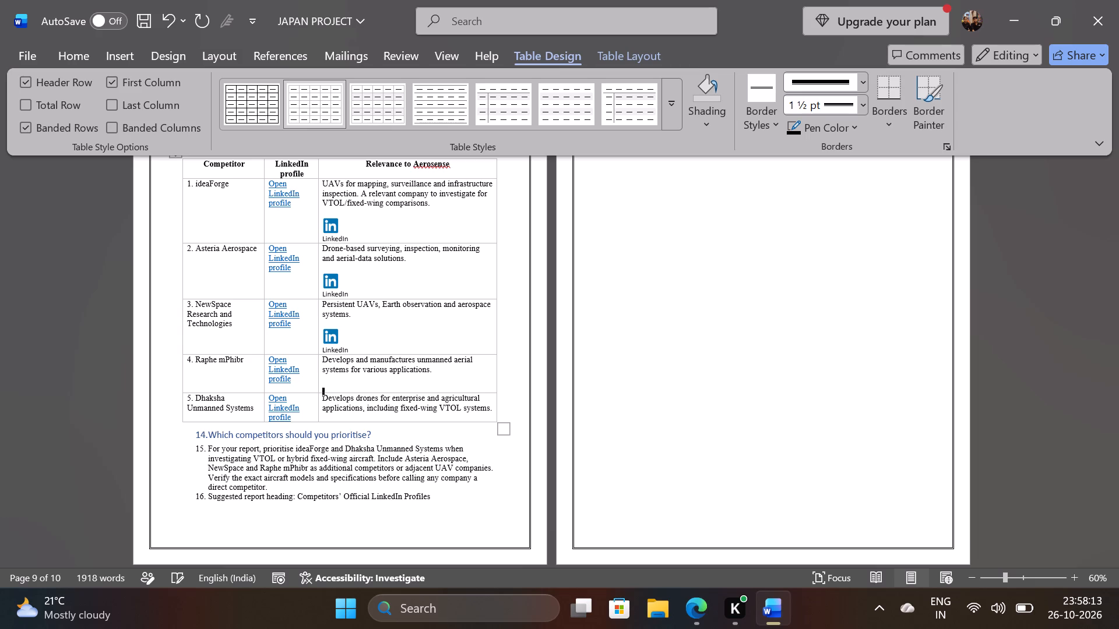
key("BackSpace")
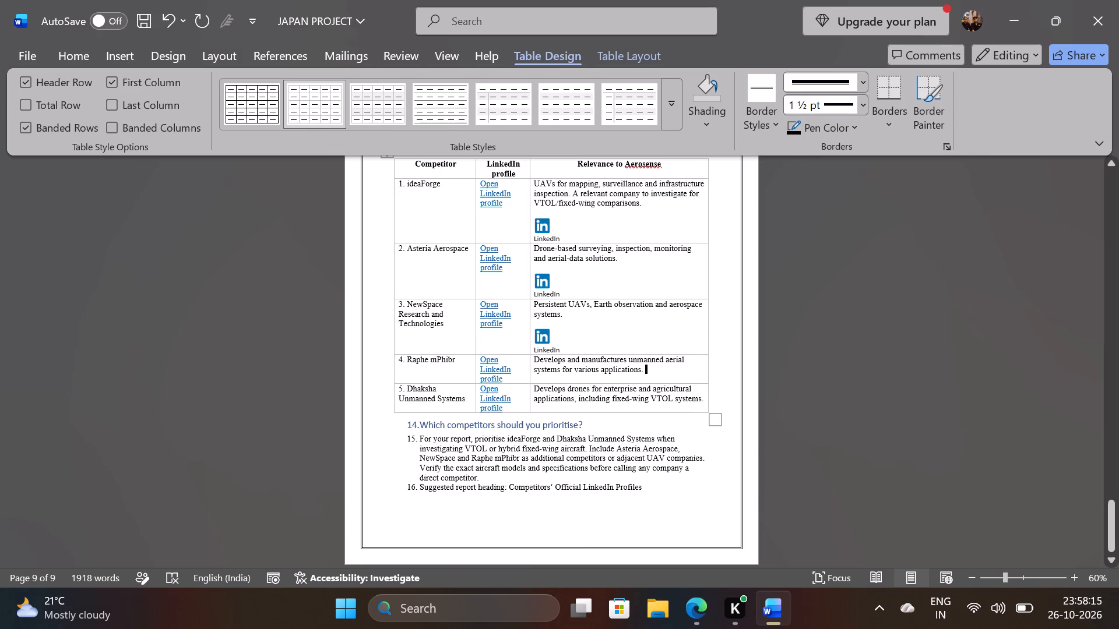
Delete the LinkedIn logo, its caption and the blank lines from the Relevance to Aerosense cell in the NewSpace Research and Technologies row.
left_click(564, 349)
key("BackSpace")
key("BackSpace")
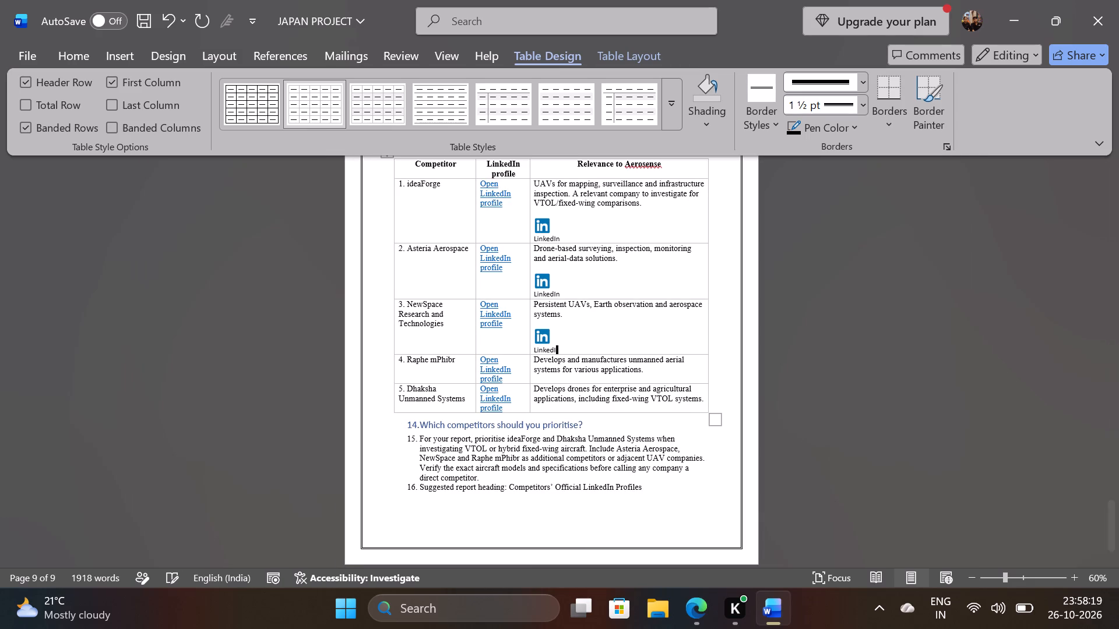
key("BackSpace")
key("BackSpace")
key("BackSpace")
key("BackSpace")
key("BackSpace")
key("BackSpace")
key("BackSpace")
key("BackSpace")
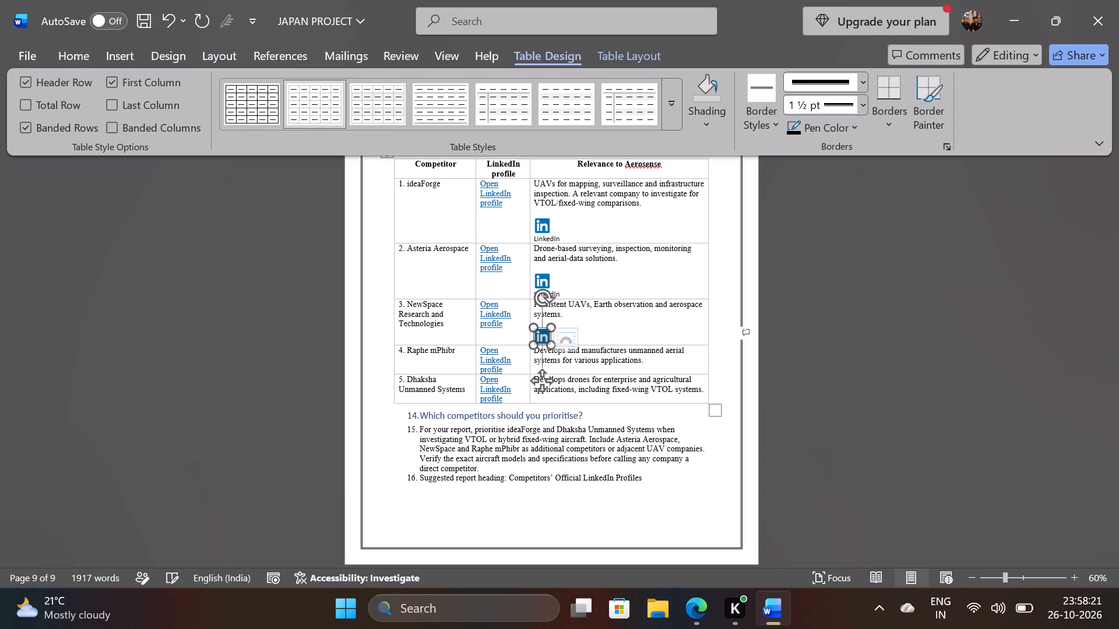
key("BackSpace")
key("BackSpace")
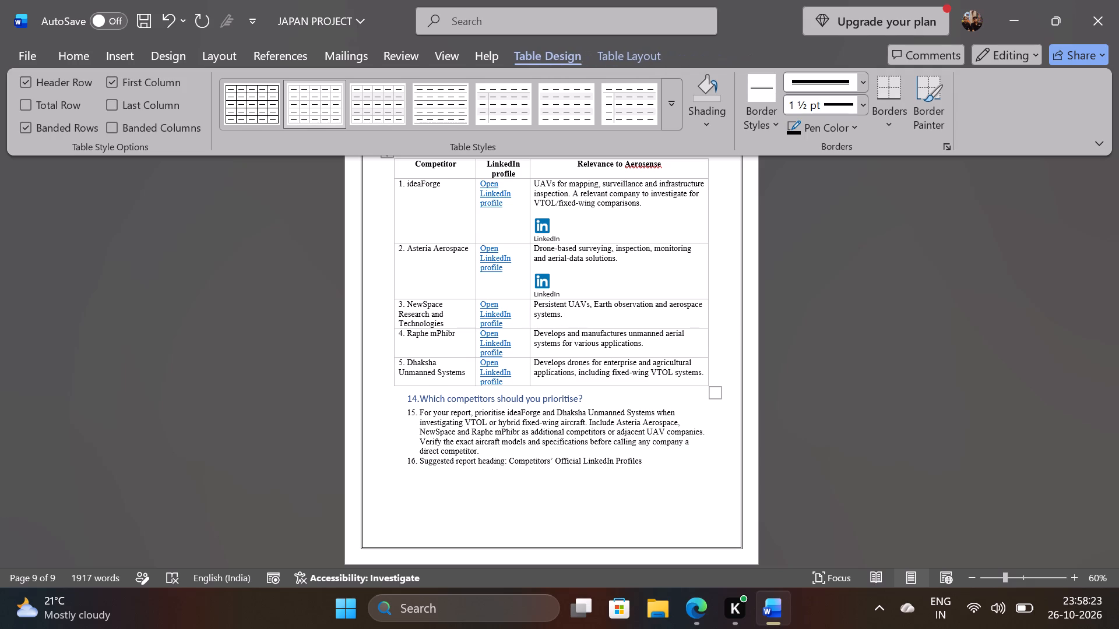
Delete the LinkedIn logo, its caption and the blank lines from the Relevance to Aerosense cell in the Asteria Aerospace row.
left_click(559, 295)
key("BackSpace")
key("BackSpace")
key("BackSpace")
key("BackSpace")
key("BackSpace")
key("BackSpace")
key("BackSpace")
key("BackSpace")
key("BackSpace")
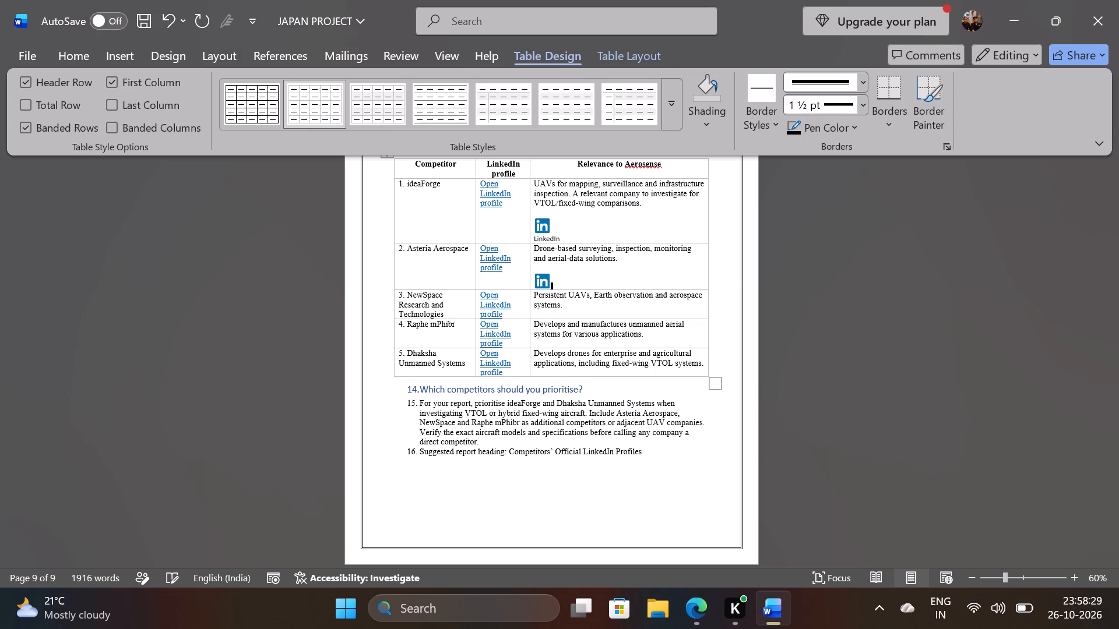
key("BackSpace")
key("BackSpace")
key("BackSpace")
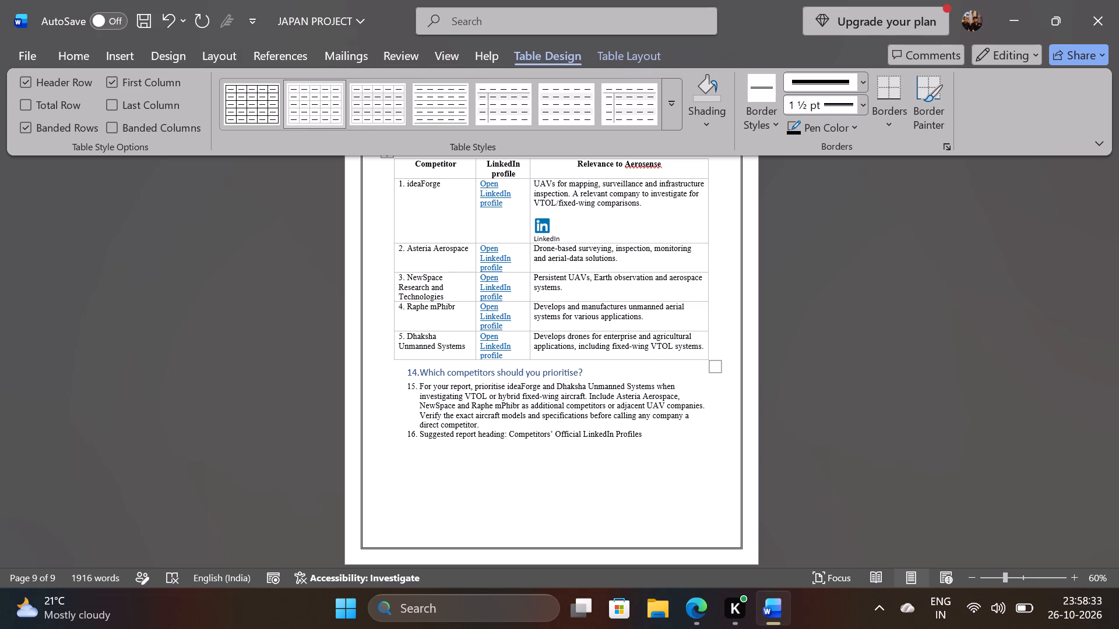
Delete the LinkedIn logo, its caption and the blank lines from the Relevance to Aerosense cell in the ideaForge row.
key("Down")
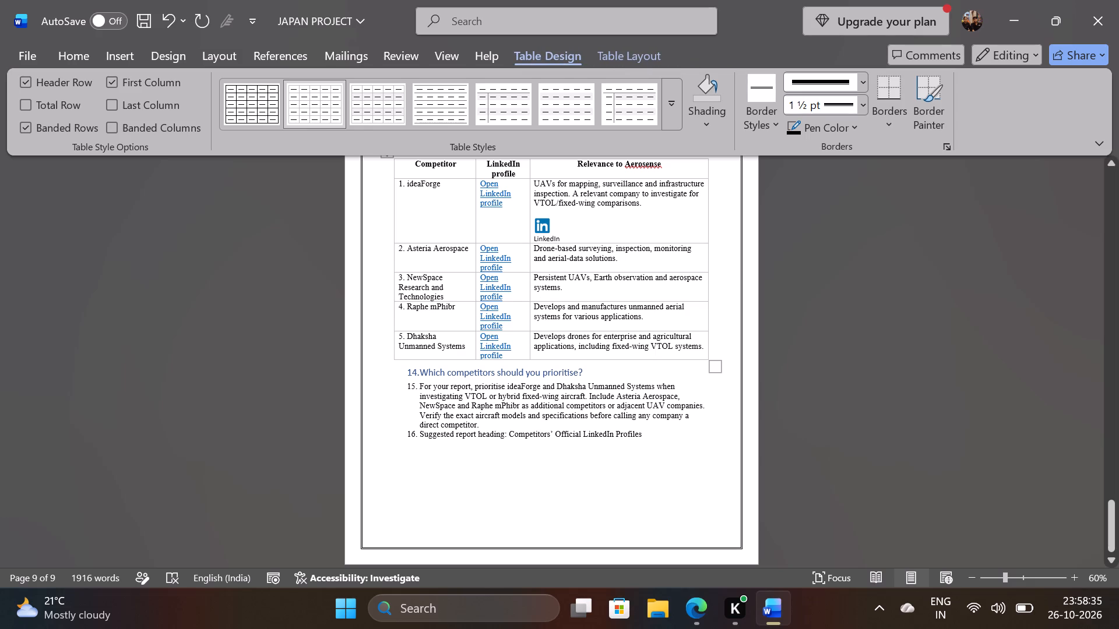
left_click(541, 266)
left_click(565, 238)
key("BackSpace")
key("BackSpace")
key("BackSpace")
key("BackSpace")
key("BackSpace")
key("BackSpace")
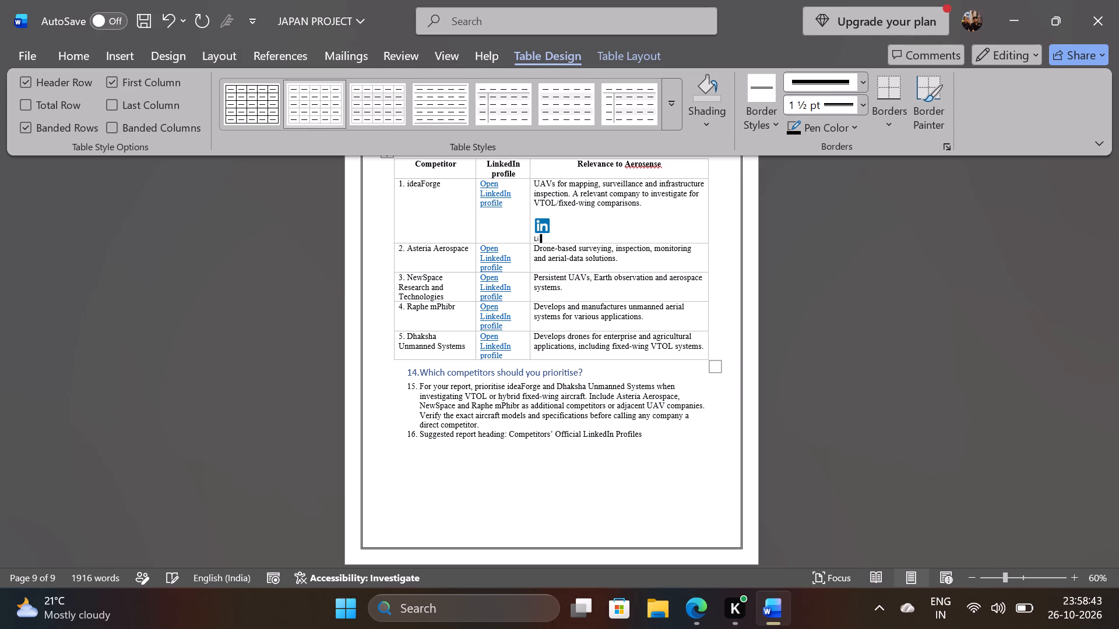
key("BackSpace")
key("BackSpace")
key("BackSpace")
key("BackSpace")
key("BackSpace")
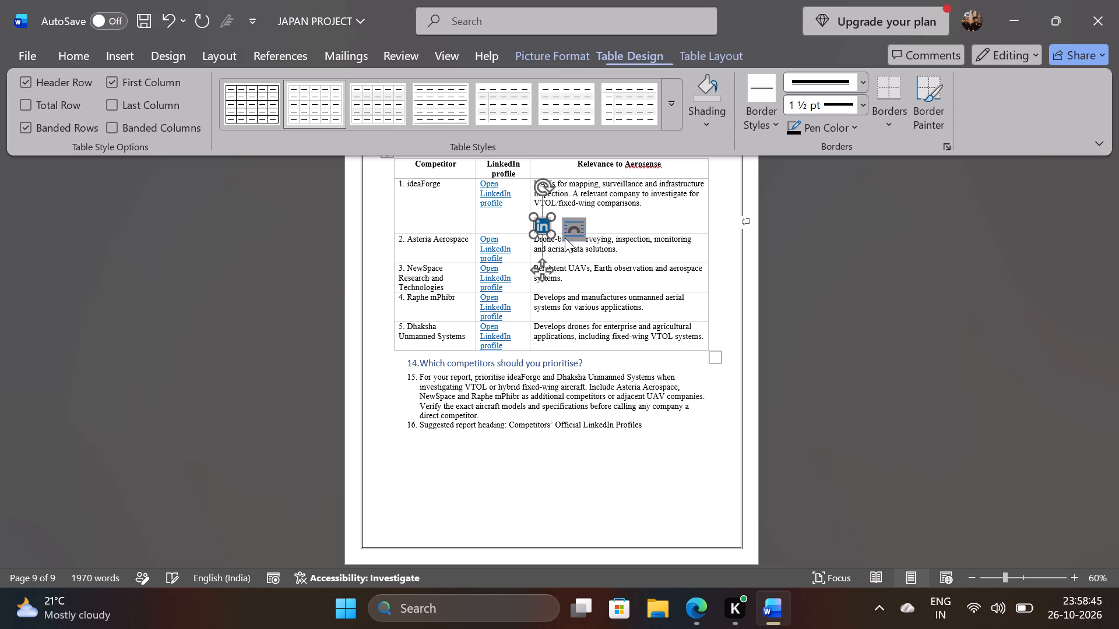
key("BackSpace")
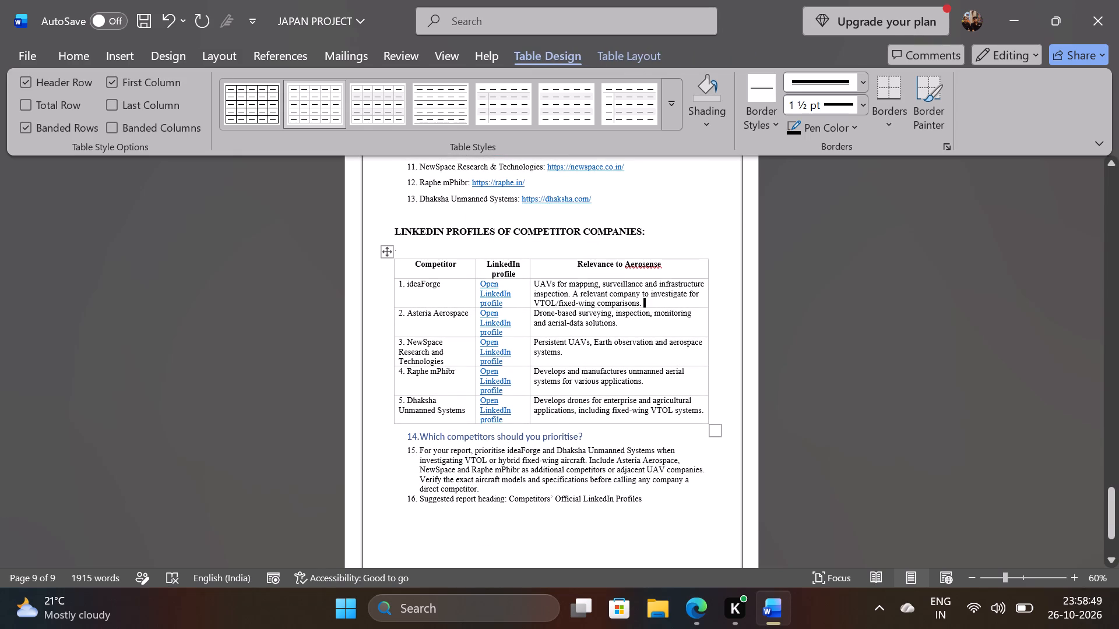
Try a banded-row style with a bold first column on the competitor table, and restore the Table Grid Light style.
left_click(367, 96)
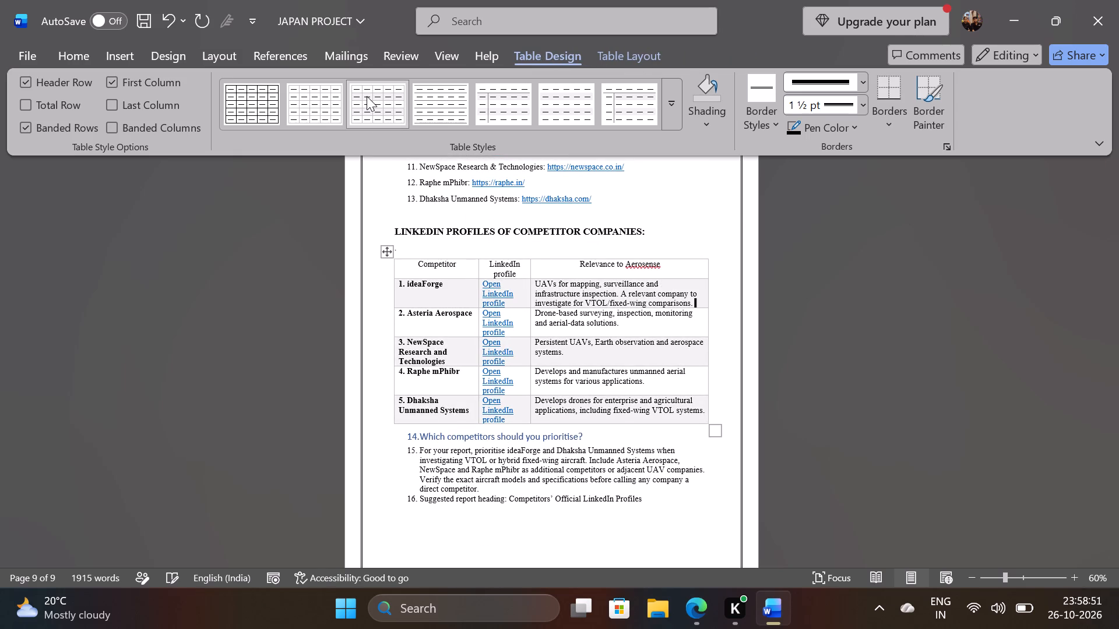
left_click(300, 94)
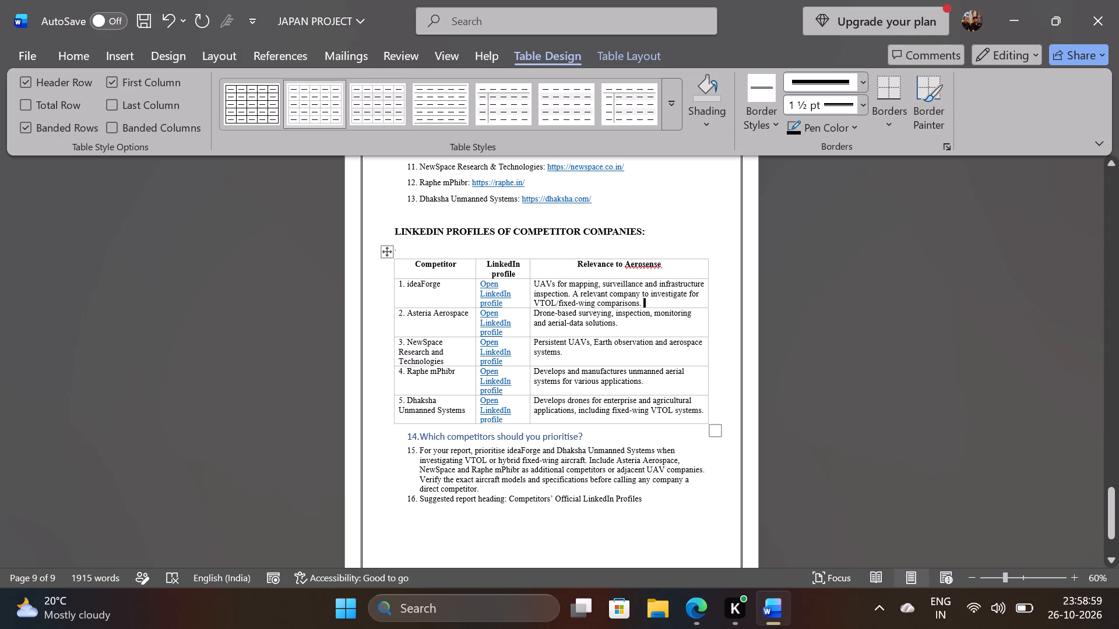
Widen the competitor table's Relevance to Aerosense column outward toward the page border, and try to nudge the table's position.
left_click_drag(709, 344, 716, 347)
left_click_drag(716, 347, 716, 347)
left_click(701, 497)
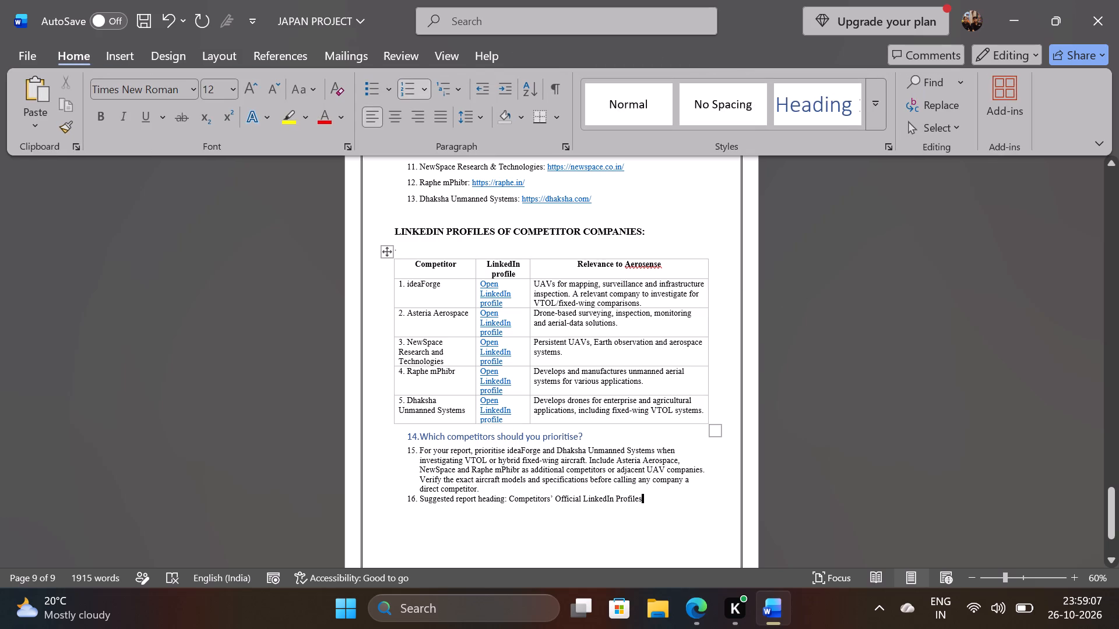
left_click_drag(708, 335, 723, 341)
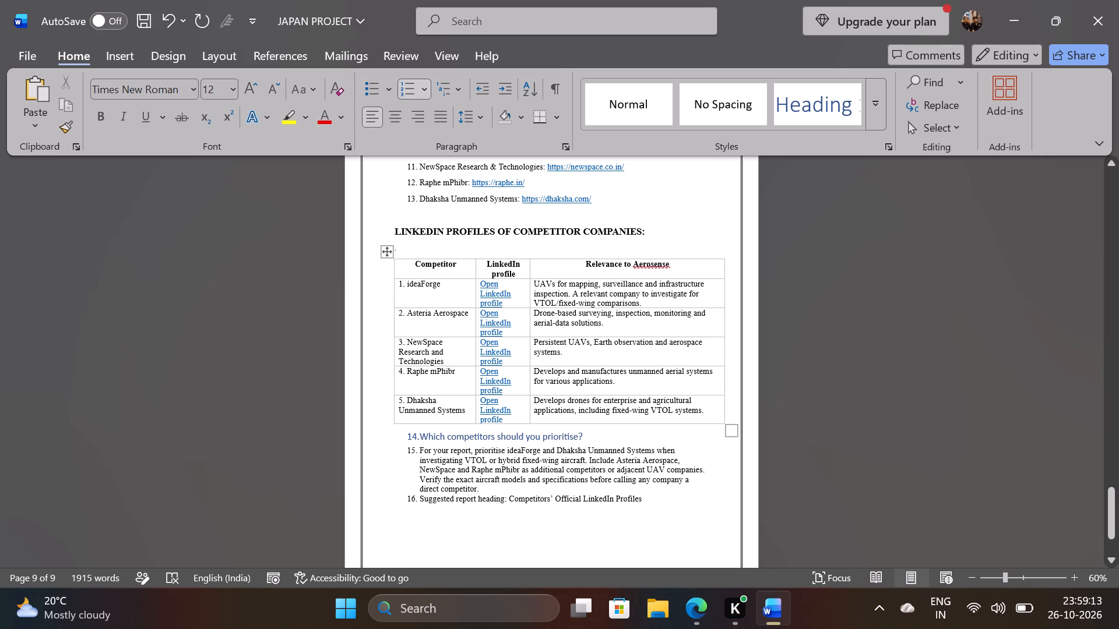
left_click_drag(387, 252, 378, 248)
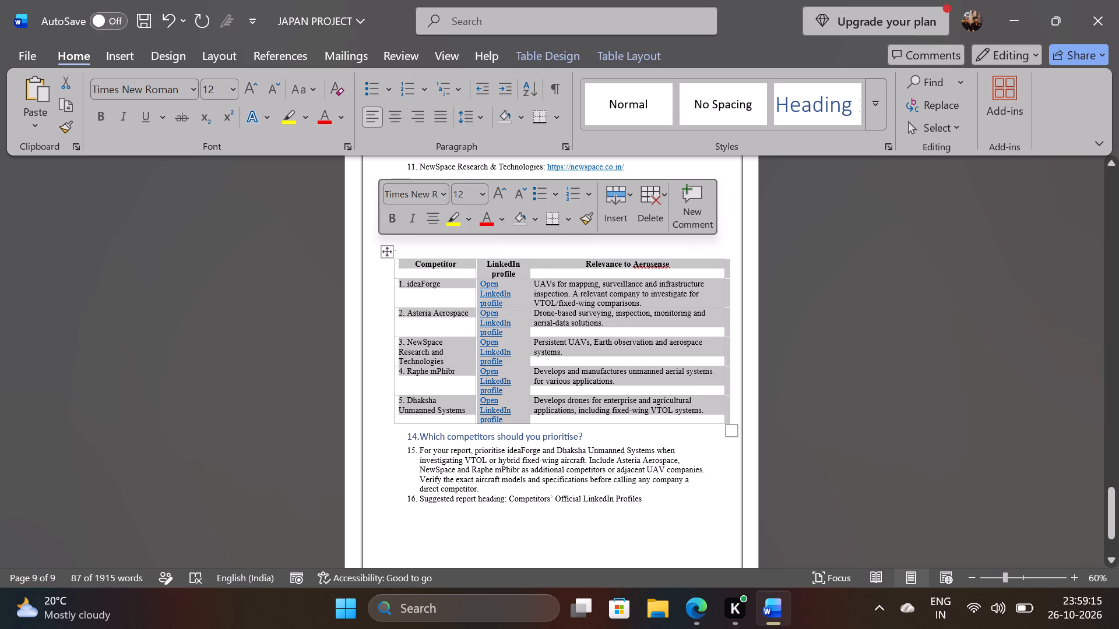
left_click(382, 516)
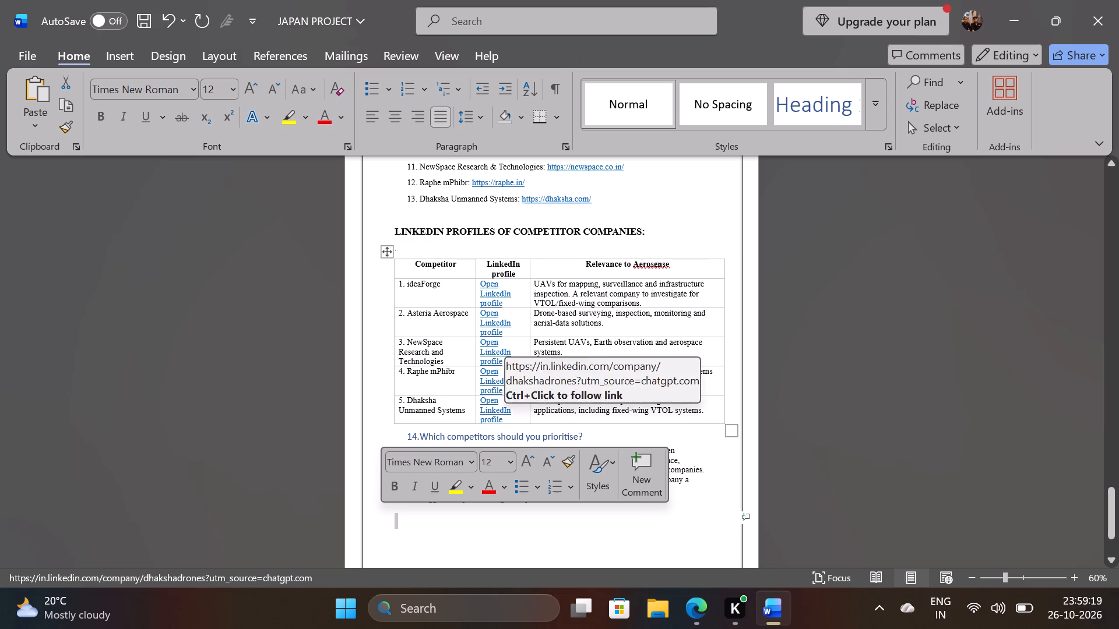
left_click(491, 295)
left_click(491, 295)
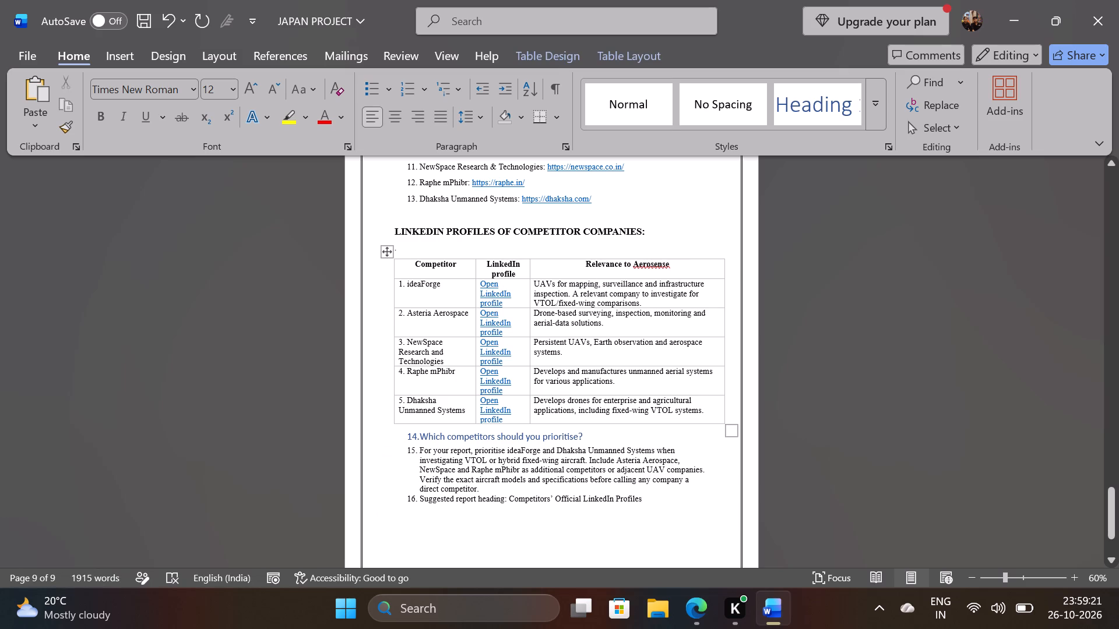
left_click(491, 295, "ctrl")
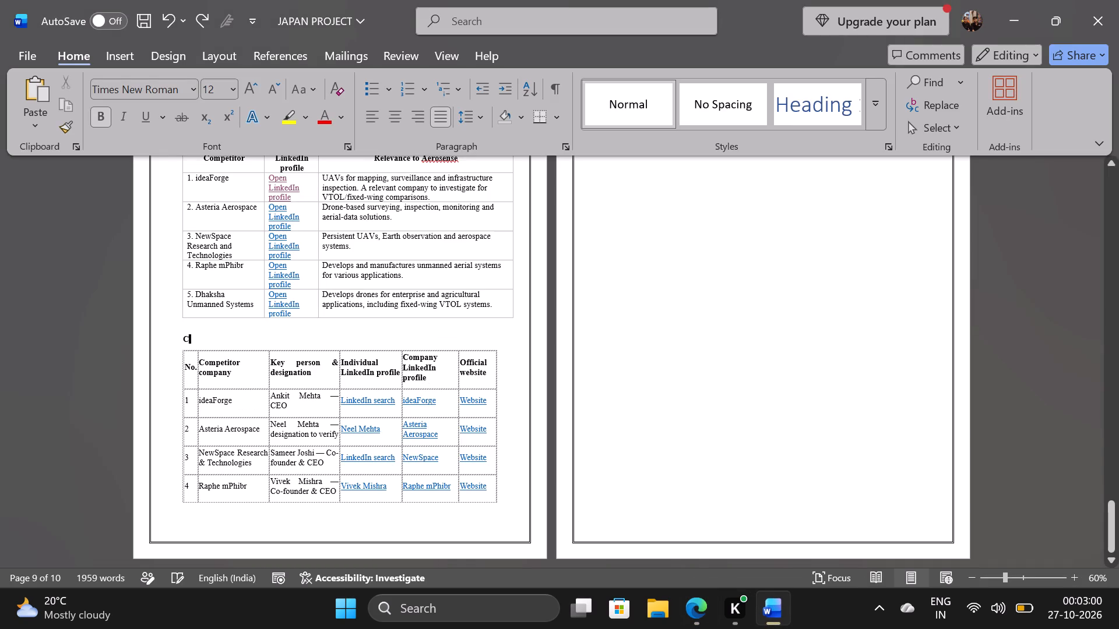
key("ctrl+z")
key("ctrl+z")
key("ctrl+z")
key("ctrl+z")
key("ctrl+z")
key("ctrl+z")
key("ctrl+z")
key("ctrl+z")
key("ctrl+z")
key("ctrl+z")
key("ctrl+z")
key("ctrl+z")
key("ctrl+z")
key("ctrl+z")
key("ctrl+z")
key("ctrl+z")
key("ctrl+z")
key("ctrl+z")
key("ctrl+z")
key("ctrl+z")
key("ctrl+z")
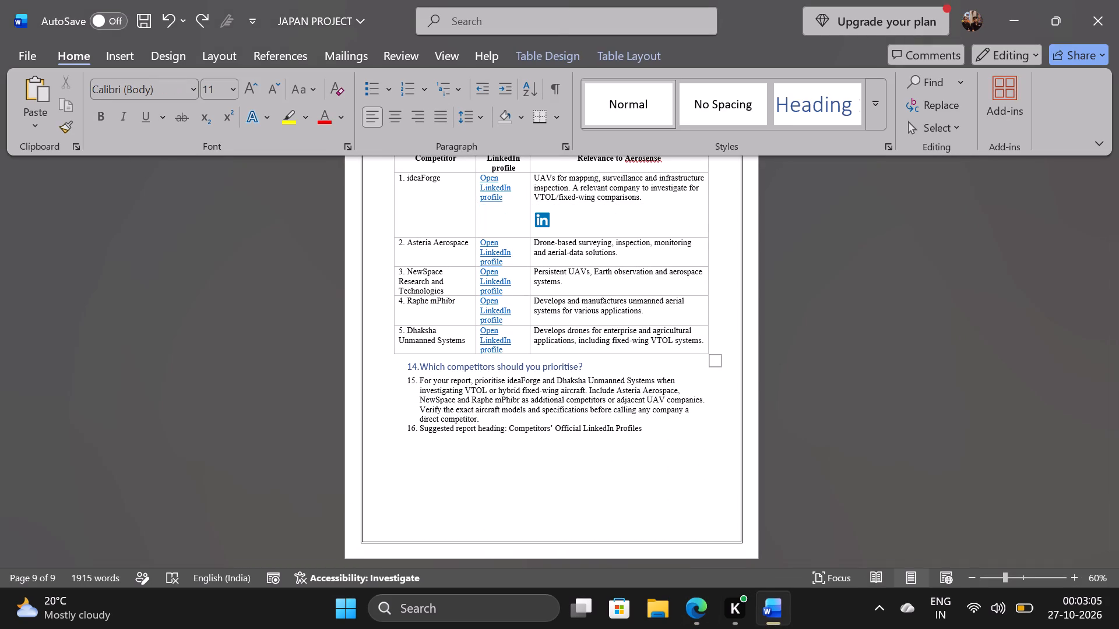
left_click(202, 21)
left_click(202, 21)
left_click(202, 21)
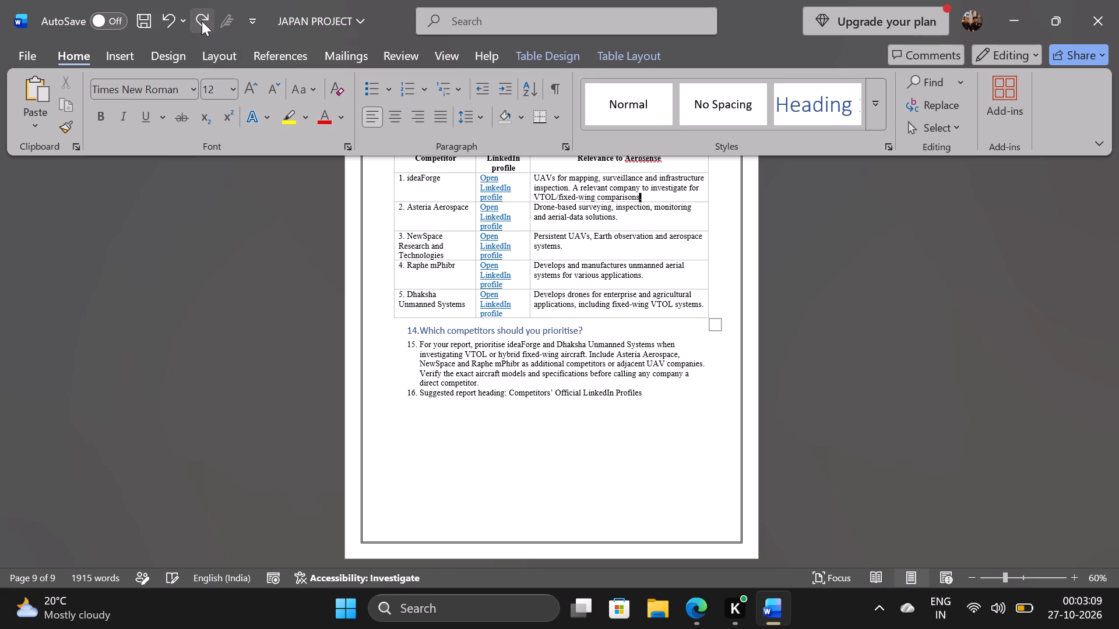
left_click(202, 21)
left_click(202, 21)
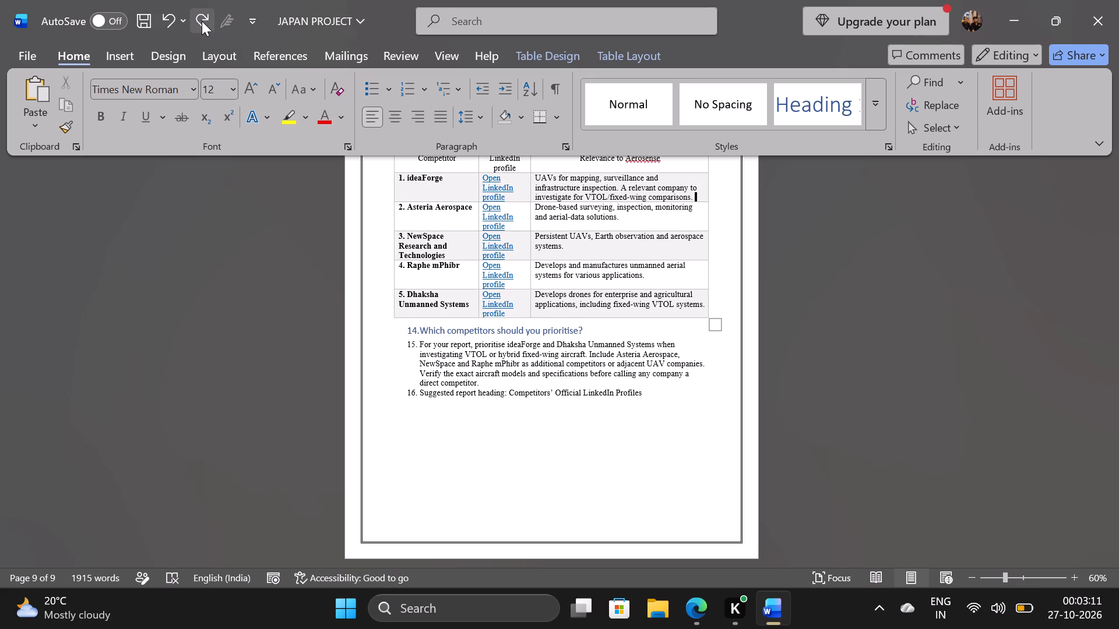
left_click(202, 21)
left_click(202, 21)
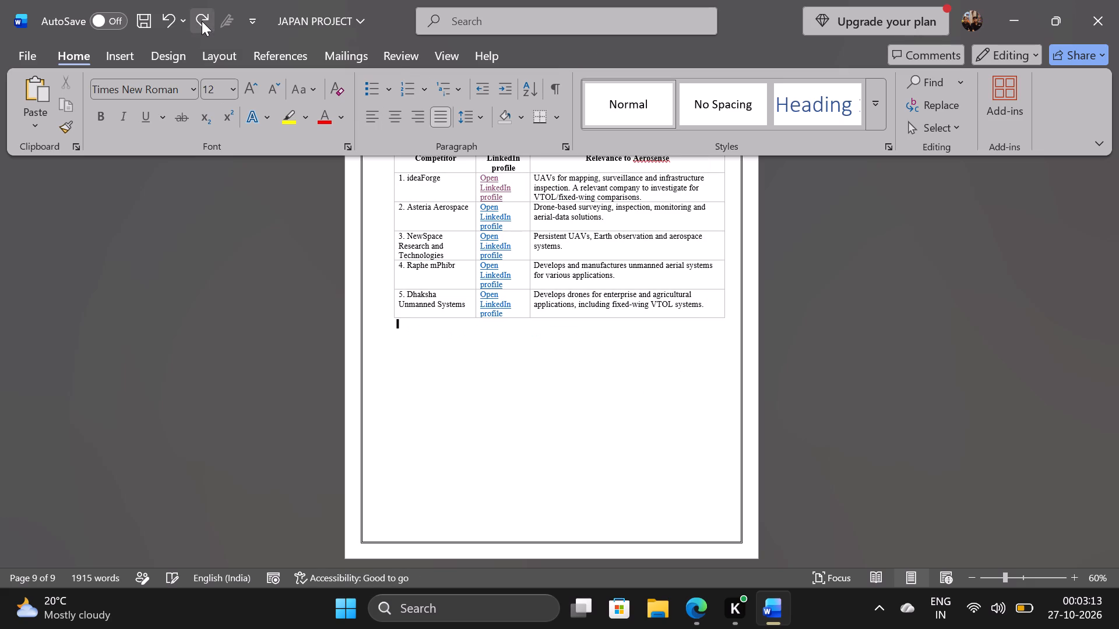
left_click(202, 21)
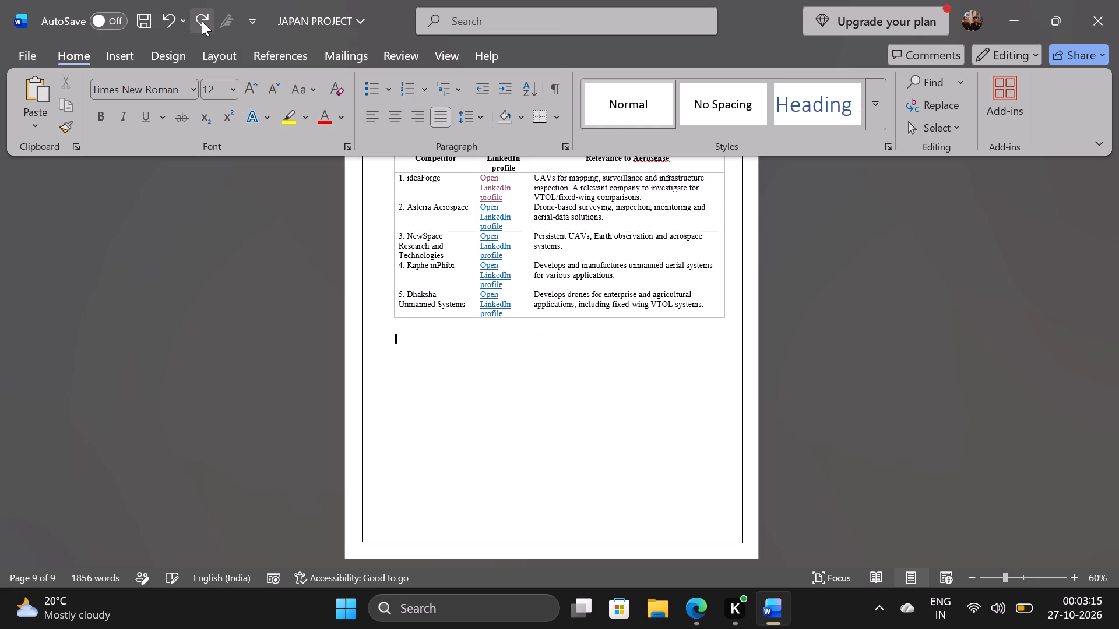
left_click(202, 21)
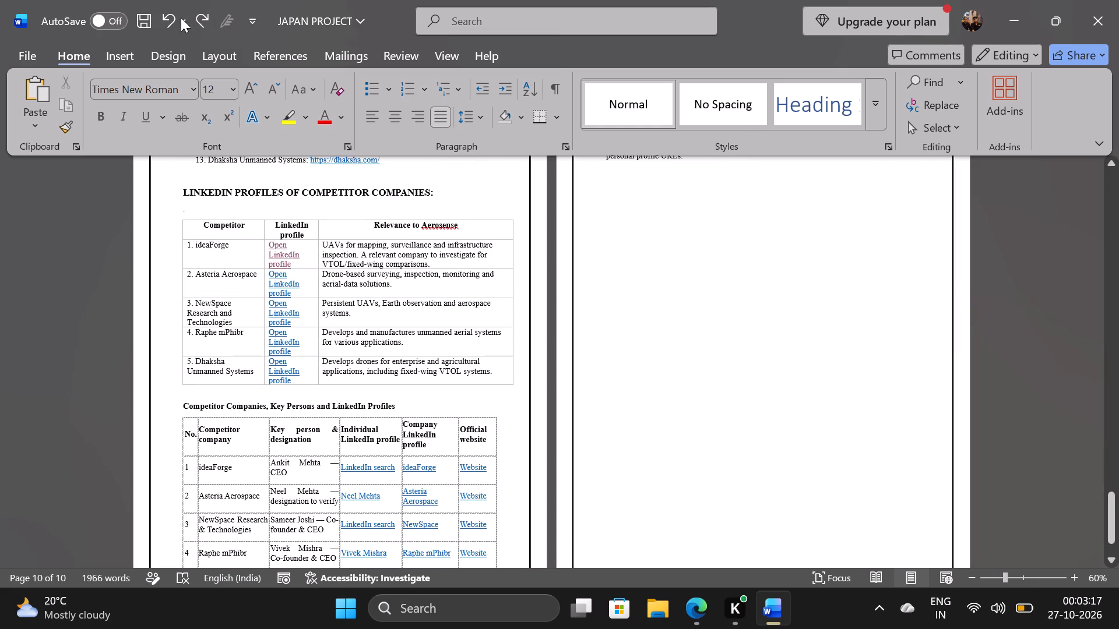
left_click(171, 19)
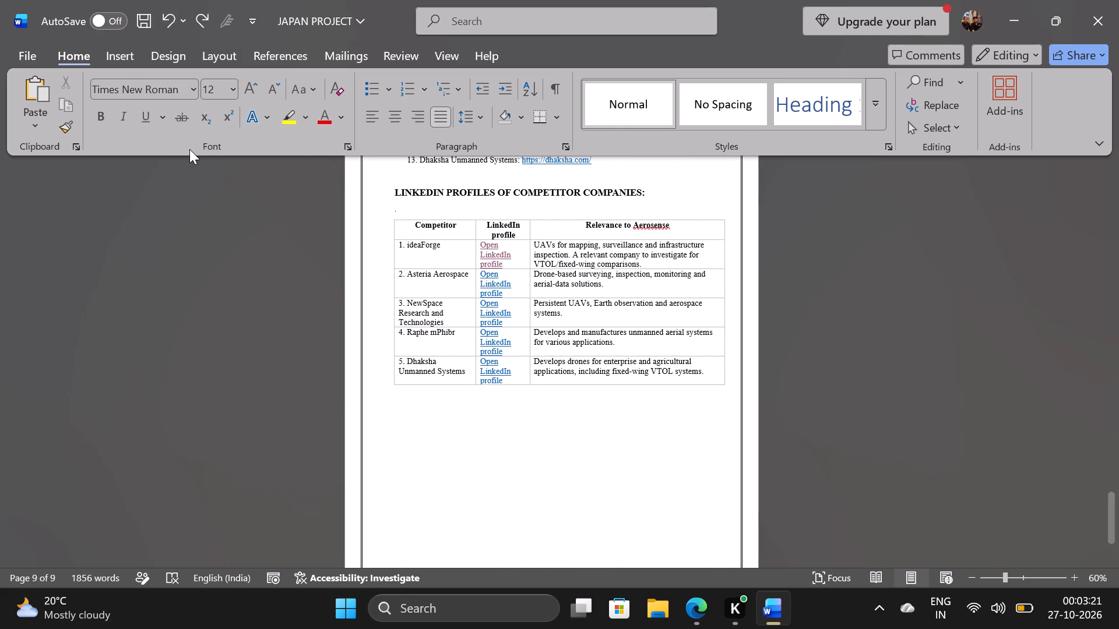
Paste the copied four-column competitor table below the LinkedIn profiles table.
left_click(429, 423)
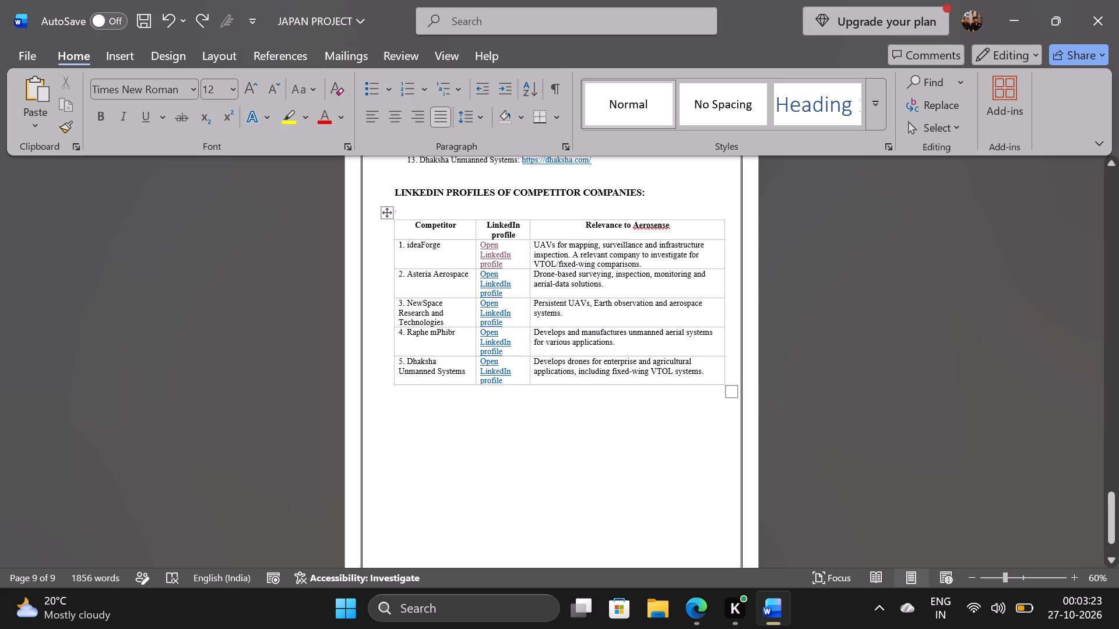
key("ctrl+v")
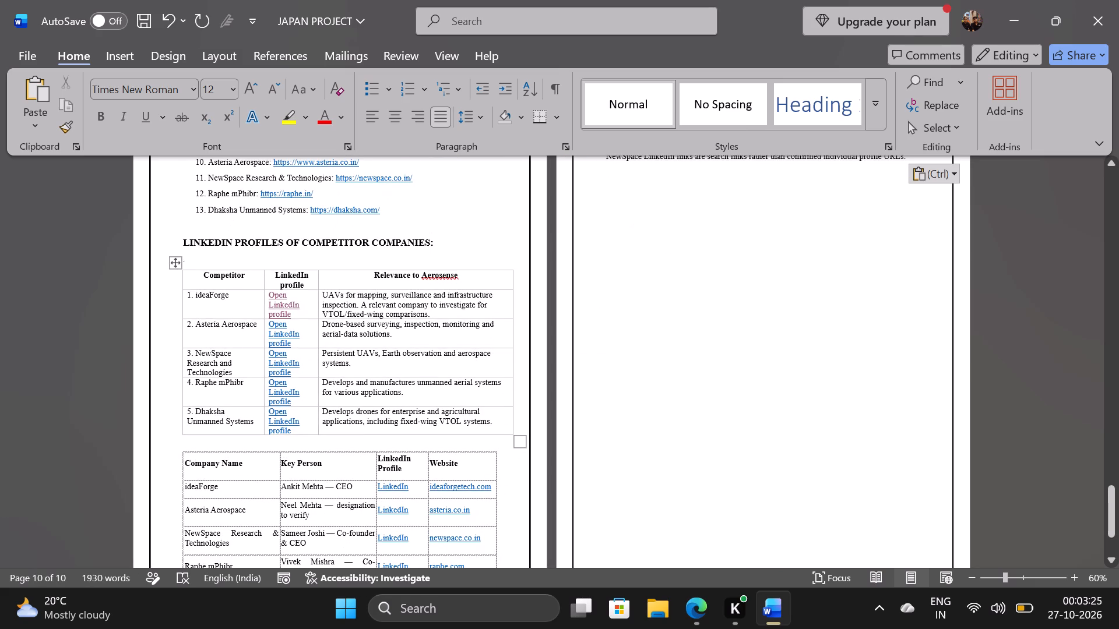
Delete the pasted note about verifying current designations that follows the new competitor table.
scroll(661, 437, "up", 1)
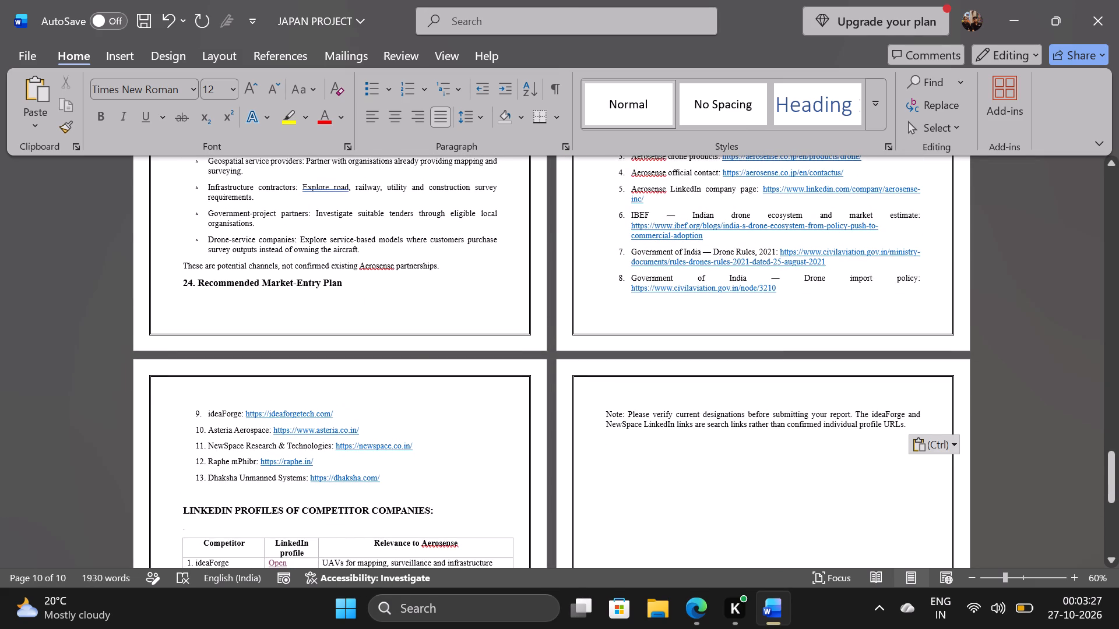
left_click_drag(911, 422, 606, 414)
key("BackSpace")
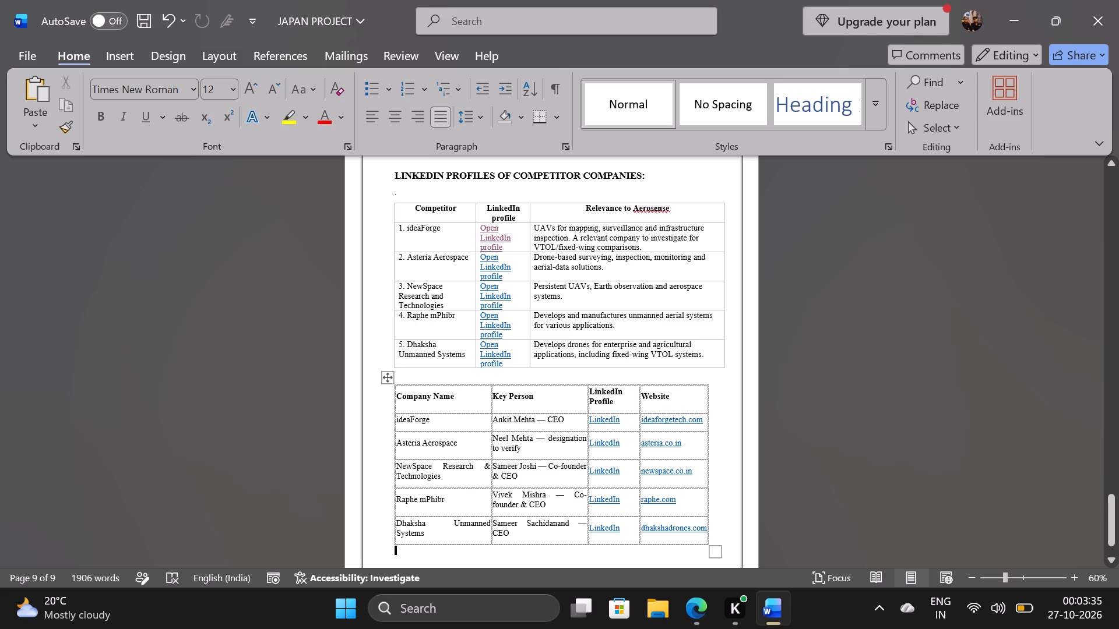
Try Plain Table 2 and a banded style on the new competitor table, and settle on the light grid style with unshaded rows.
left_click(447, 457)
left_click(546, 53)
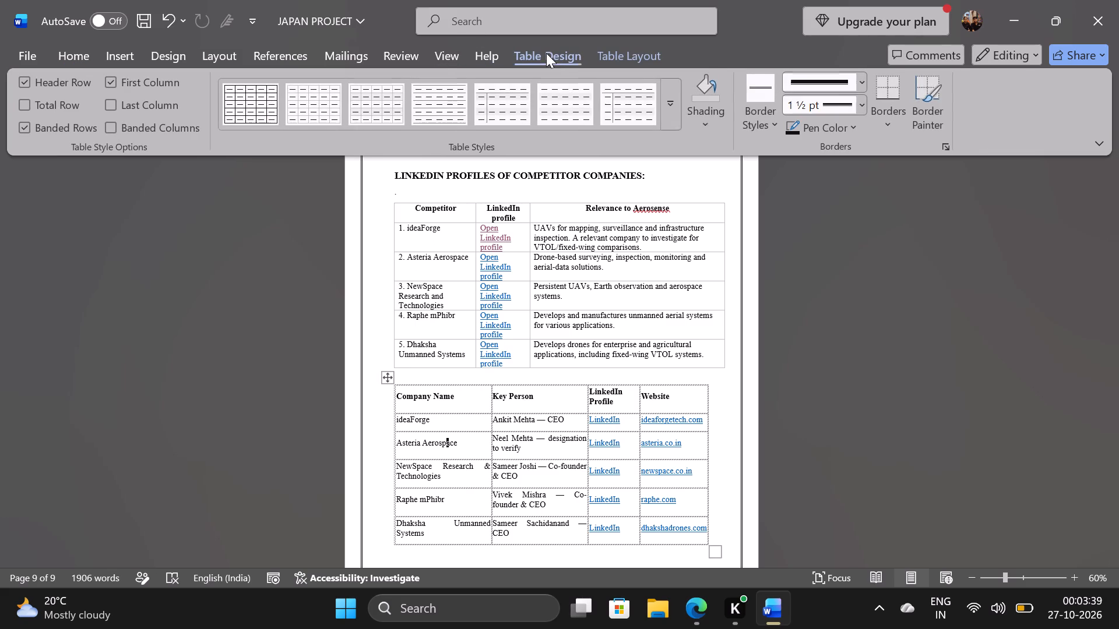
left_click(424, 101)
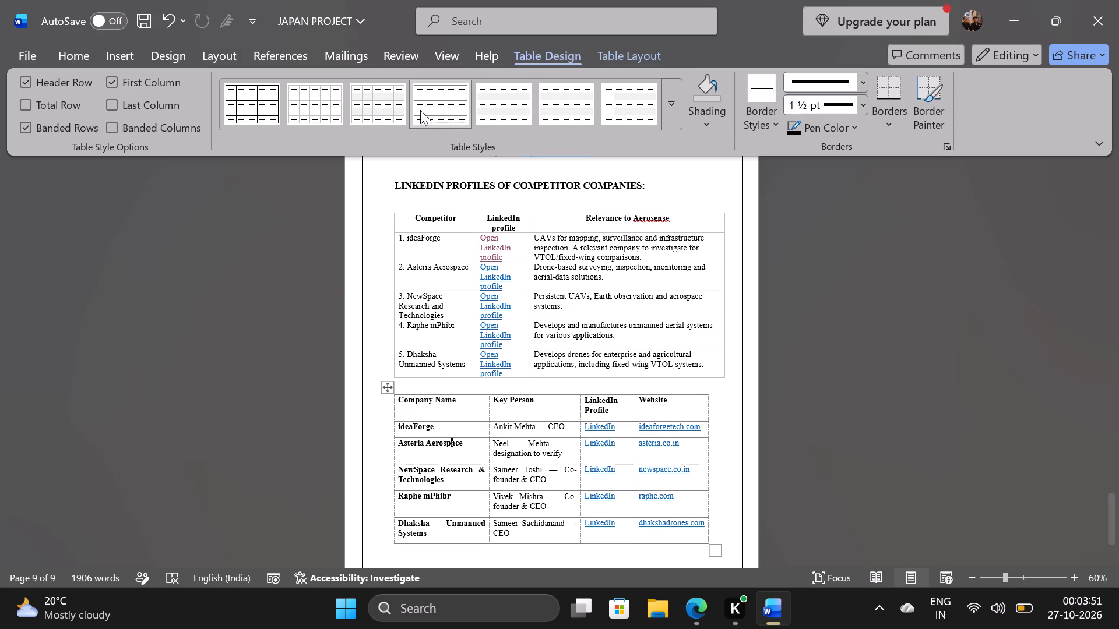
left_click(382, 116)
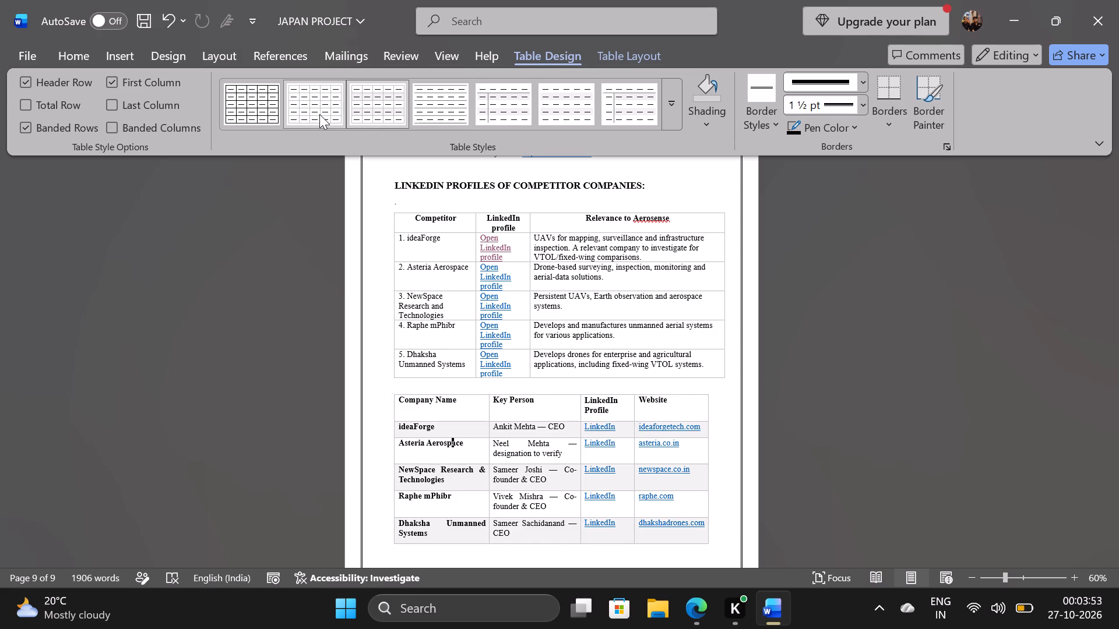
left_click(319, 114)
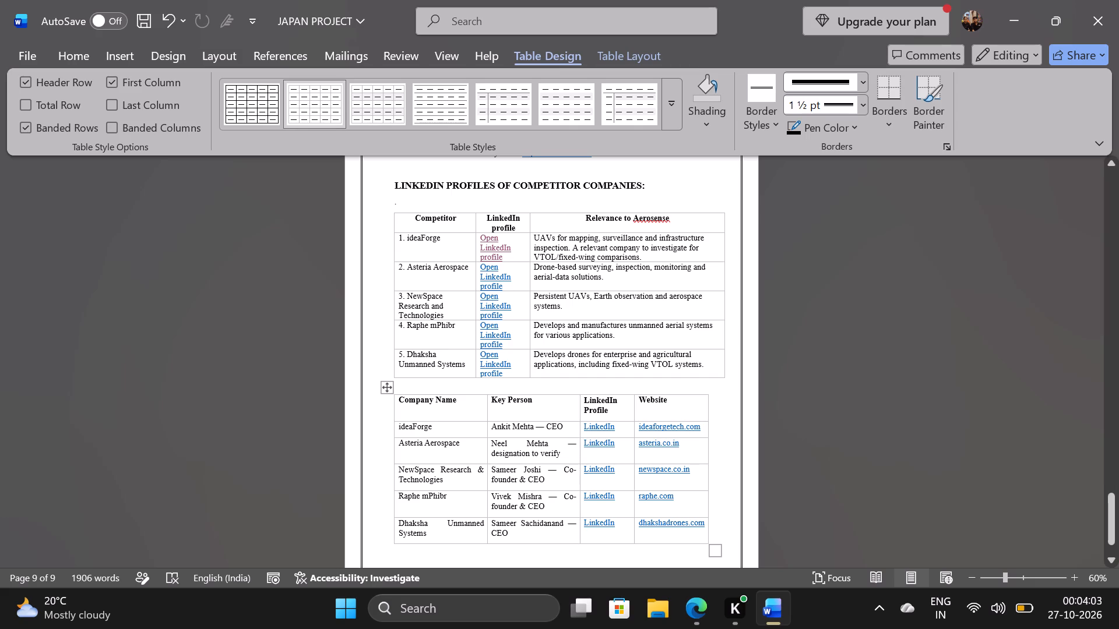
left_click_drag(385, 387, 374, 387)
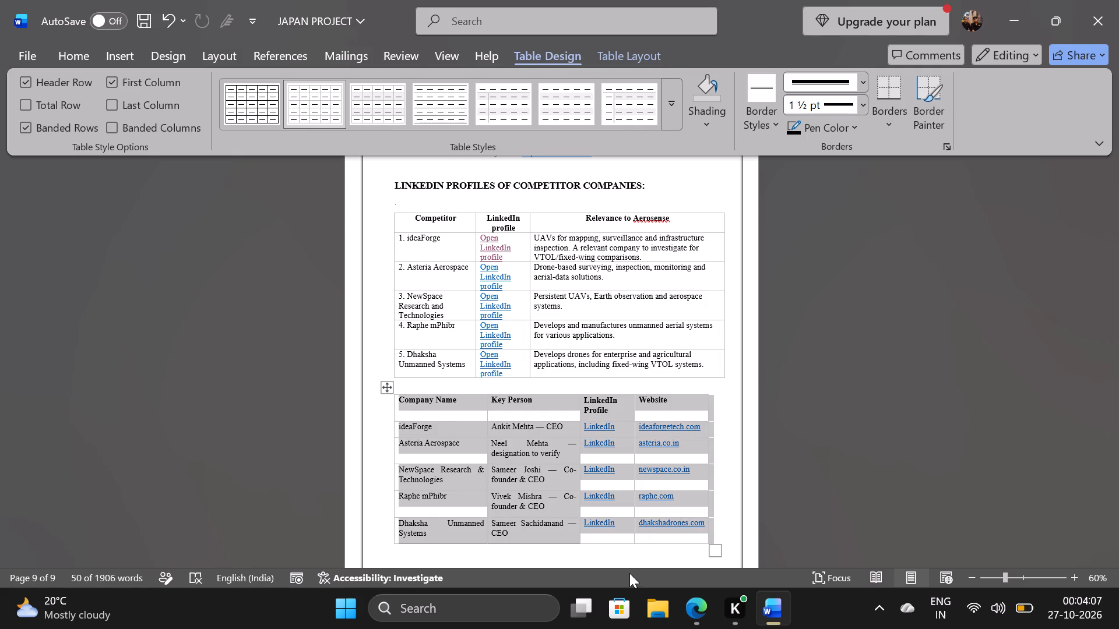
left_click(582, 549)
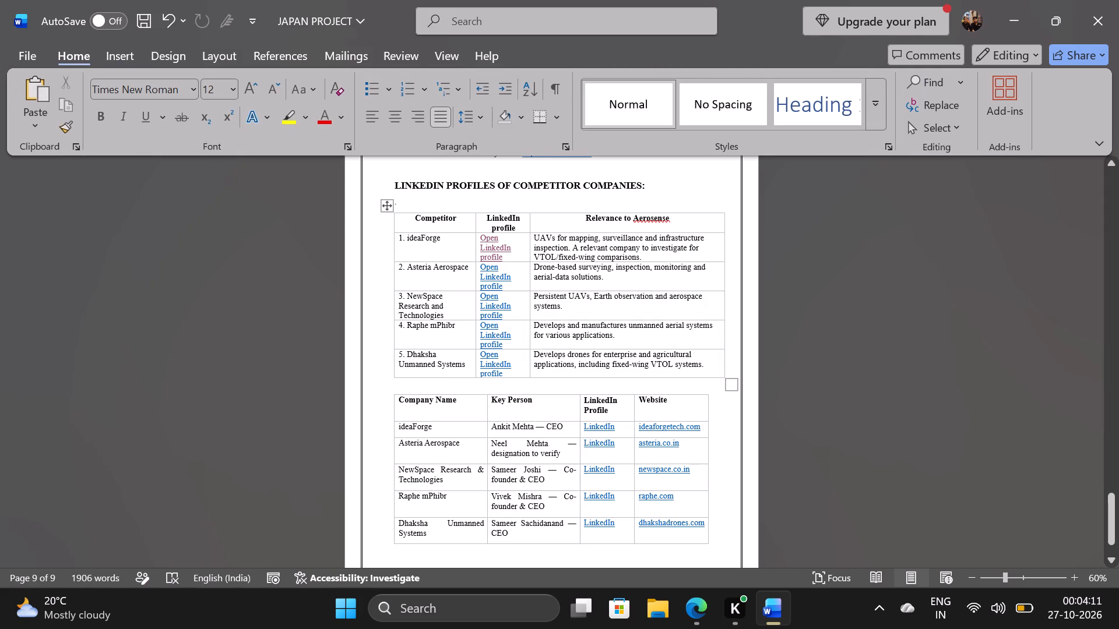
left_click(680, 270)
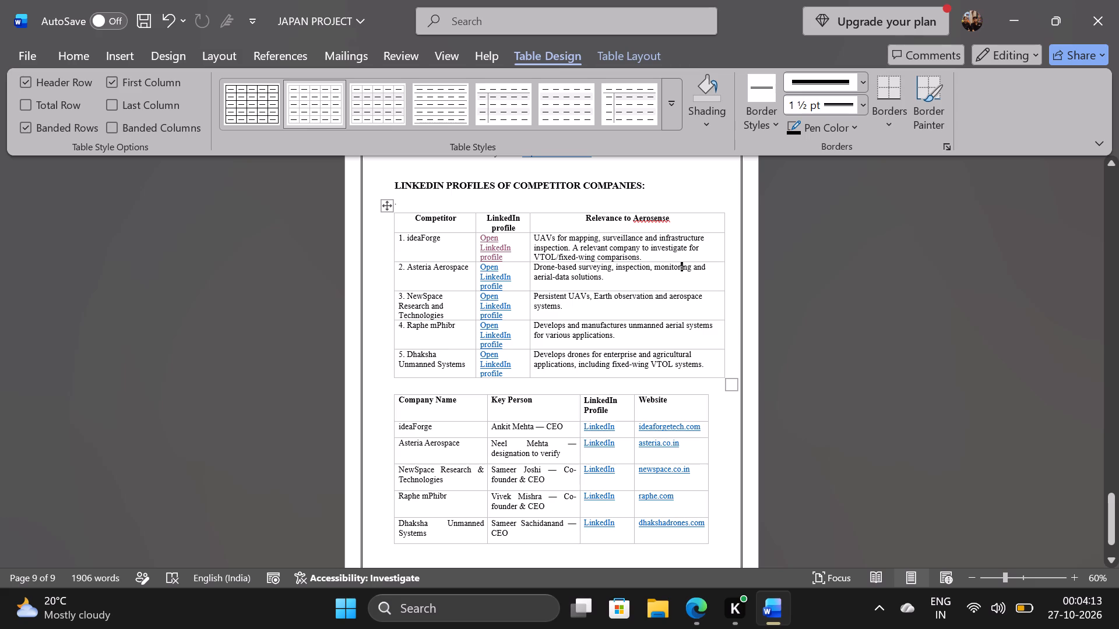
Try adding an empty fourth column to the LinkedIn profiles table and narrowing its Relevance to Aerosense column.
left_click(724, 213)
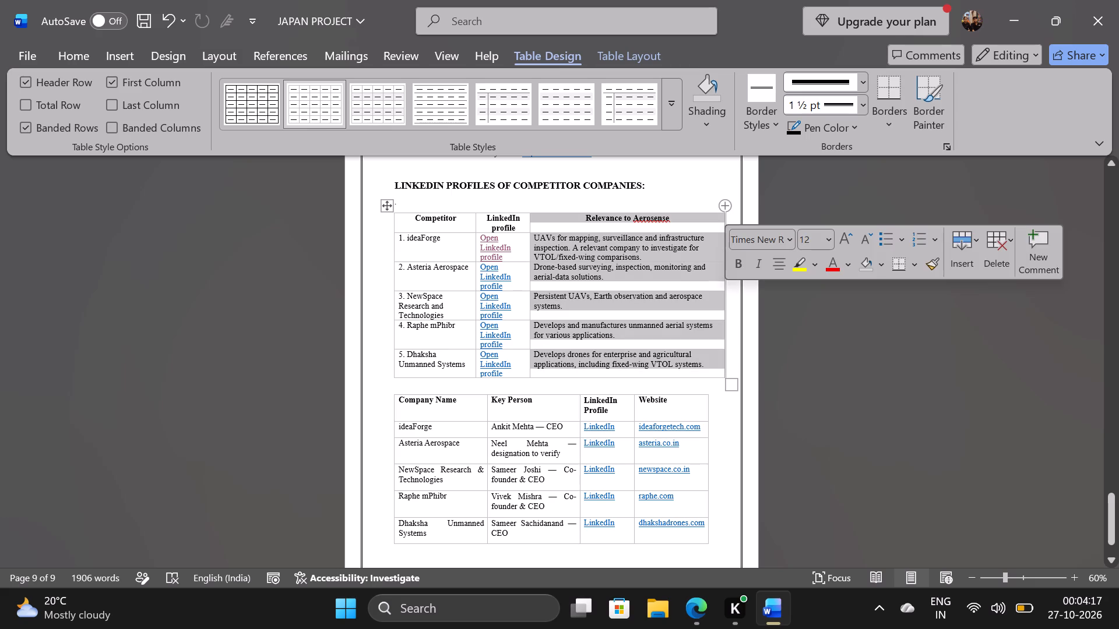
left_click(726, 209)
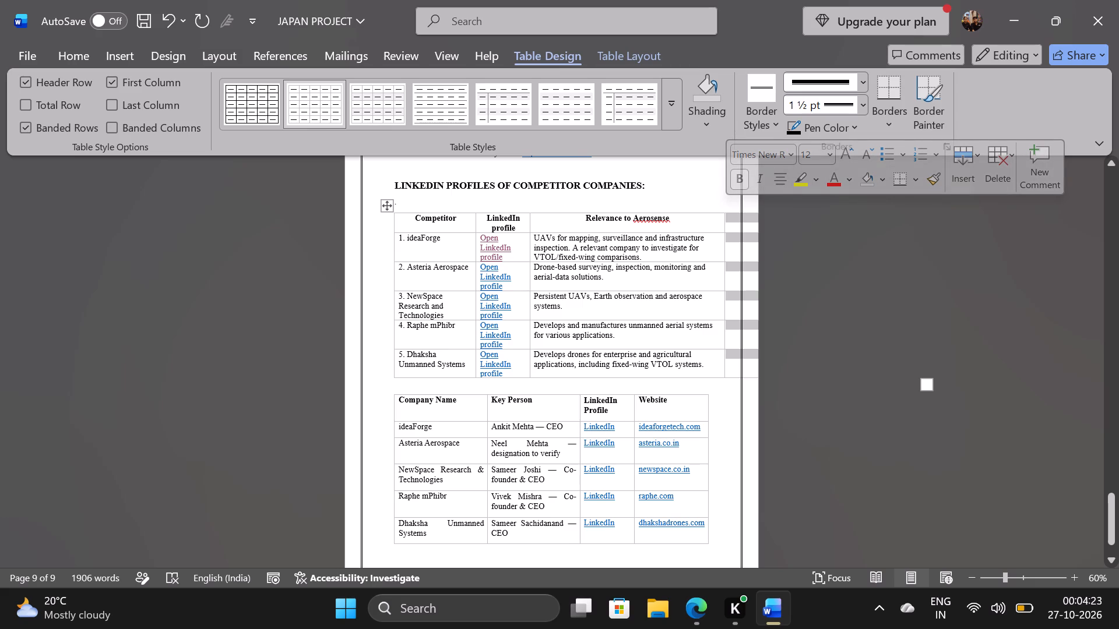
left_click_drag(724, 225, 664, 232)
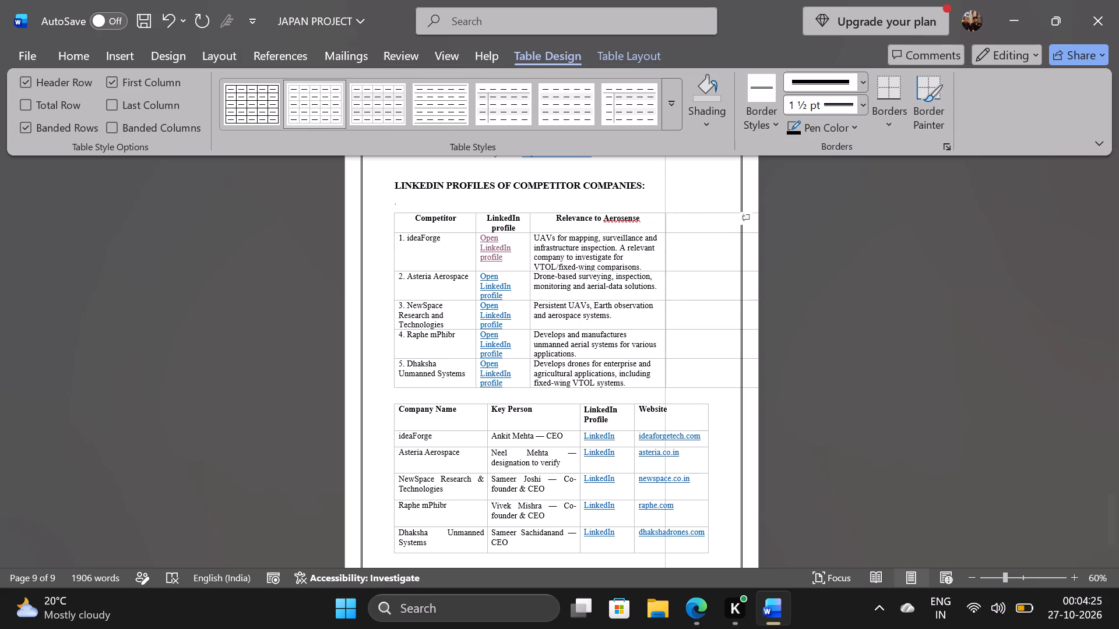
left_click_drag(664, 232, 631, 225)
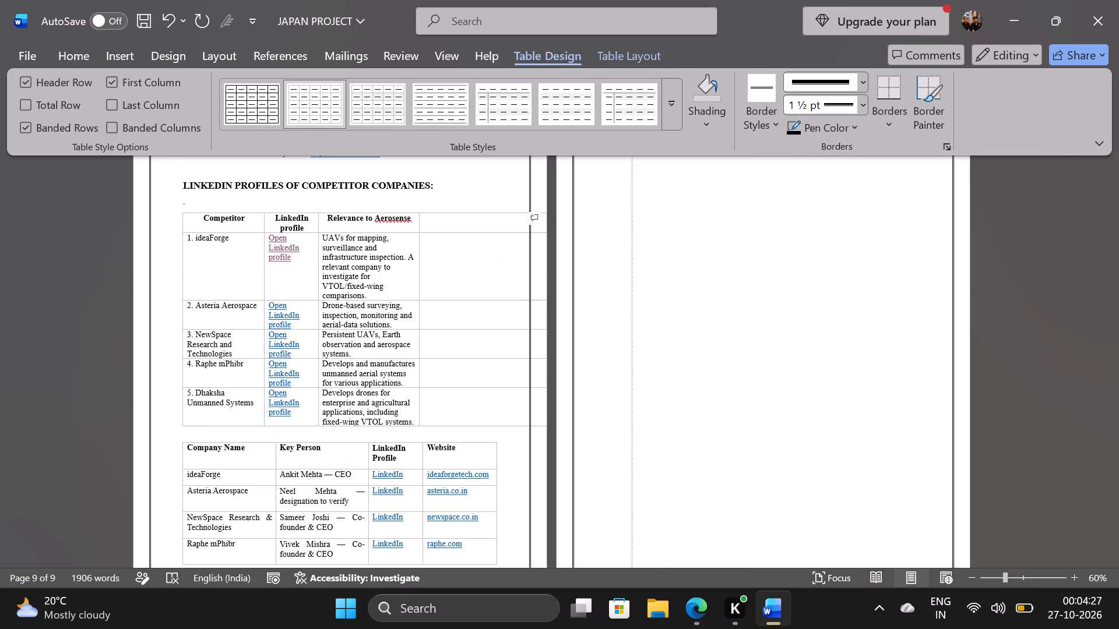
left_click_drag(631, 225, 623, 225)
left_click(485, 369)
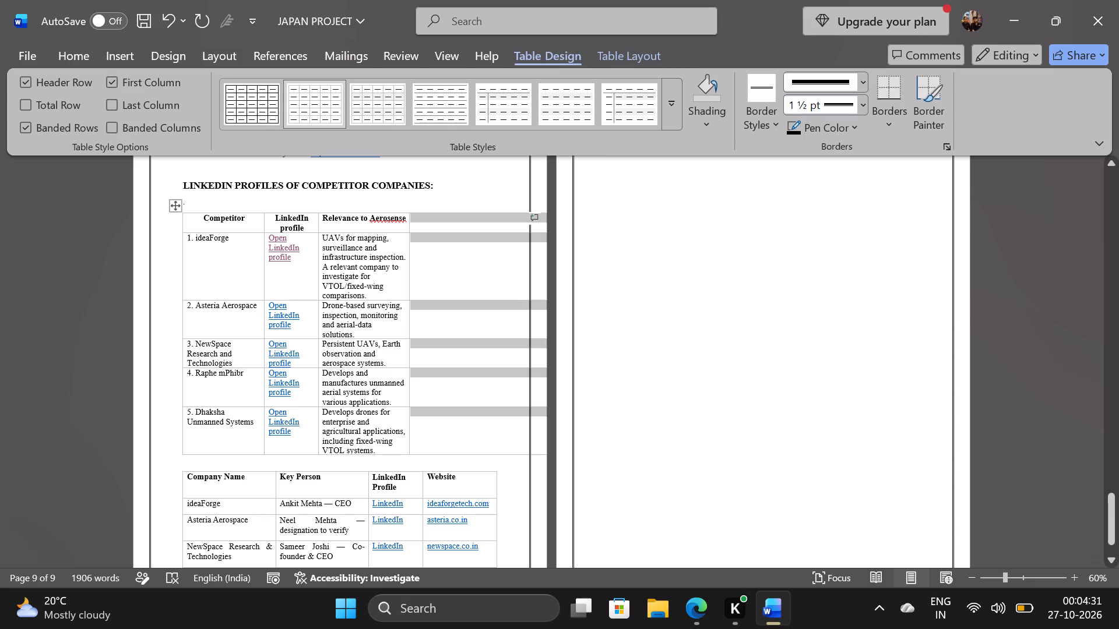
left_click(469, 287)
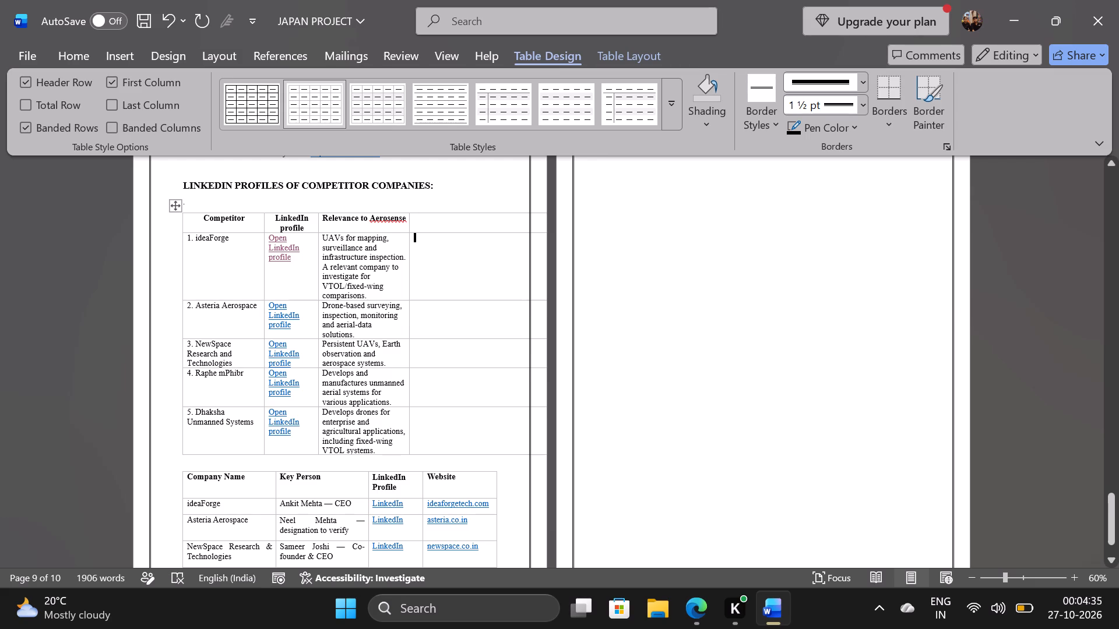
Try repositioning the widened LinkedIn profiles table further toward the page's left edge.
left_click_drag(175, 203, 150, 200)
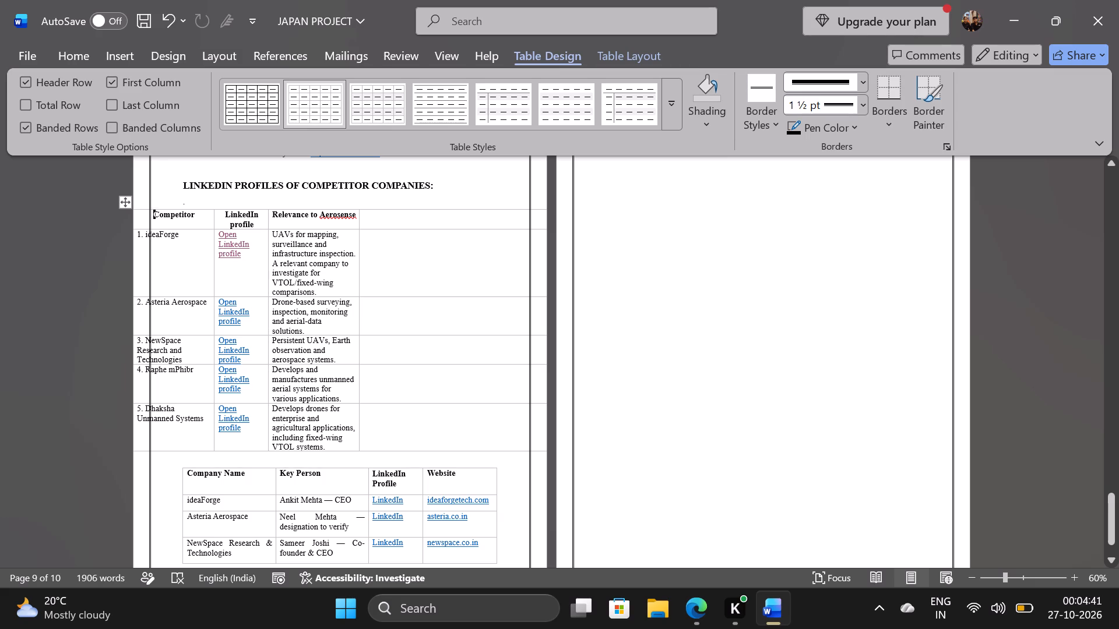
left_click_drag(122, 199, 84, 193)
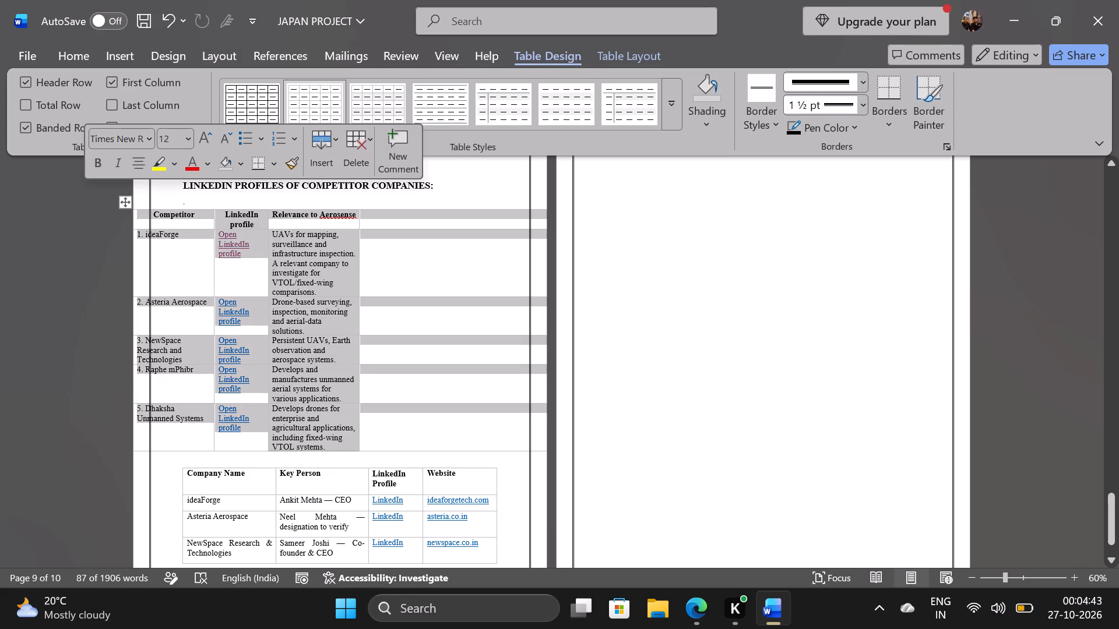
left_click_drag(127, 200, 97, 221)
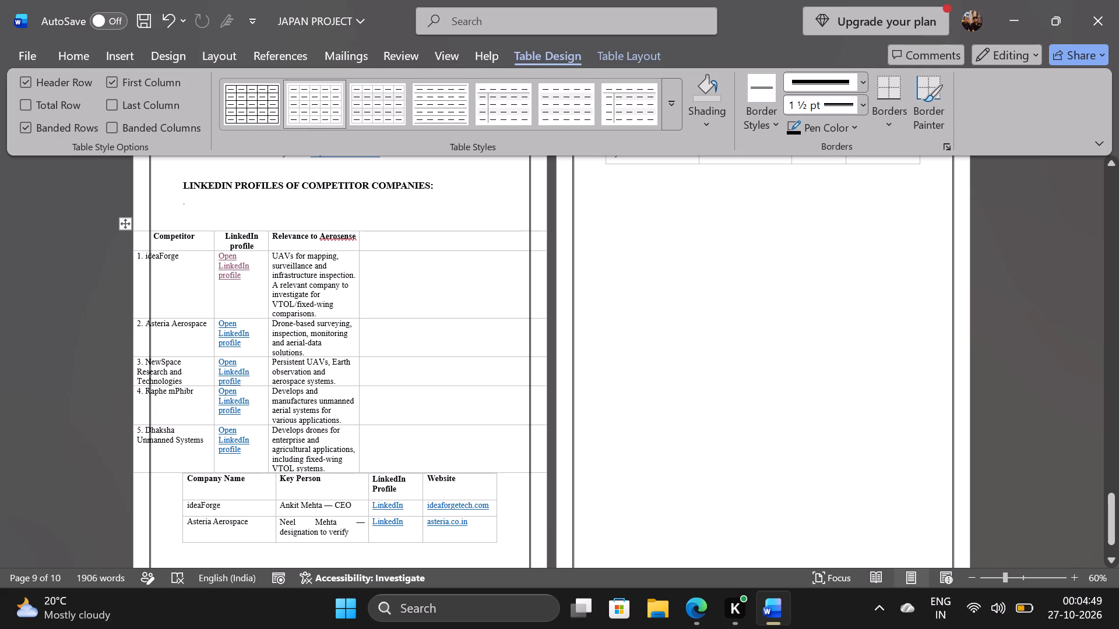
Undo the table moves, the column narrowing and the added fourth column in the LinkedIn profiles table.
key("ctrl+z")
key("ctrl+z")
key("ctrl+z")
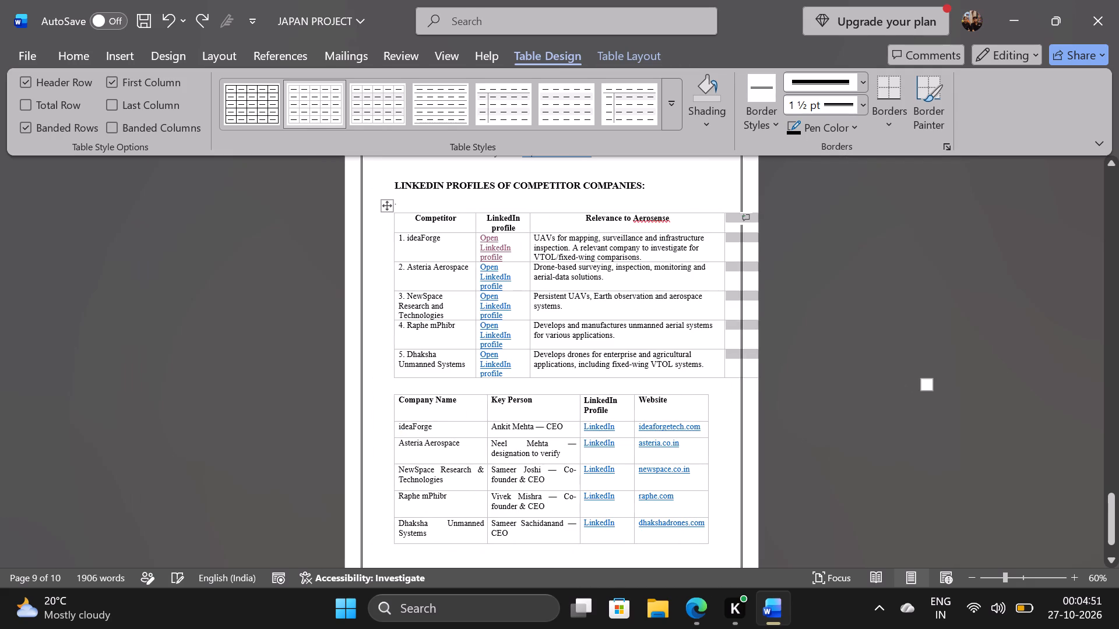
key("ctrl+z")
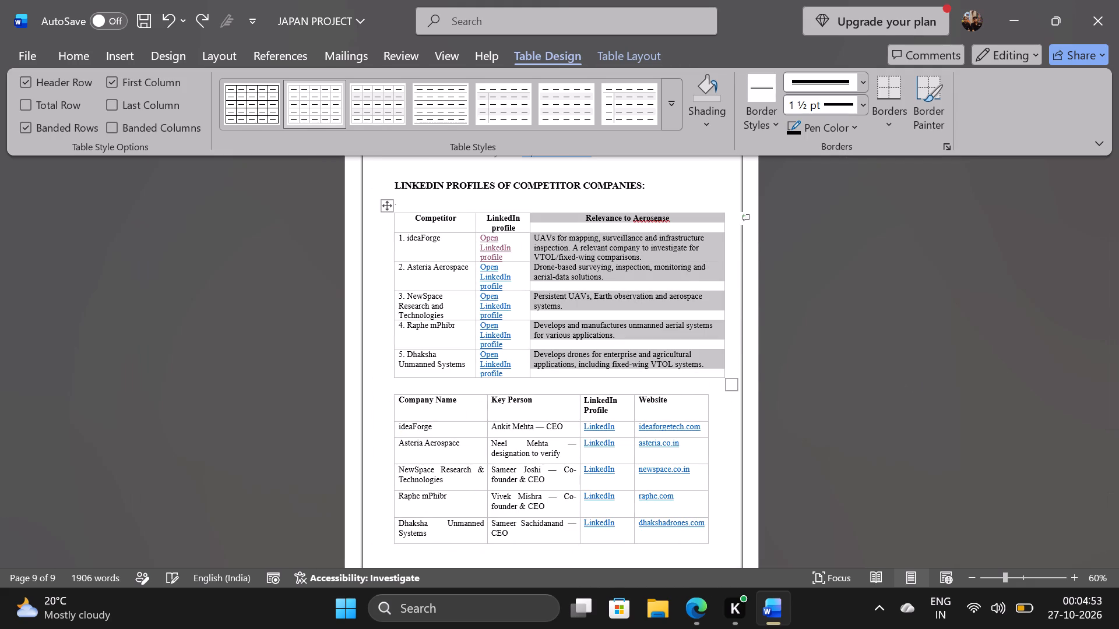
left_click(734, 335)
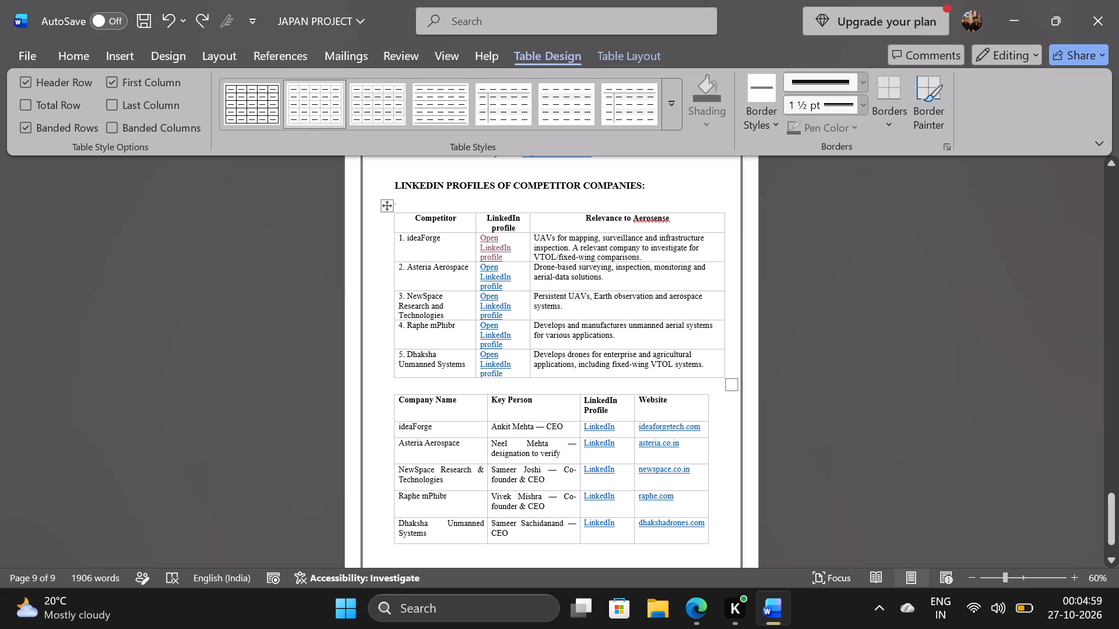
Narrow the Relevance to Aerosense column of the LinkedIn profiles table to about the width of the Competitor column.
left_click_drag(724, 217, 661, 218)
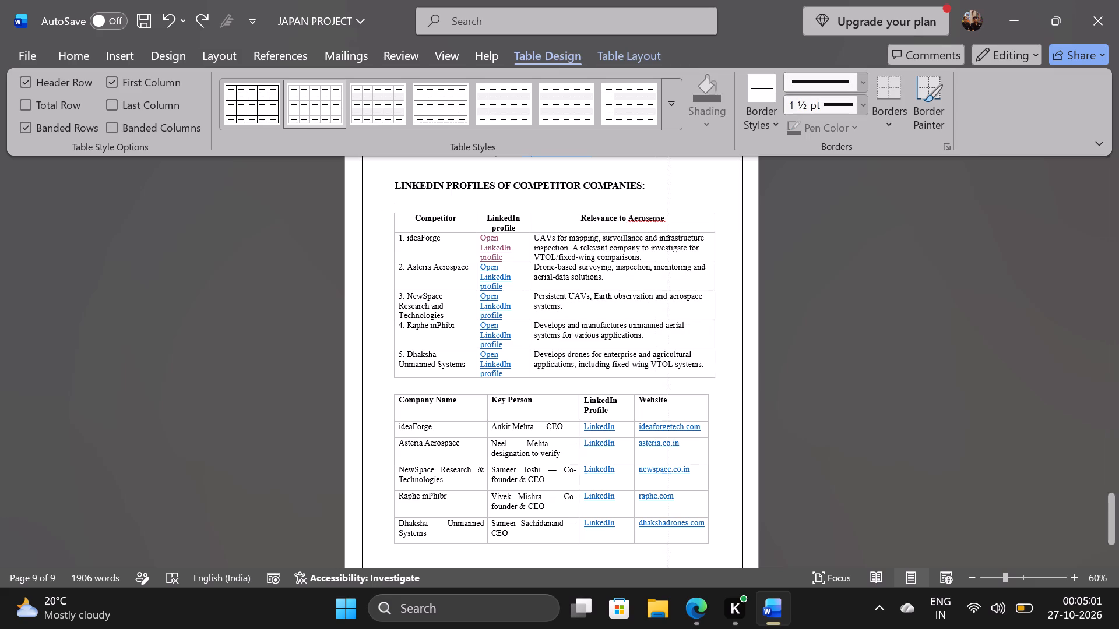
left_click_drag(661, 218, 607, 225)
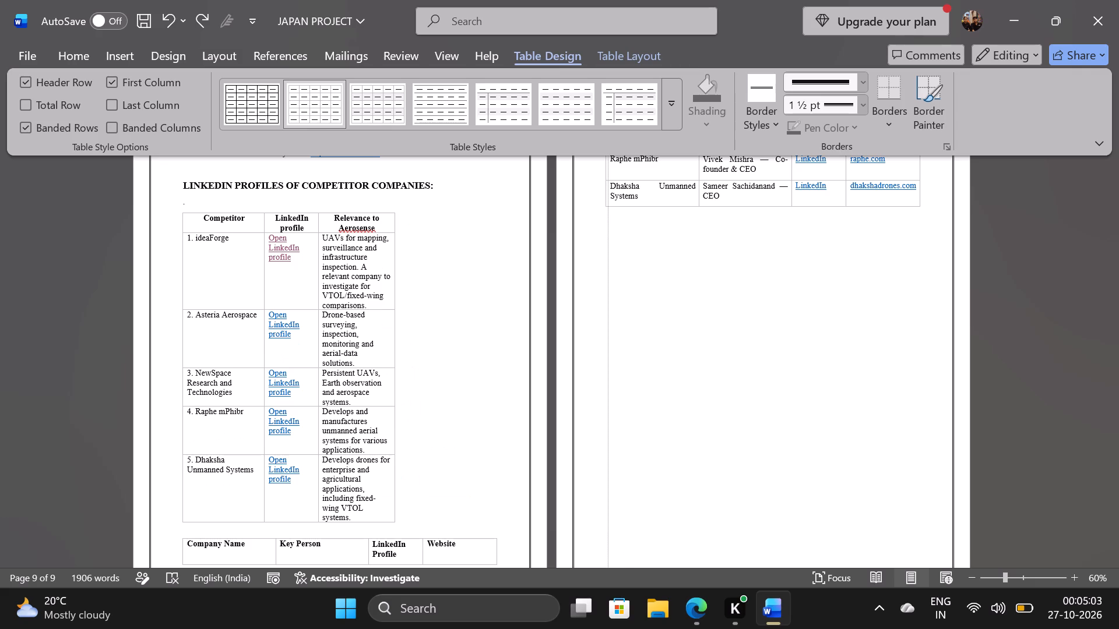
left_click_drag(607, 225, 609, 225)
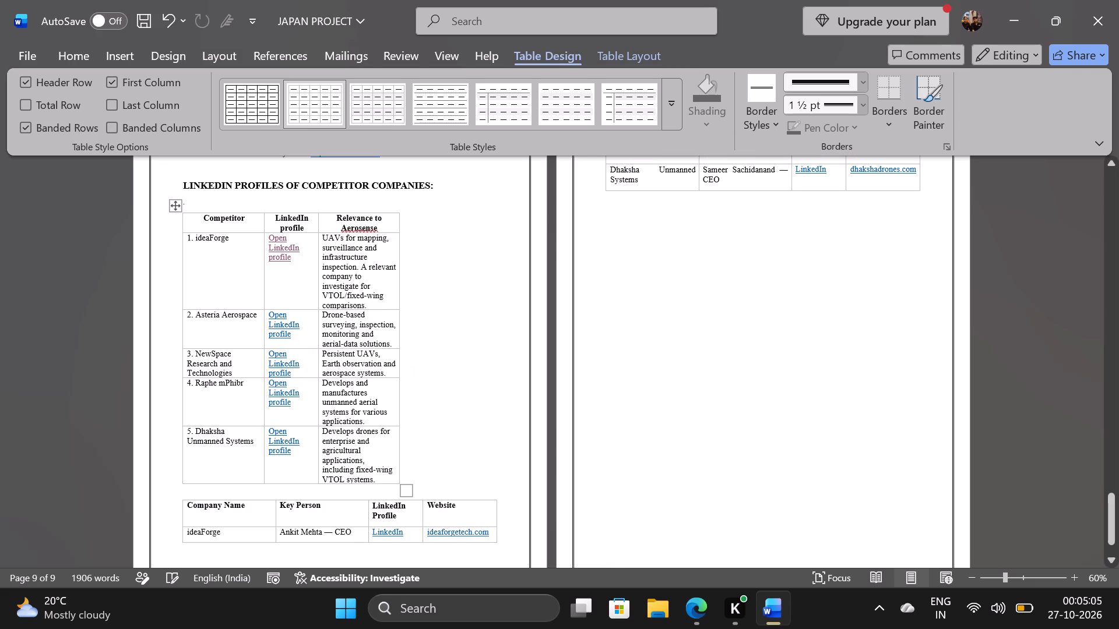
Add an empty fourth column after Relevance to Aerosense in the LinkedIn profiles table.
left_click(399, 214)
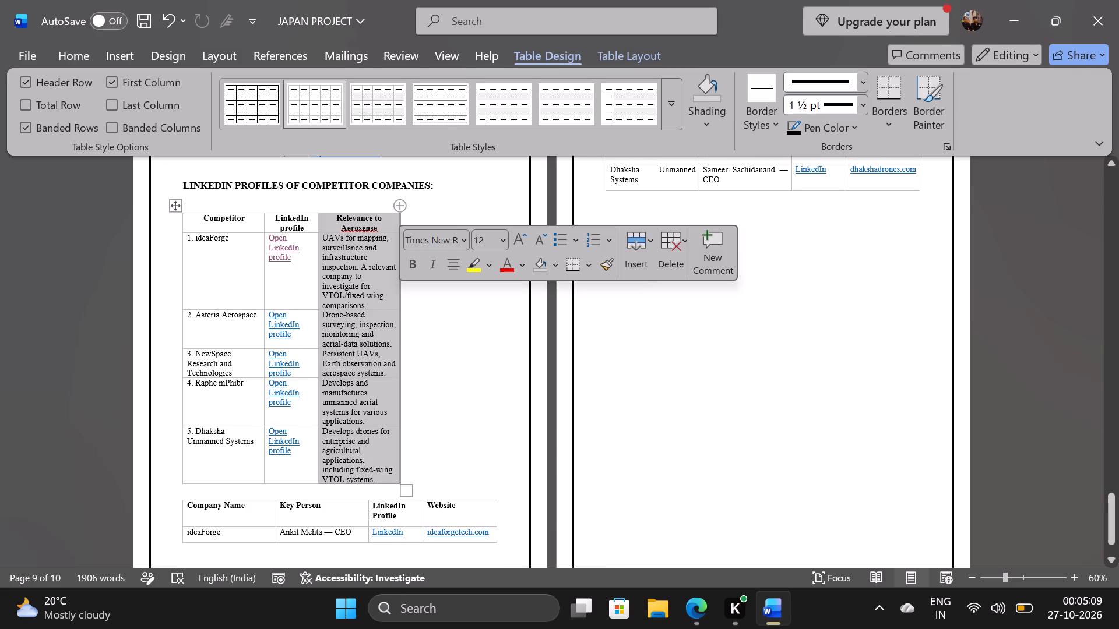
left_click(399, 214)
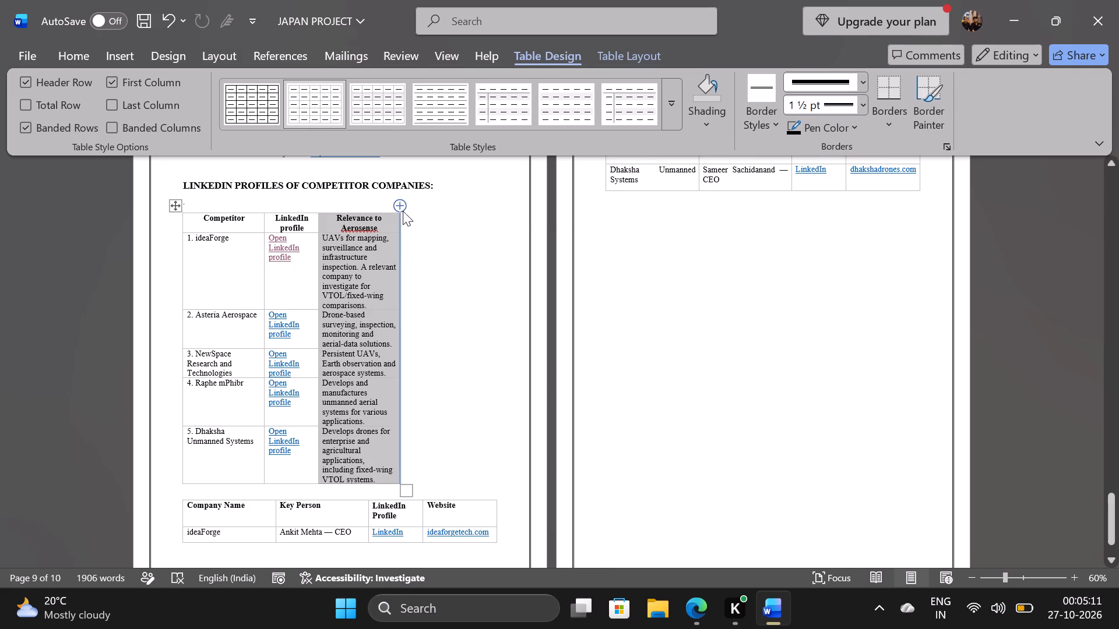
left_click(397, 207)
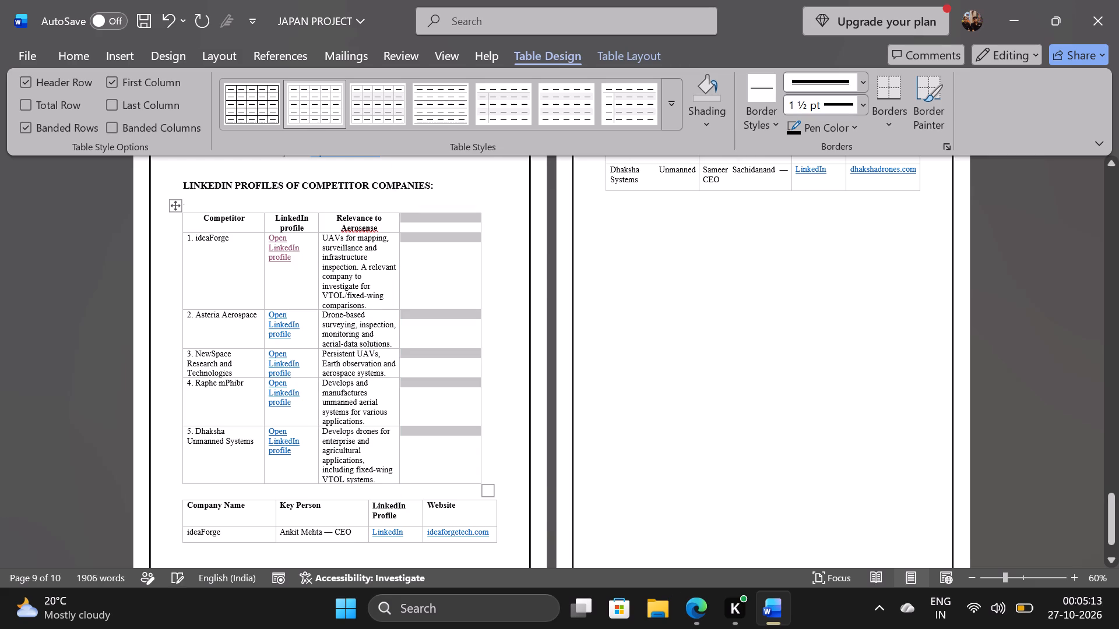
left_click(513, 388)
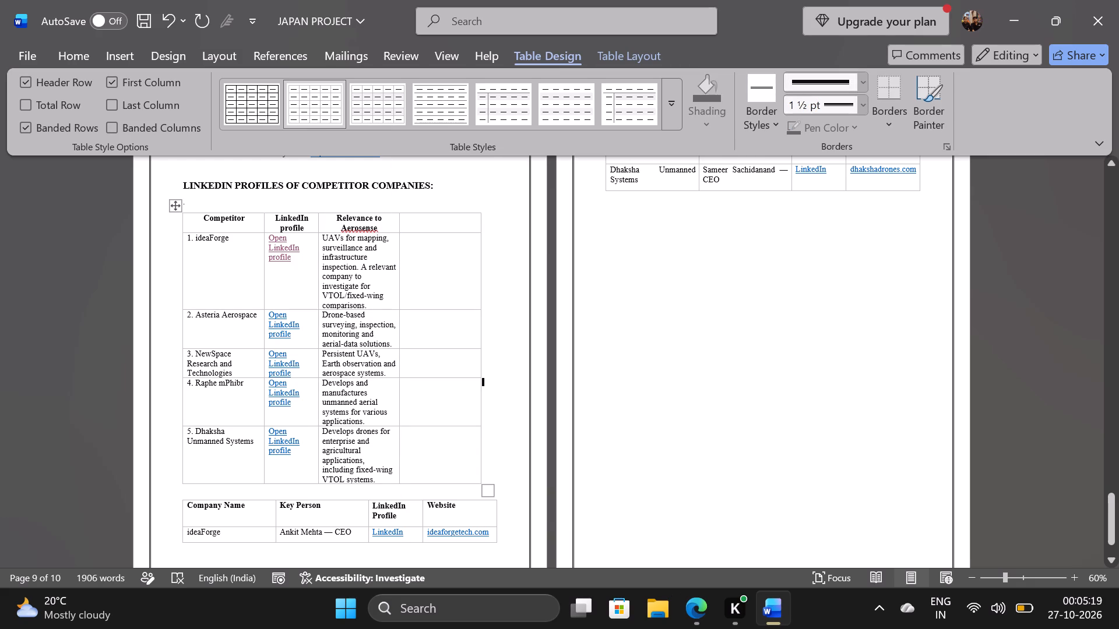
Try the Table Grid style on the LinkedIn profiles table and settle on Plain Table 1 with shaded alternate rows.
left_click(251, 108)
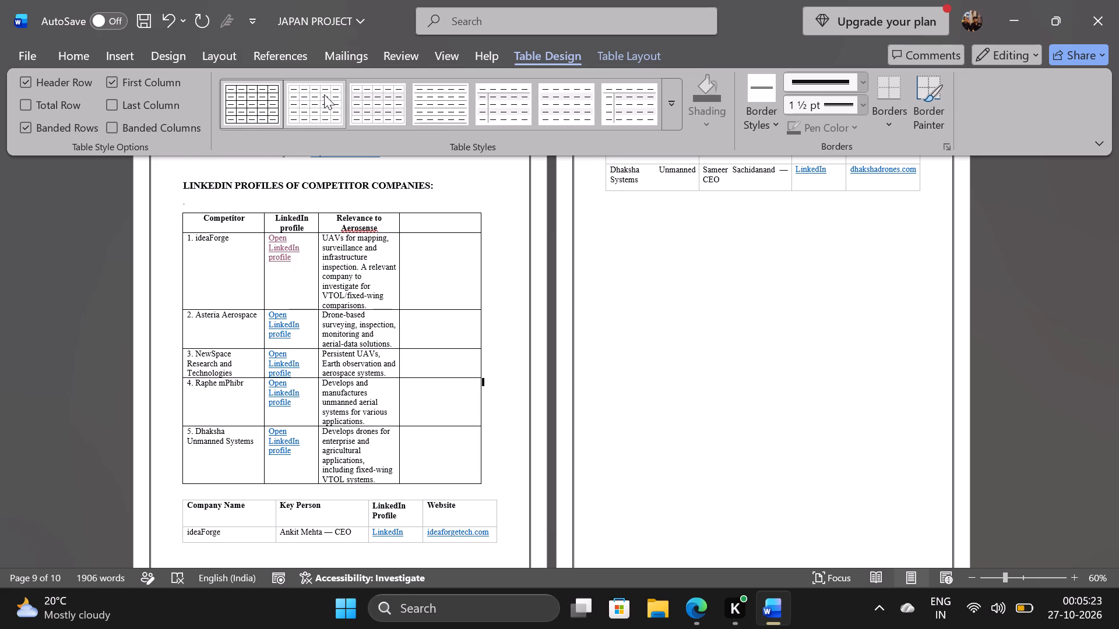
left_click(378, 100)
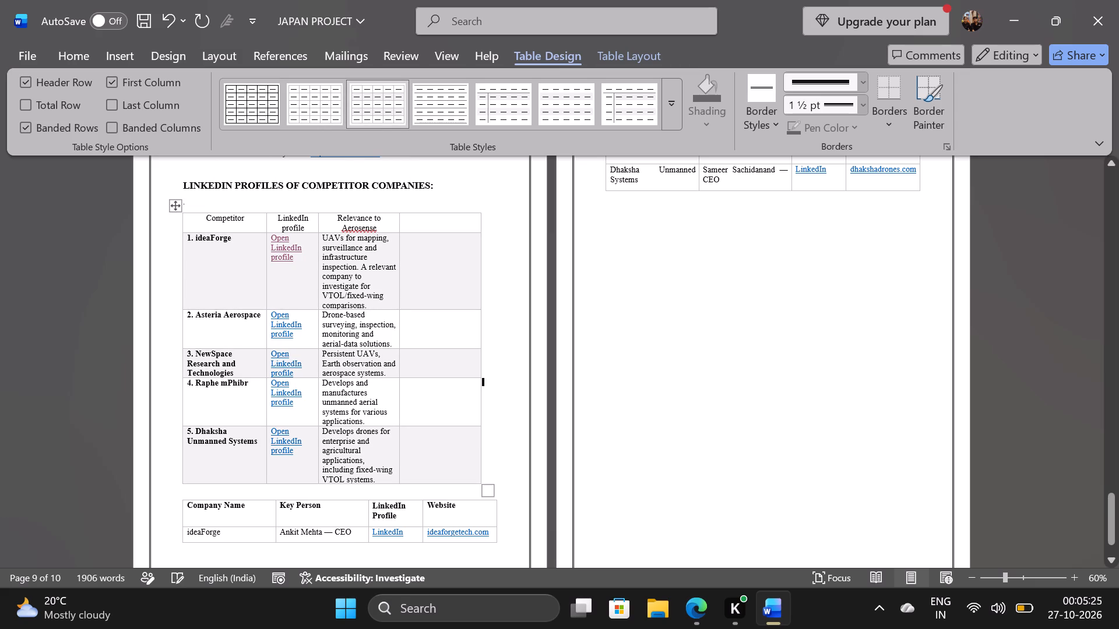
Insert three blank lines between the two competitor tables to push the whole Company Name table onto the next page.
scroll(463, 403, "down", 1)
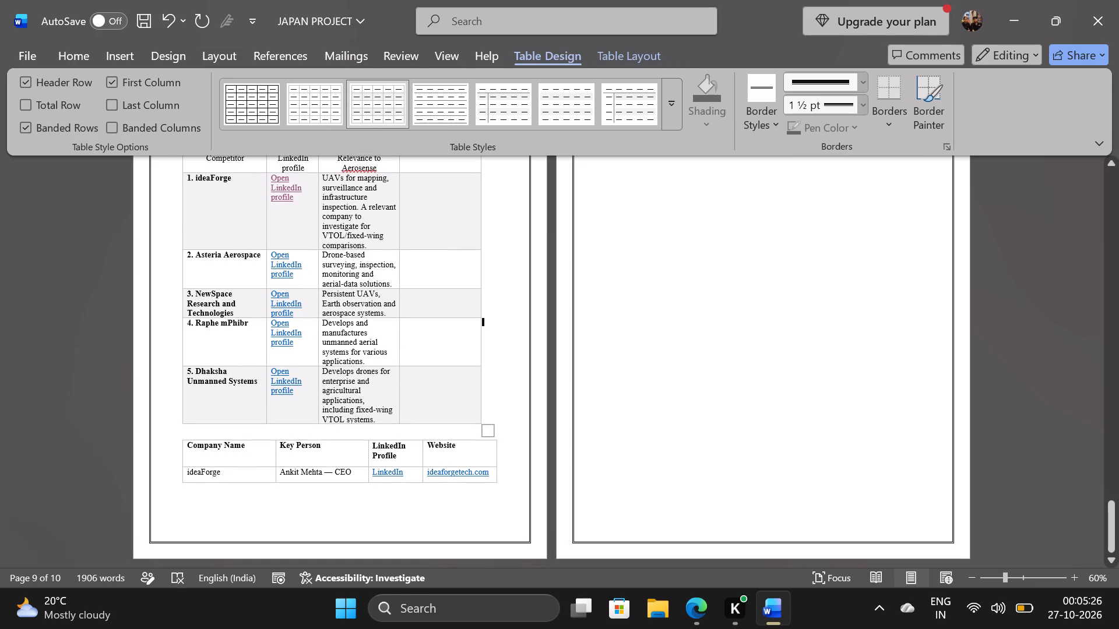
left_click_drag(280, 447, 342, 478)
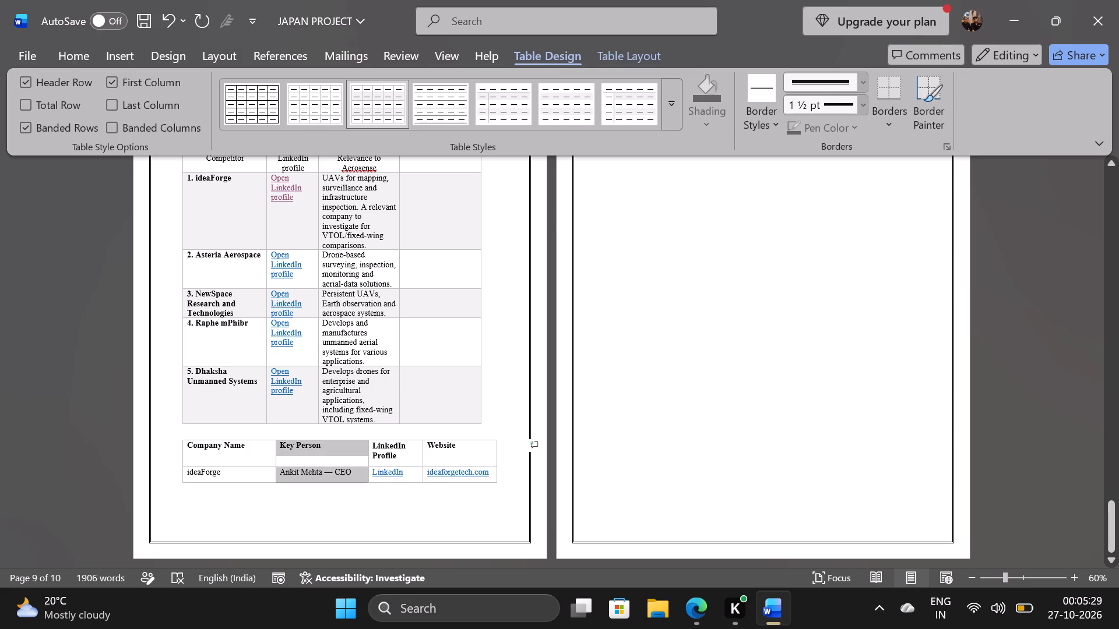
left_click_drag(342, 478, 342, 482)
scroll(729, 355, "up", 1)
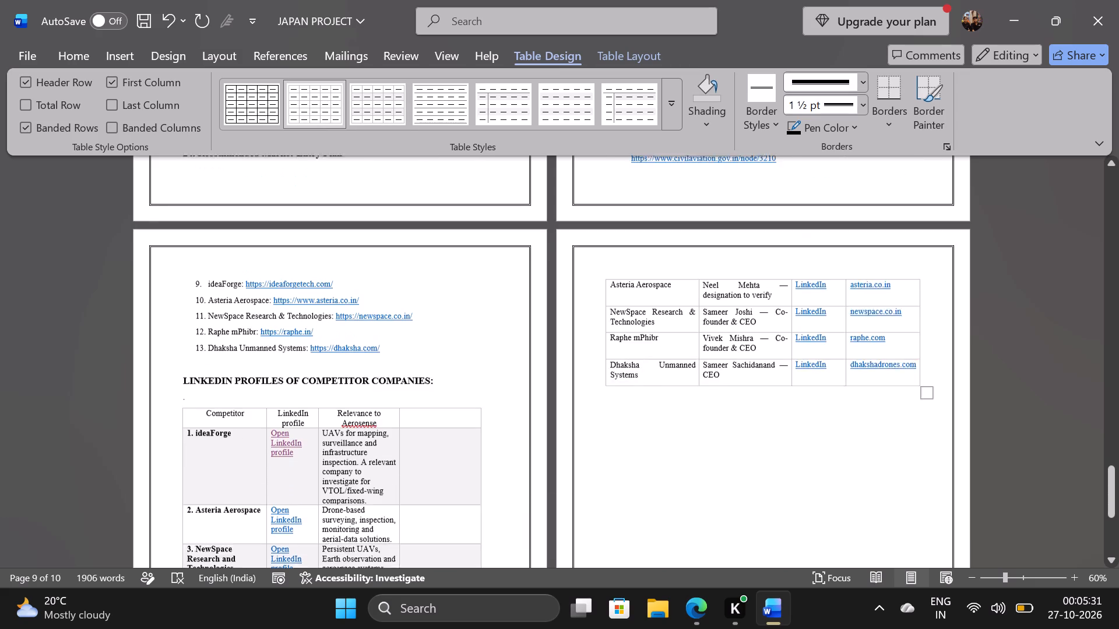
scroll(729, 355, "up", 1)
scroll(729, 355, "down", 2)
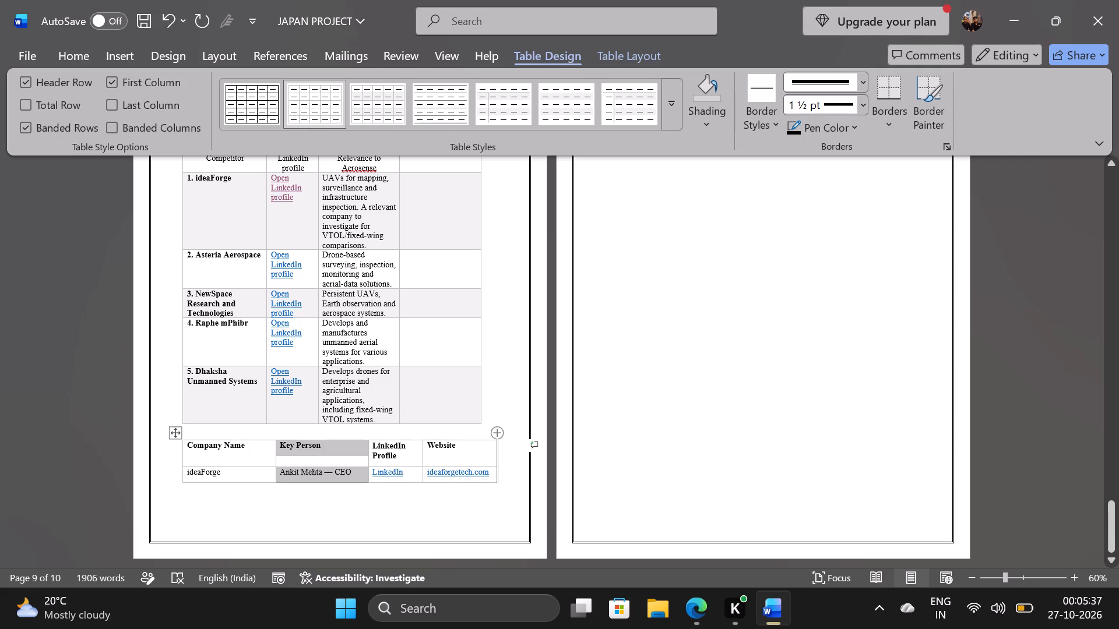
left_click(487, 425)
key("Return")
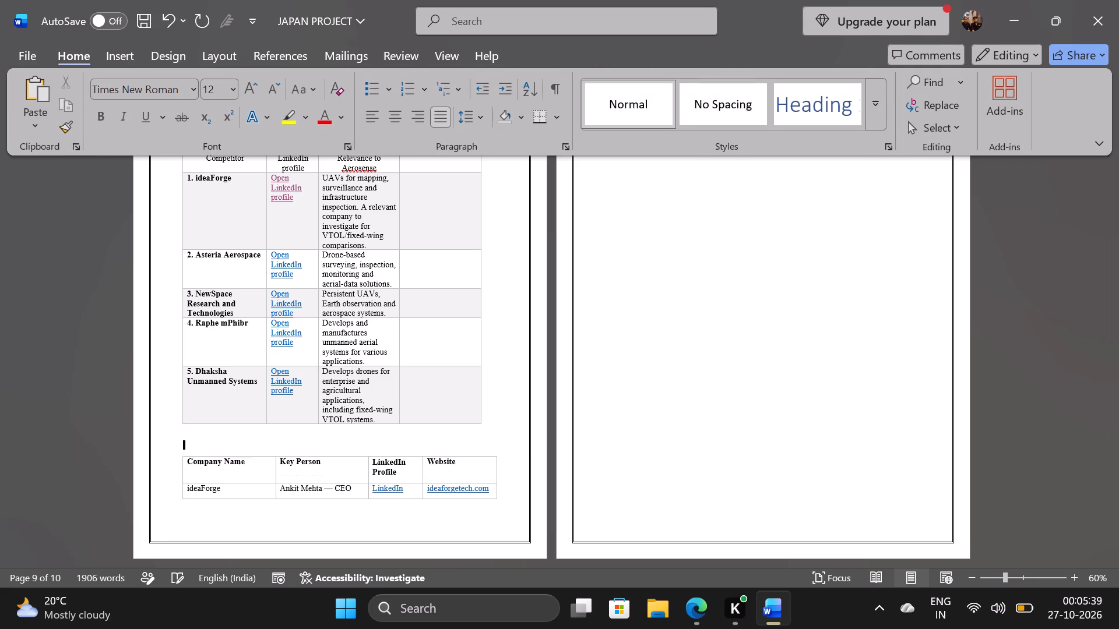
key("Return")
key("Return")
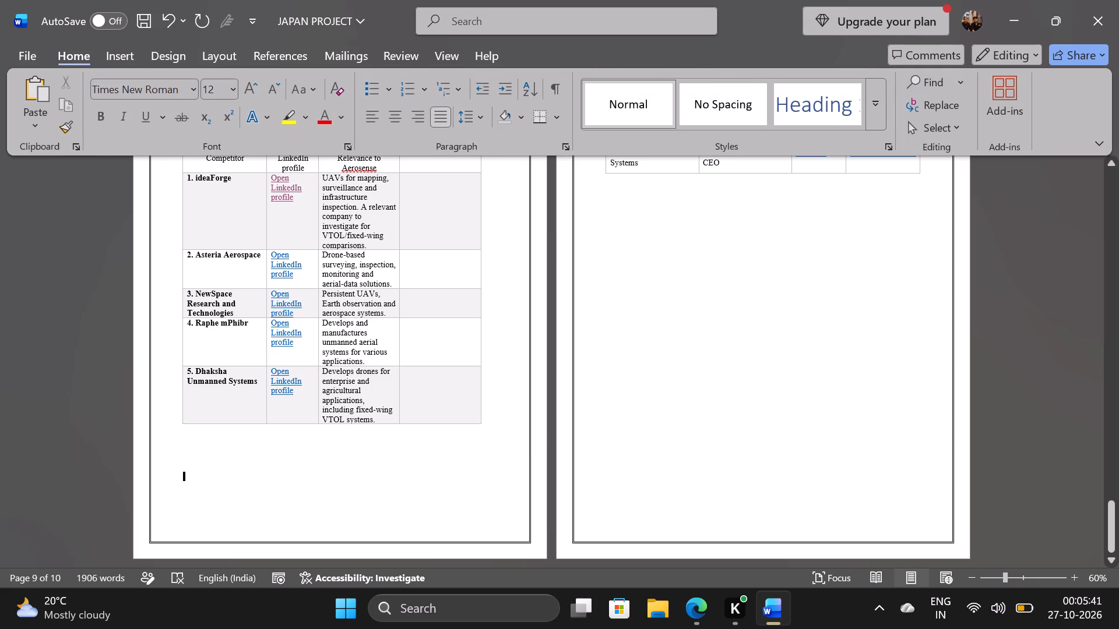
Copy the whole Key Person column from the Company Name table and paste it into the LinkedIn profiles table's empty fourth column.
scroll(861, 324, "up", 1)
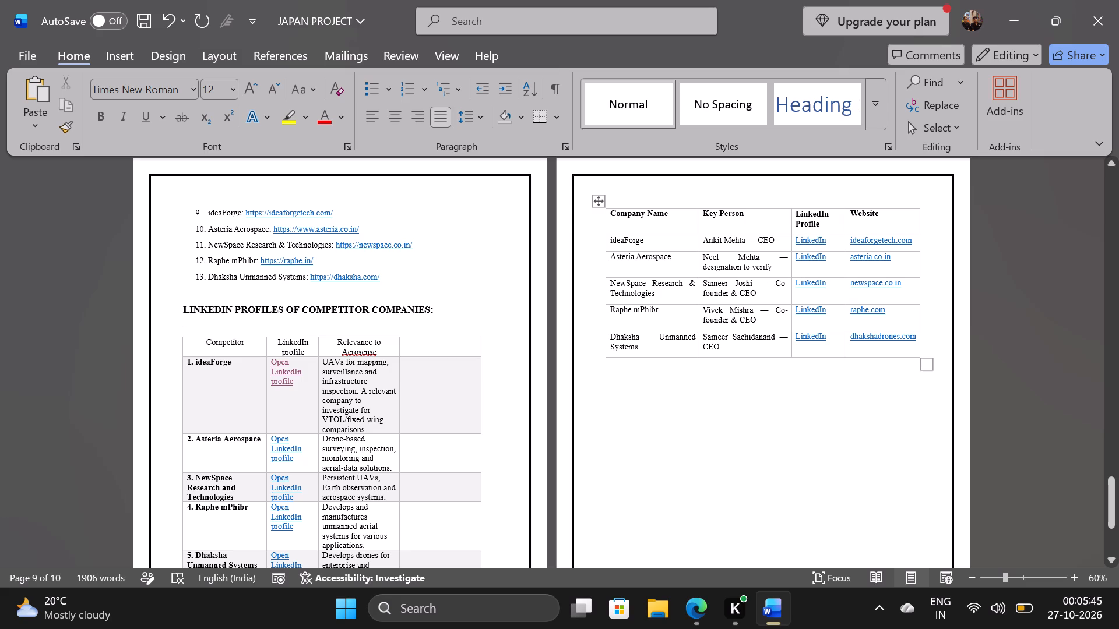
left_click_drag(703, 211, 742, 278)
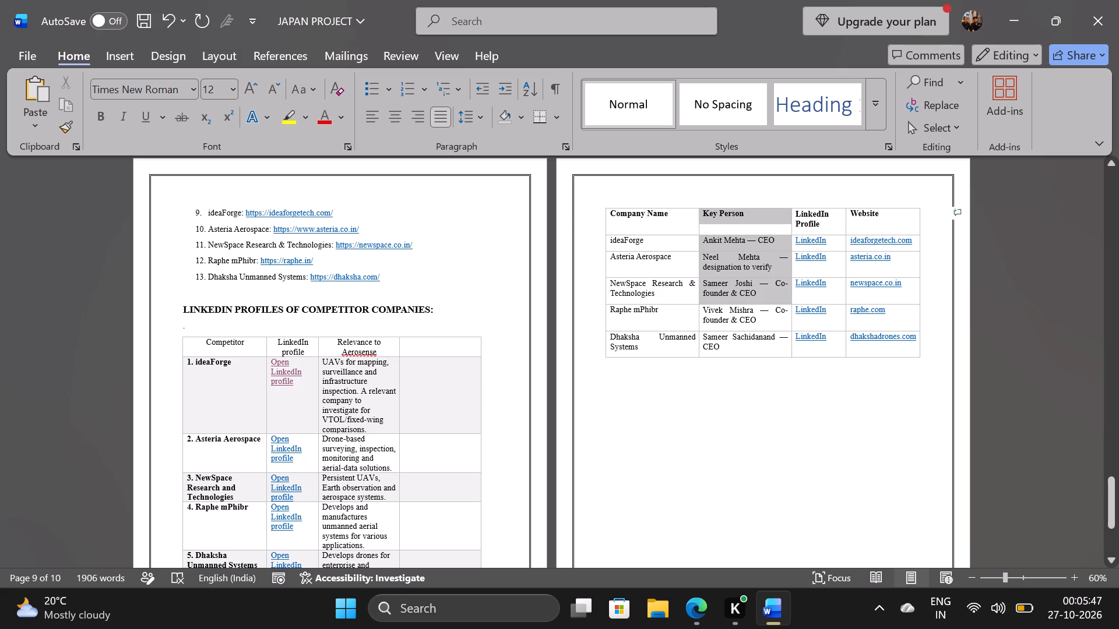
left_click_drag(742, 278, 734, 341)
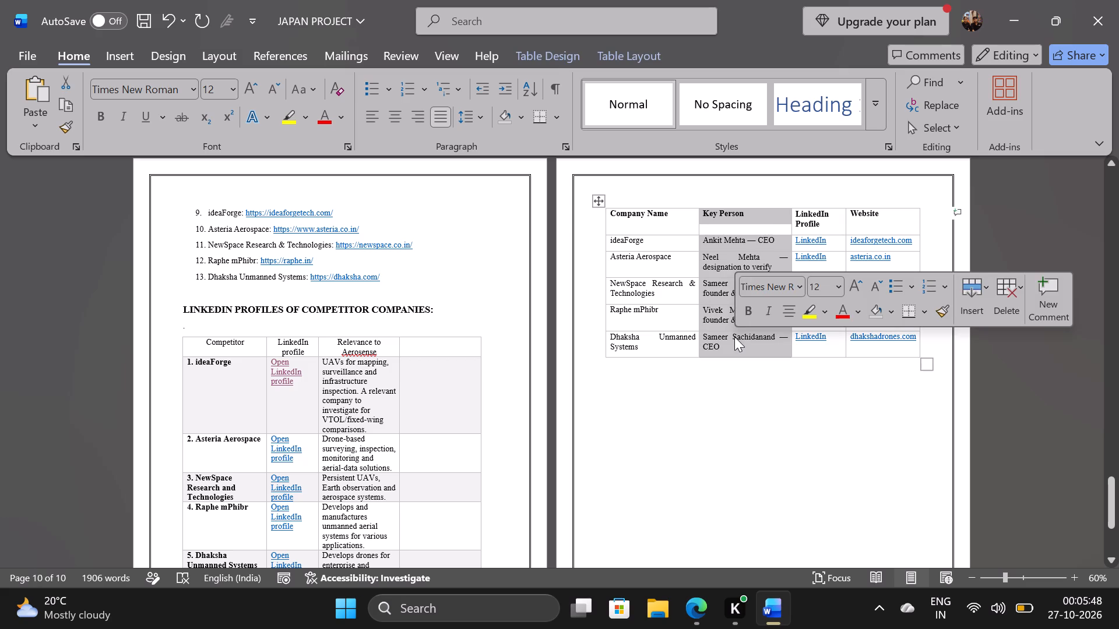
key("ctrl+c")
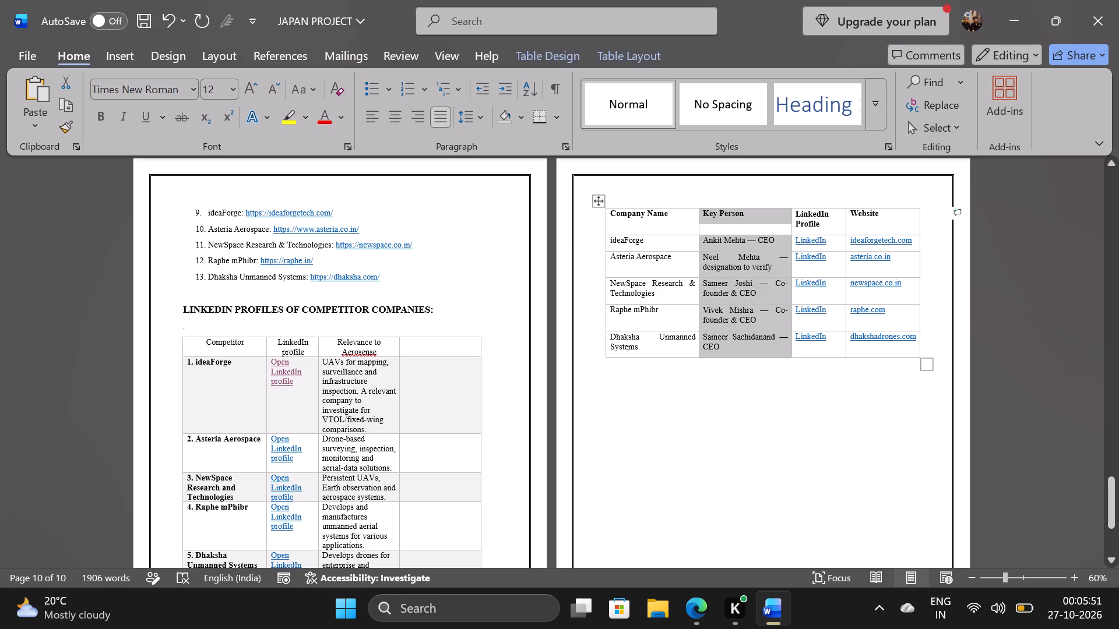
left_click(423, 348)
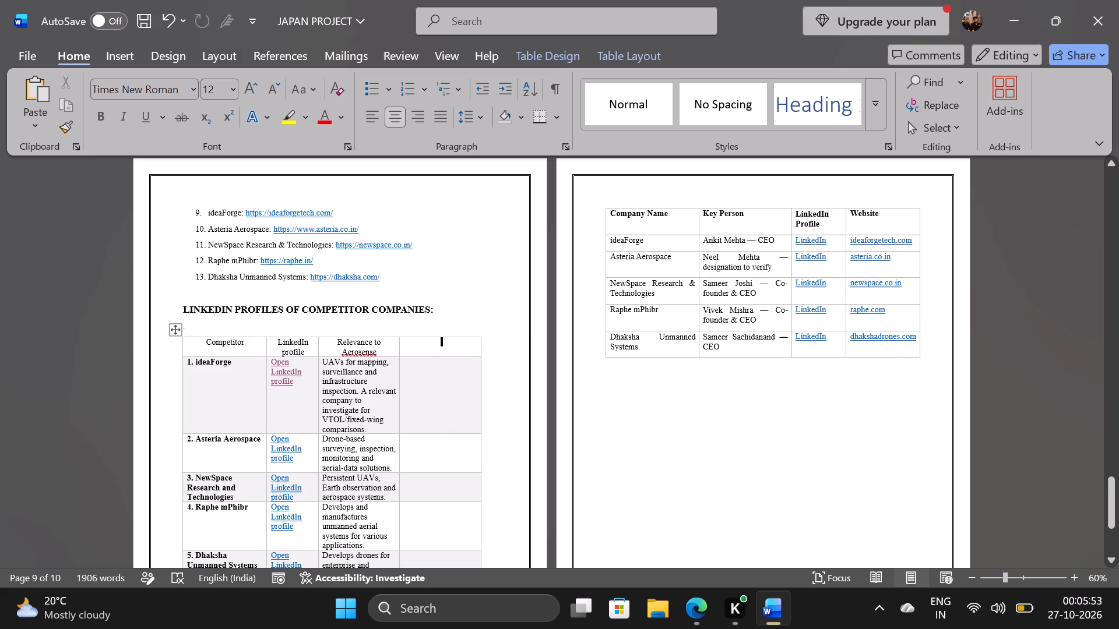
key("ctrl+v")
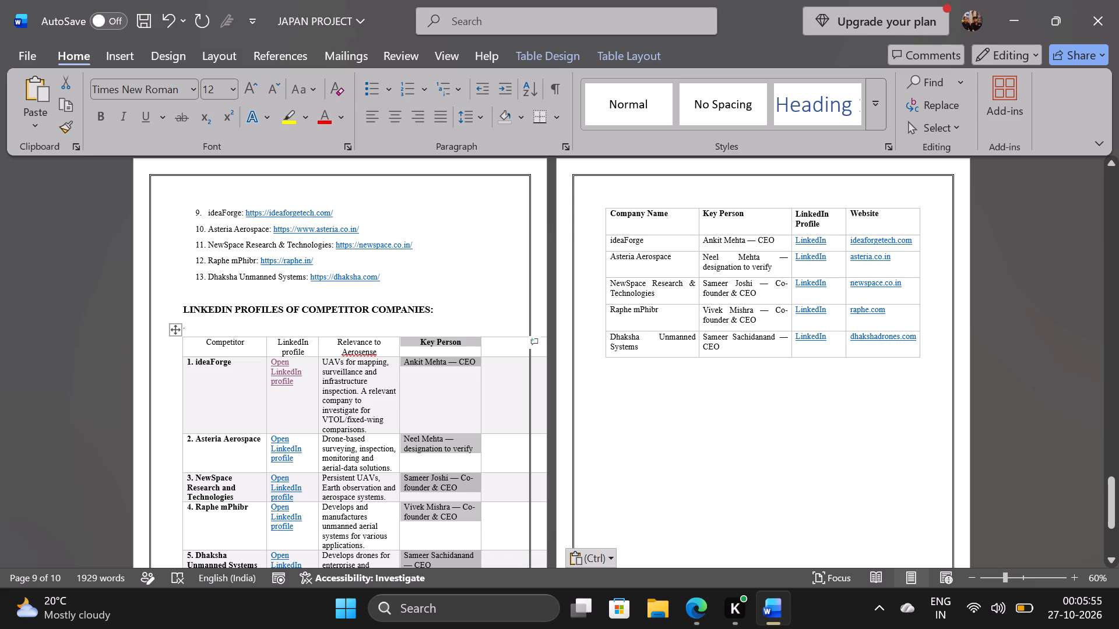
left_click(508, 395)
scroll(462, 411, "left", 1)
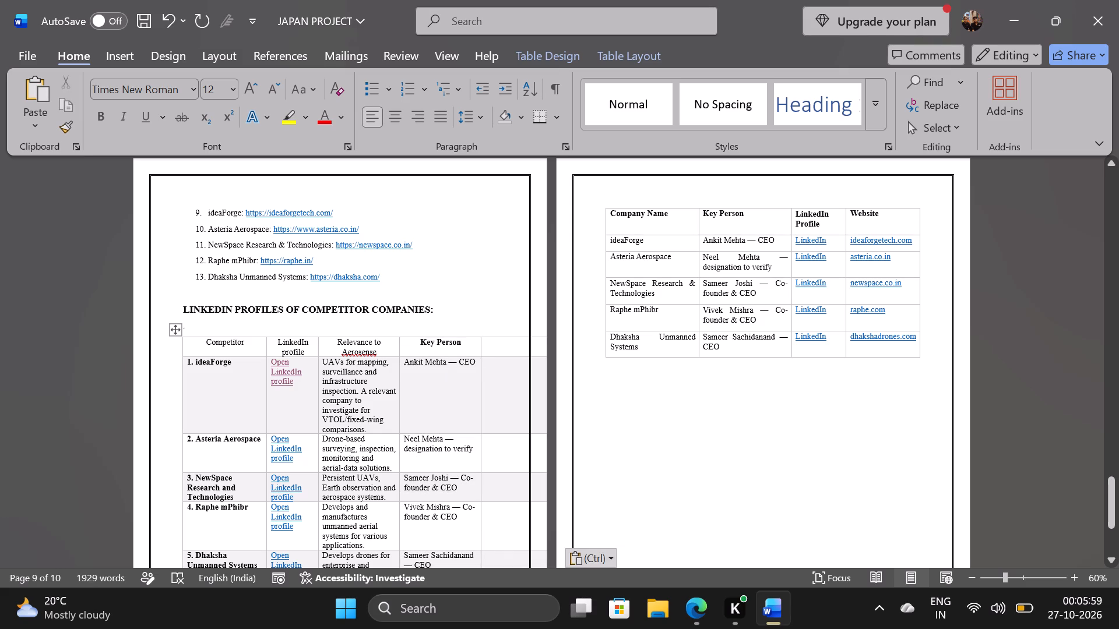
Shift the LinkedIn profiles table toward the page's left border and narrow its Competitor, LinkedIn profile and Key Person columns.
left_click_drag(175, 328, 162, 324)
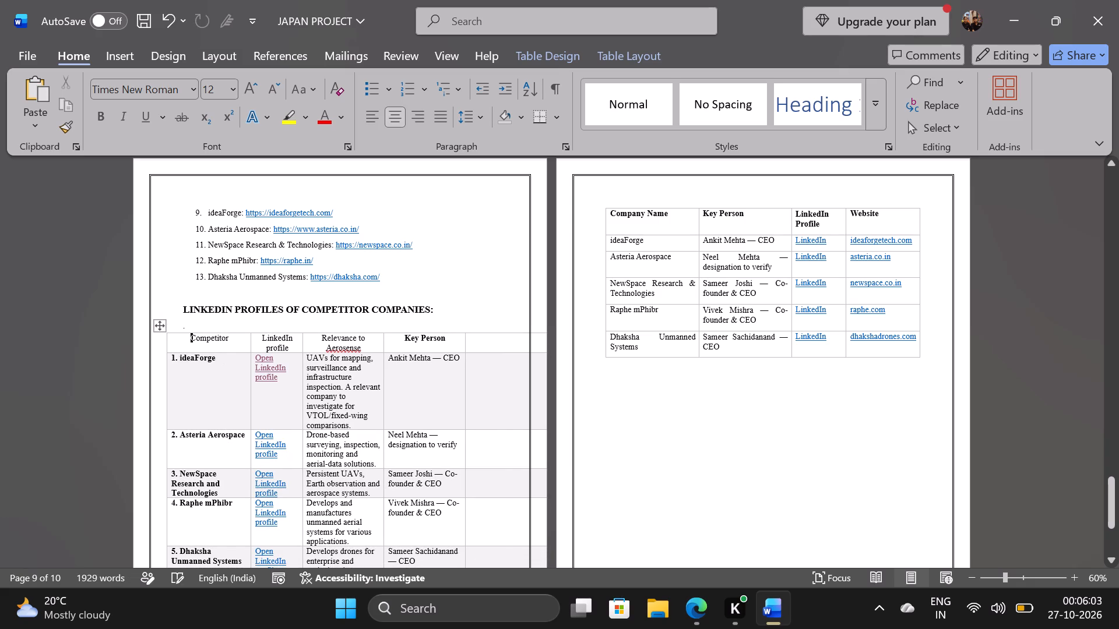
scroll(255, 386, "down", 1)
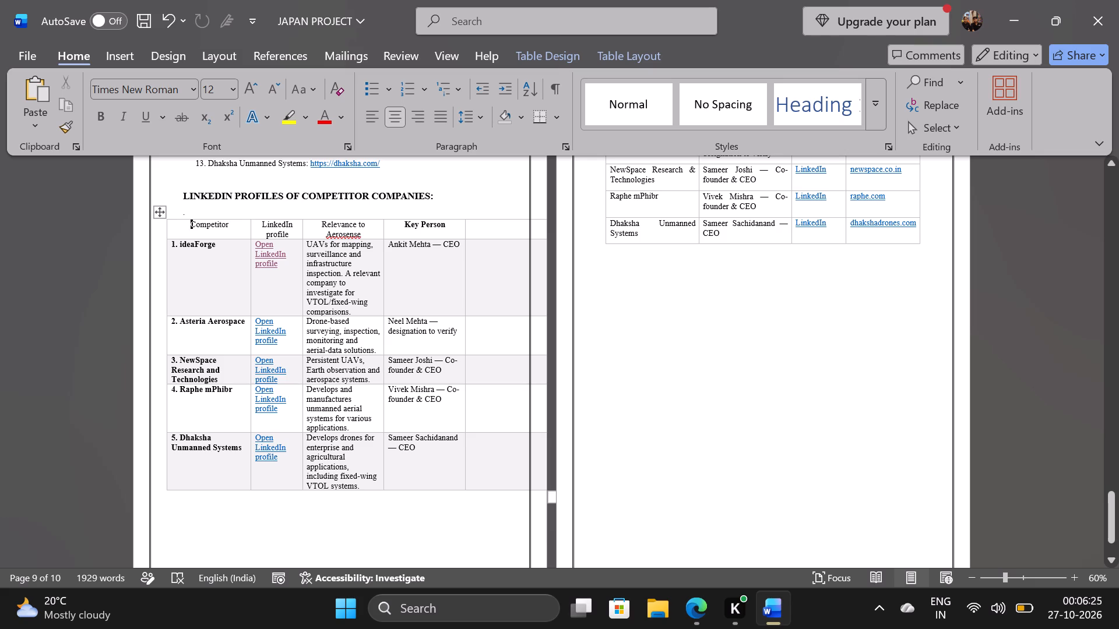
left_click_drag(249, 275, 236, 275)
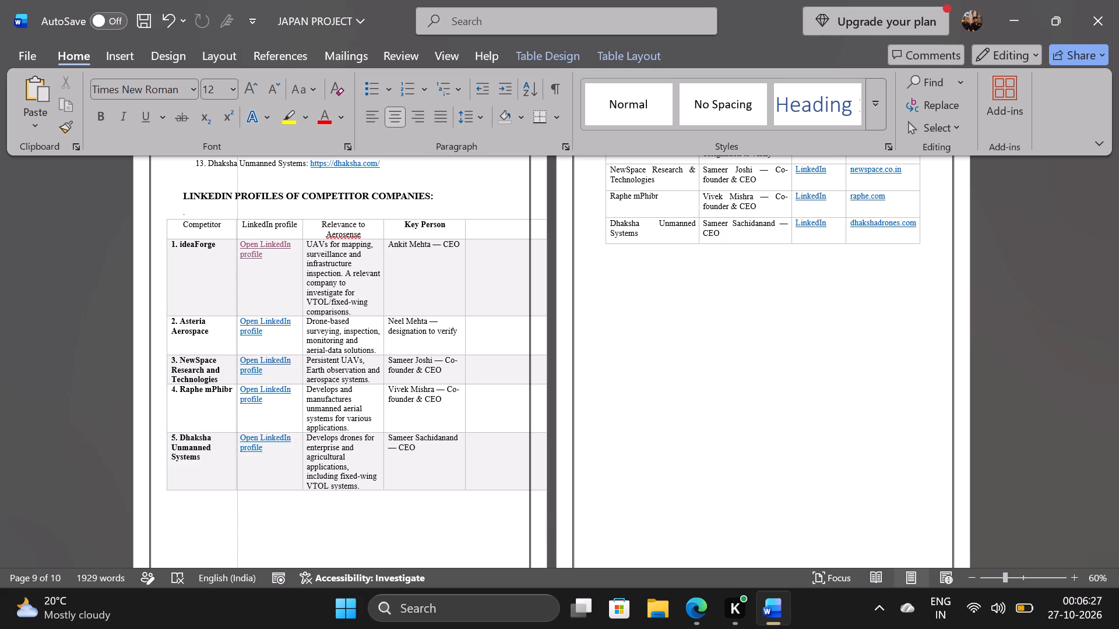
left_click_drag(236, 275, 223, 277)
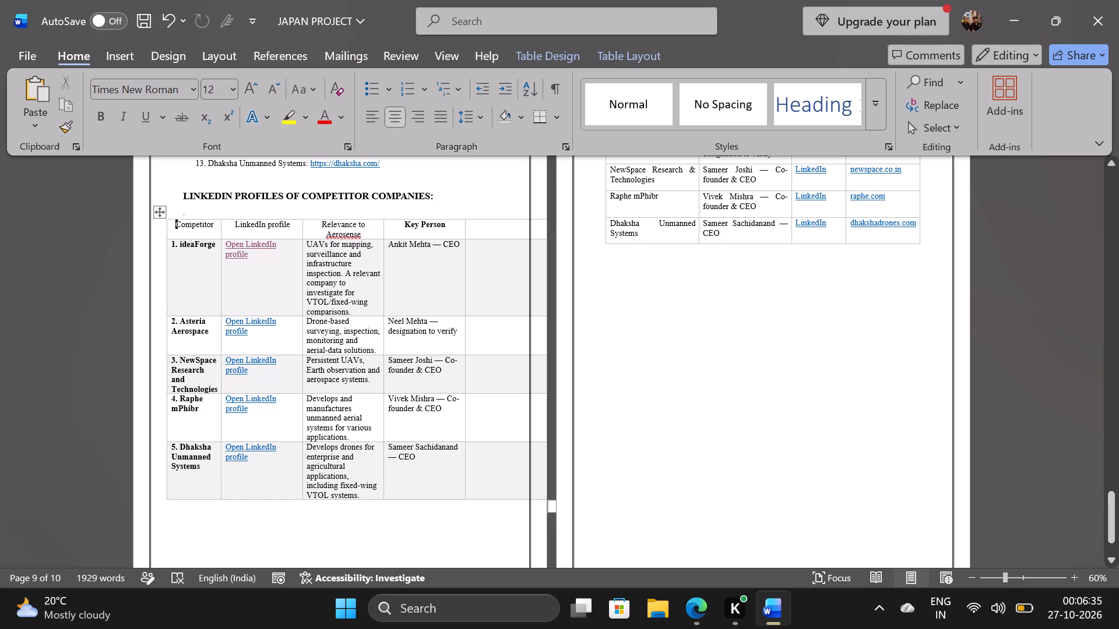
left_click_drag(302, 278, 280, 280)
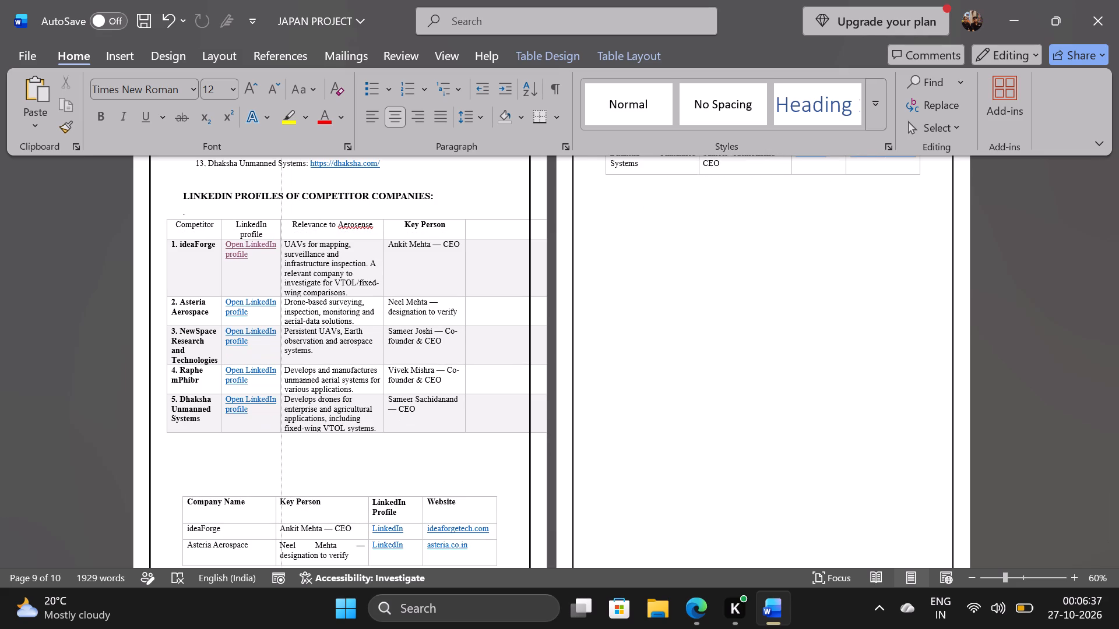
left_click_drag(280, 280, 276, 280)
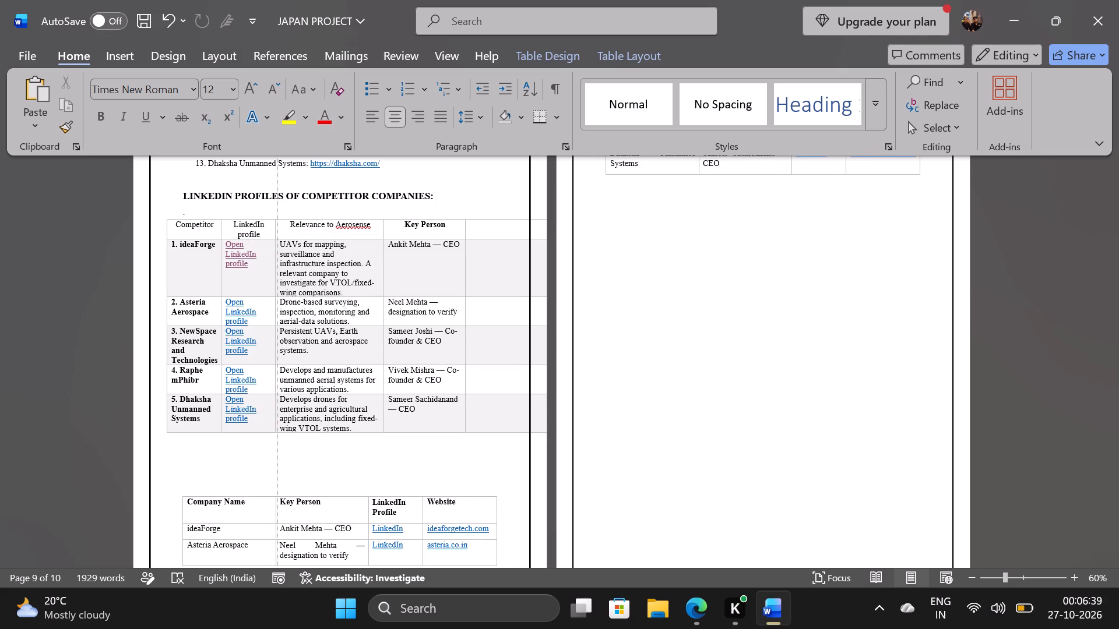
left_click_drag(276, 280, 271, 281)
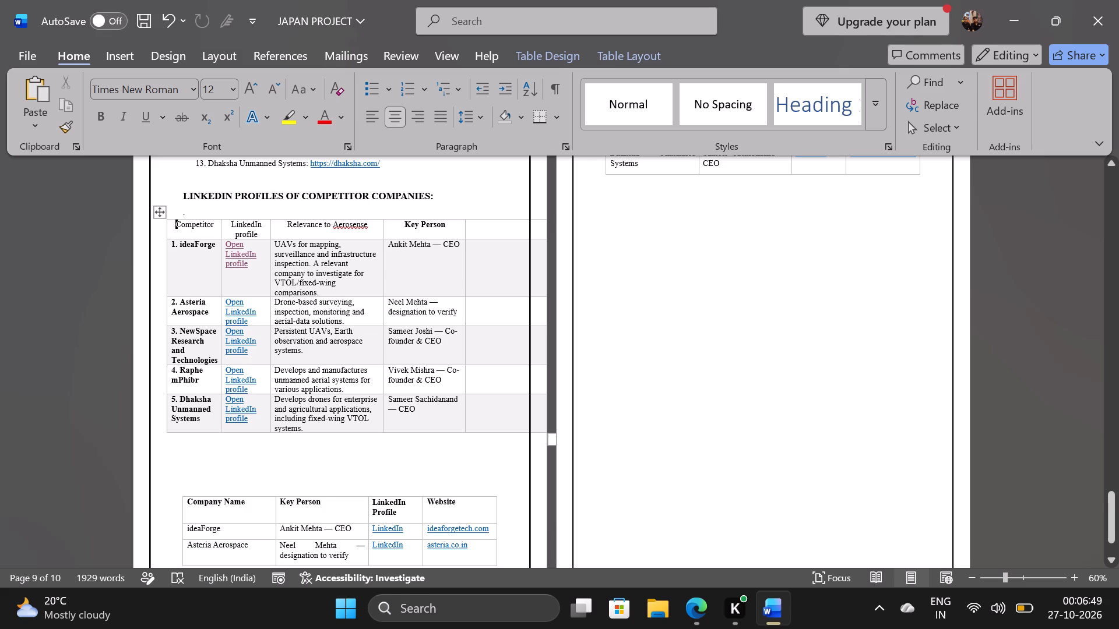
left_click_drag(465, 275, 446, 273)
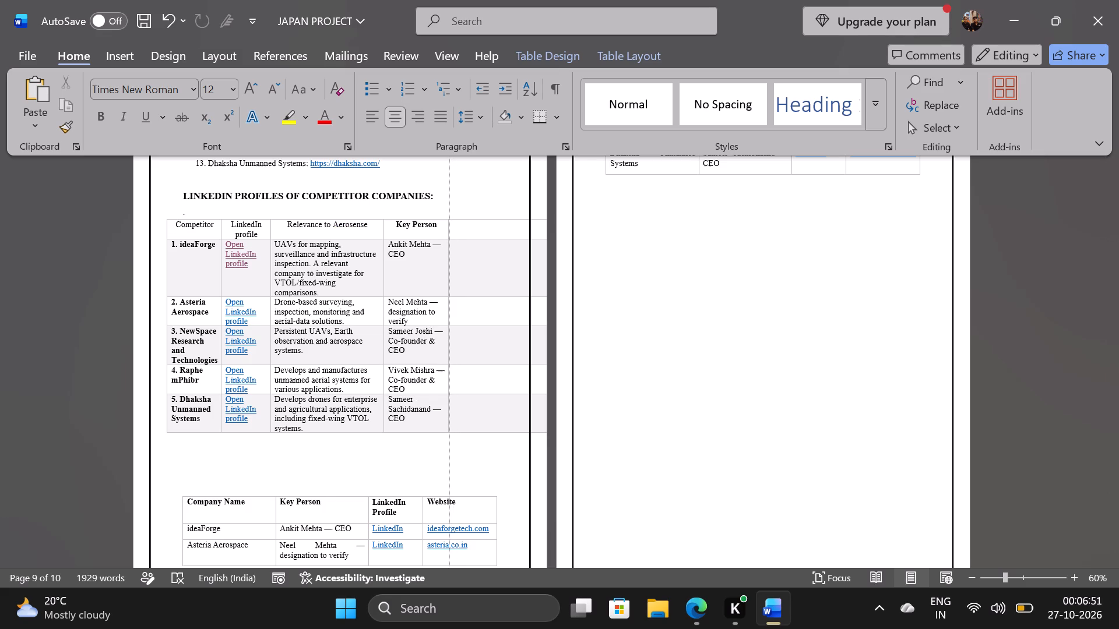
left_click_drag(446, 273, 442, 278)
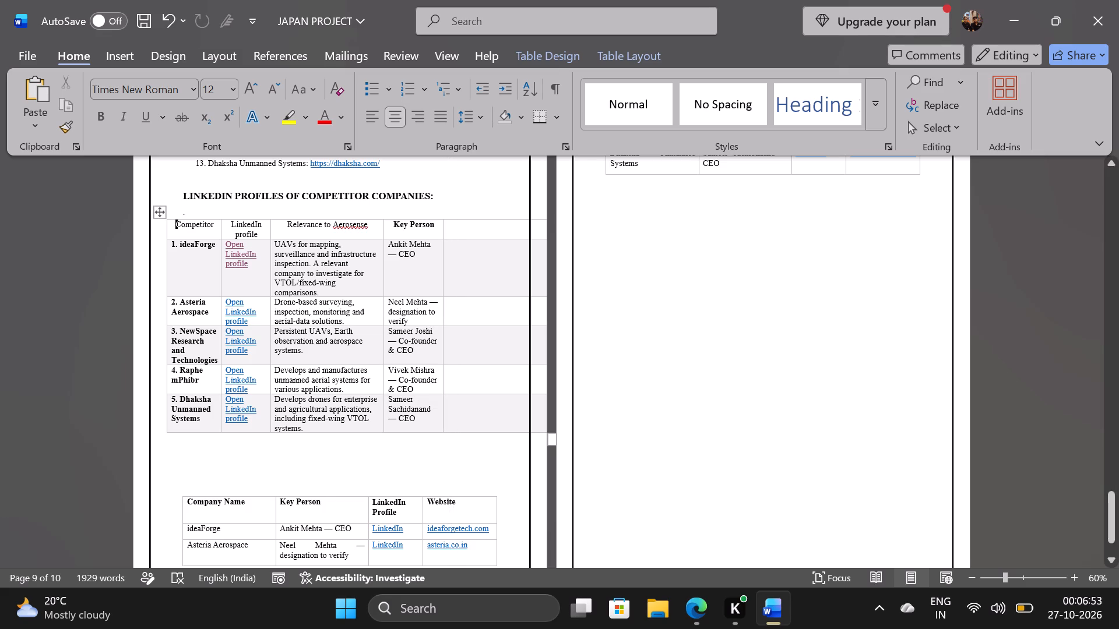
Fit the LinkedIn profiles table inside the page border, narrowing its empty last column to about the Key Person column's width.
left_click(519, 319)
left_click_drag(159, 210, 142, 210)
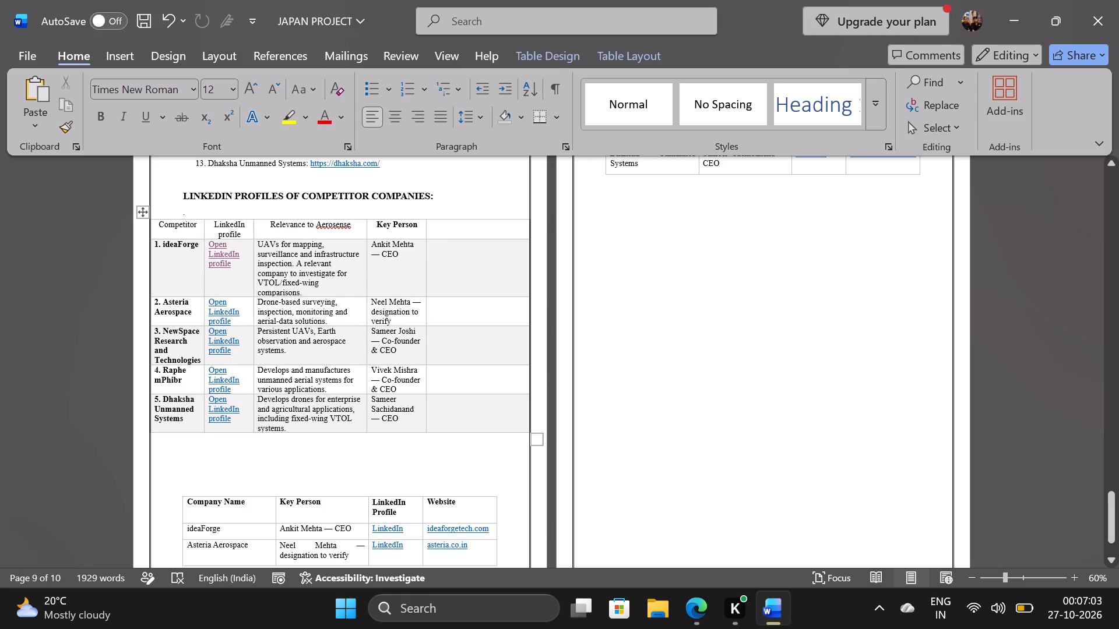
left_click(528, 320)
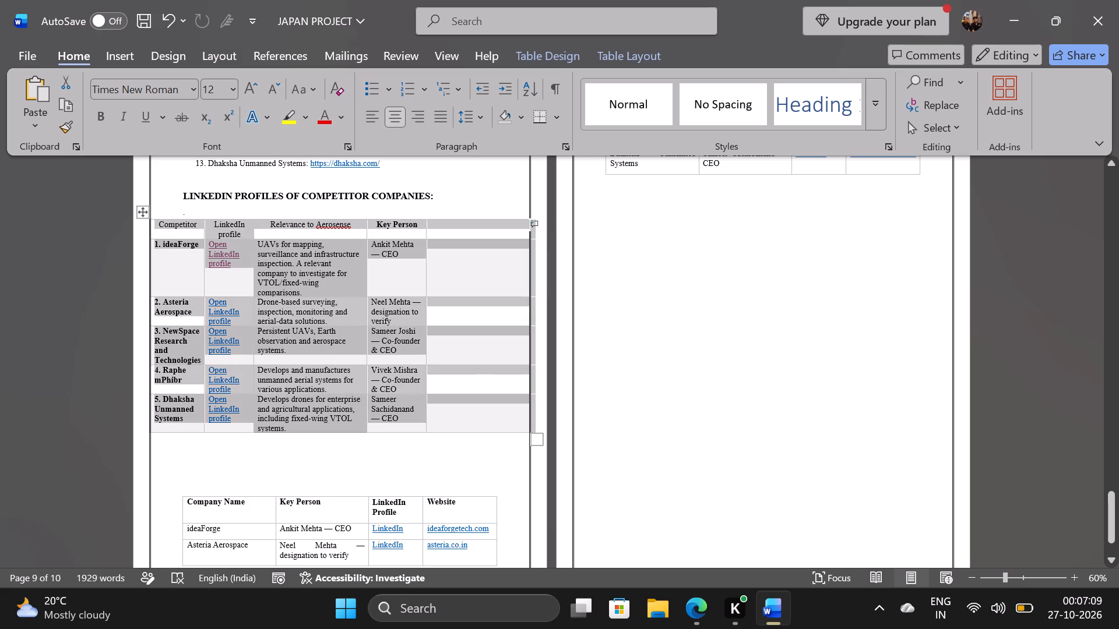
left_click(451, 458)
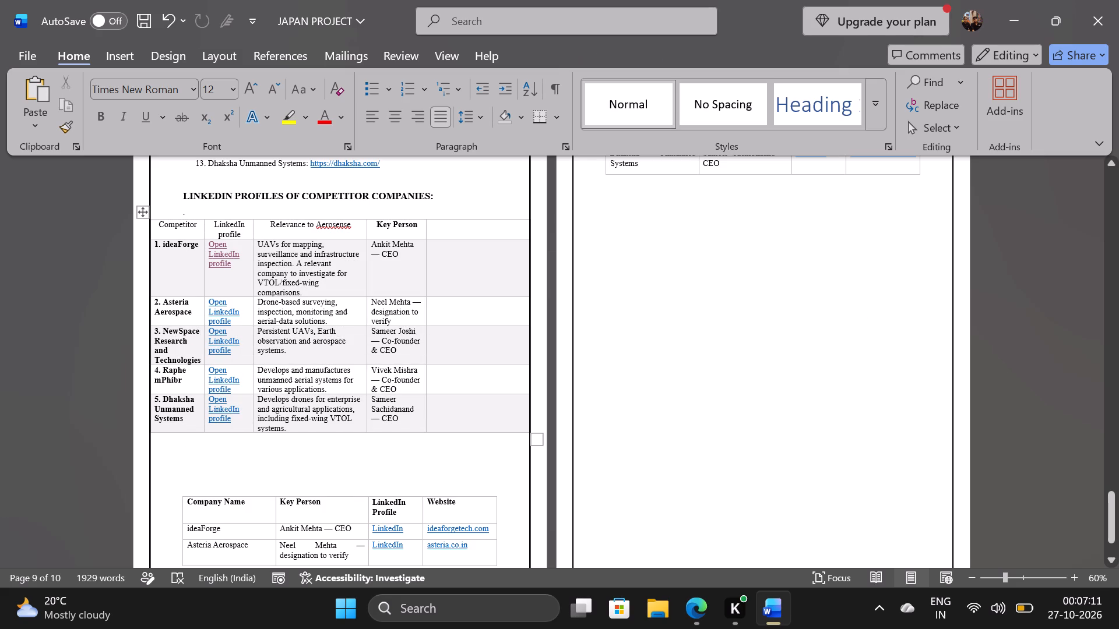
left_click_drag(529, 228, 504, 232)
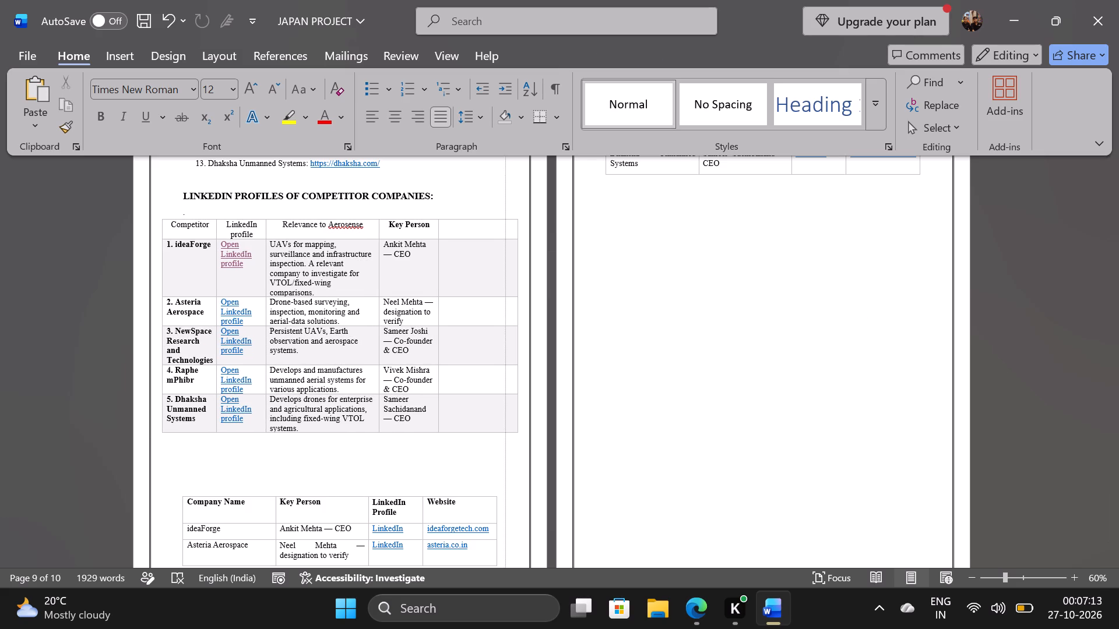
left_click_drag(504, 232, 486, 228)
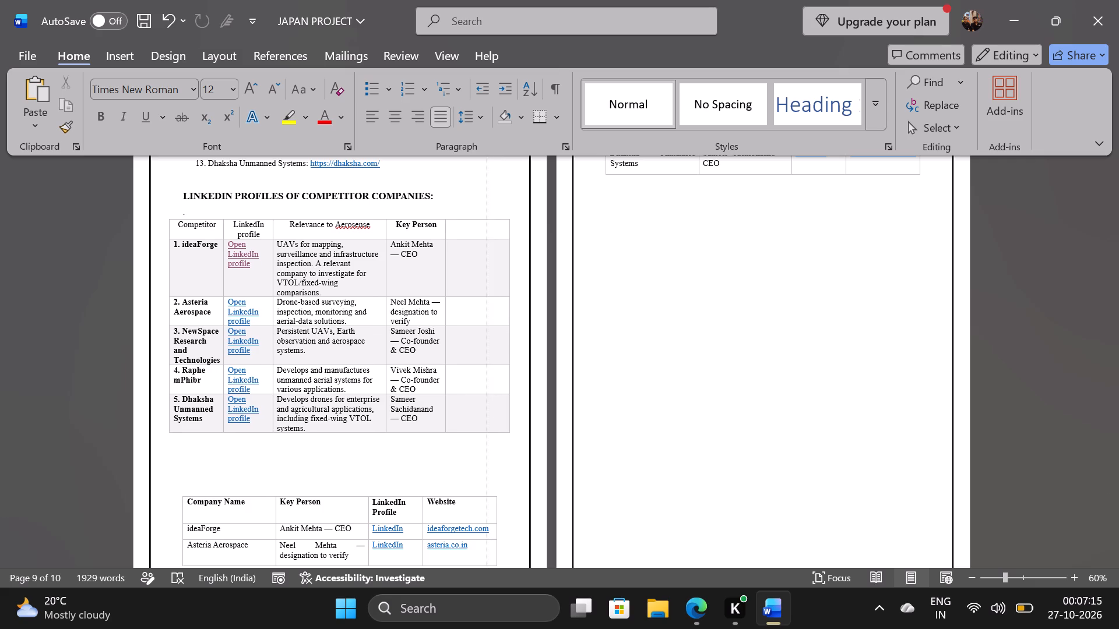
left_click_drag(486, 228, 485, 228)
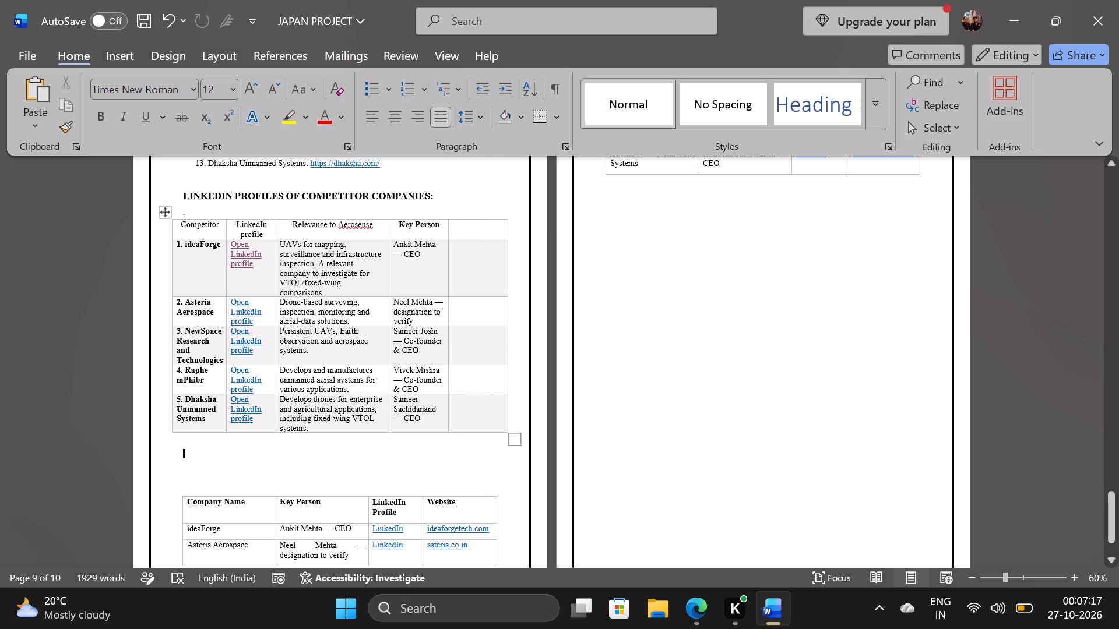
Insert four blank lines below the LinkedIn profiles table to push the whole Company Name table onto the next page.
scroll(767, 270, "up", 3)
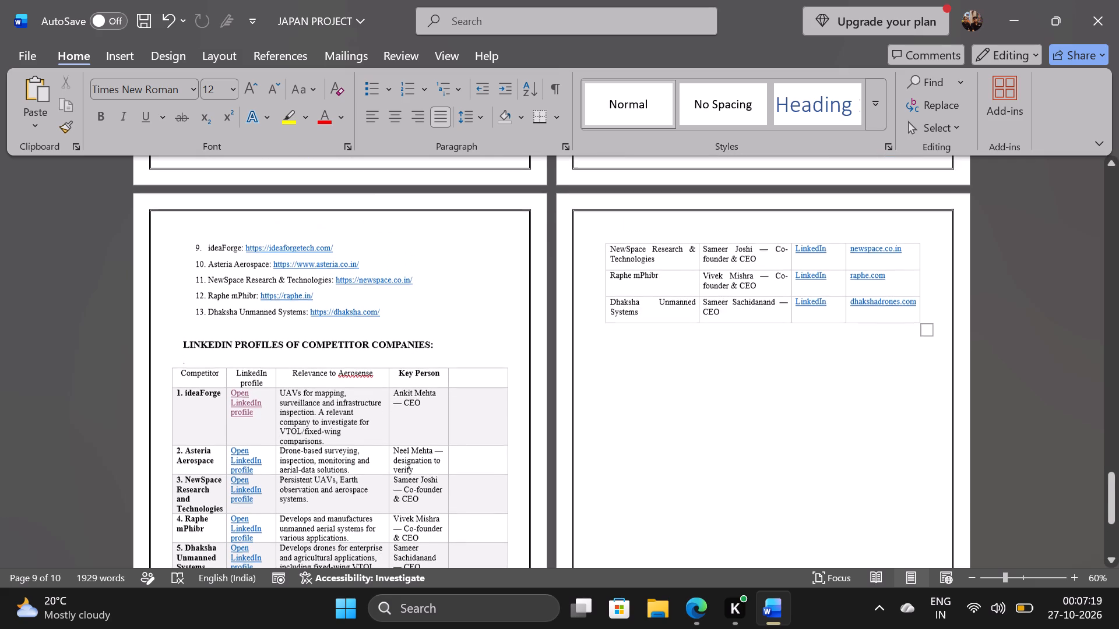
scroll(767, 270, "down", 1)
scroll(767, 270, "up", 1)
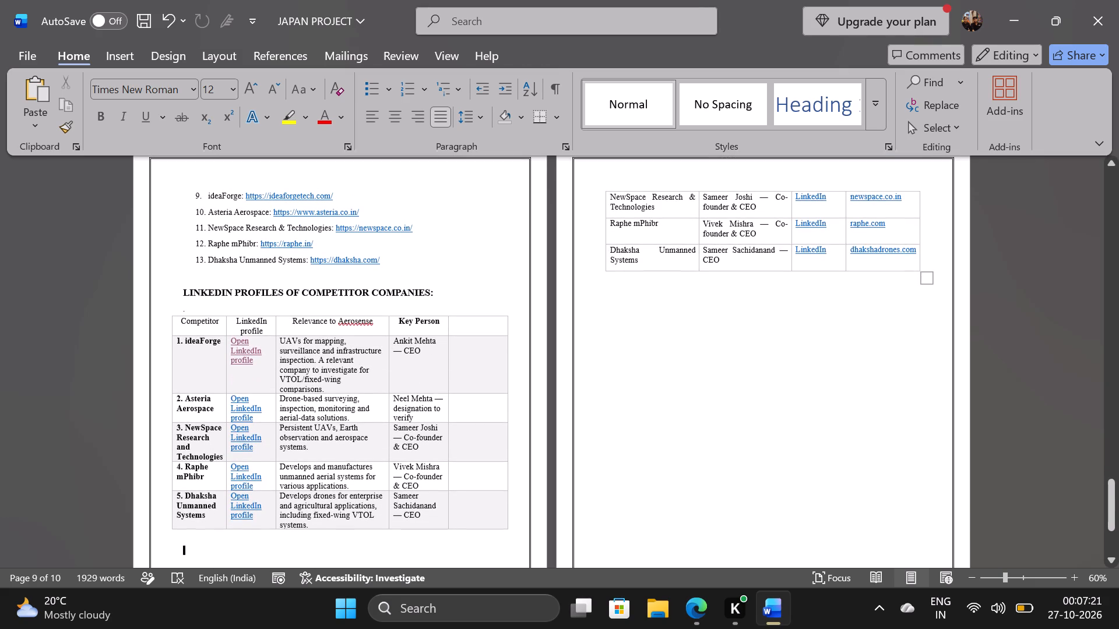
scroll(692, 341, "down", 1)
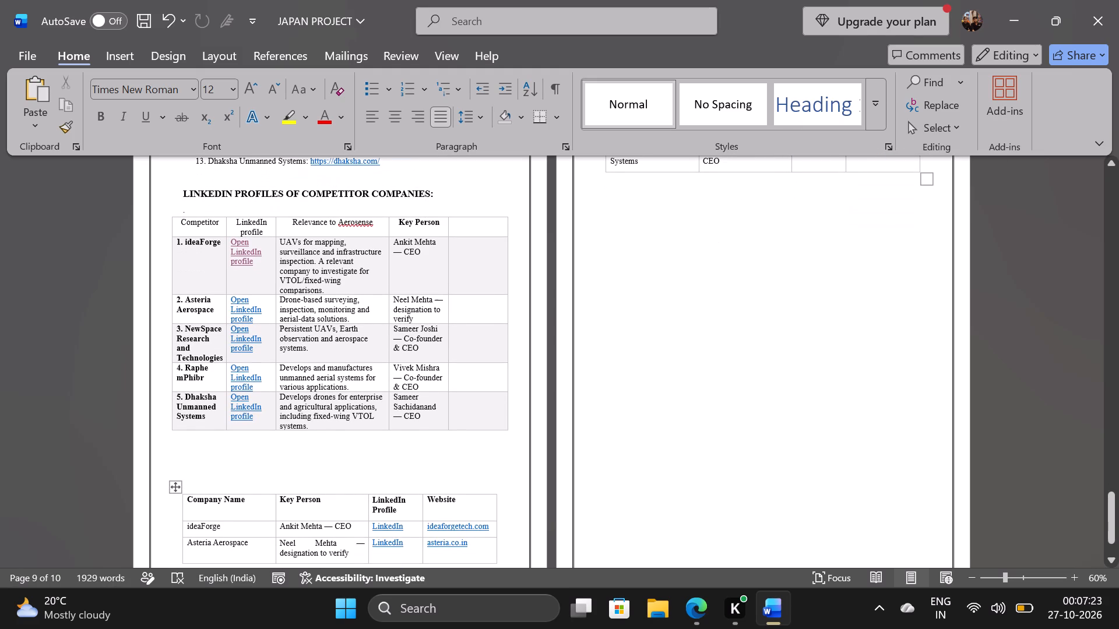
scroll(417, 397, "down", 1)
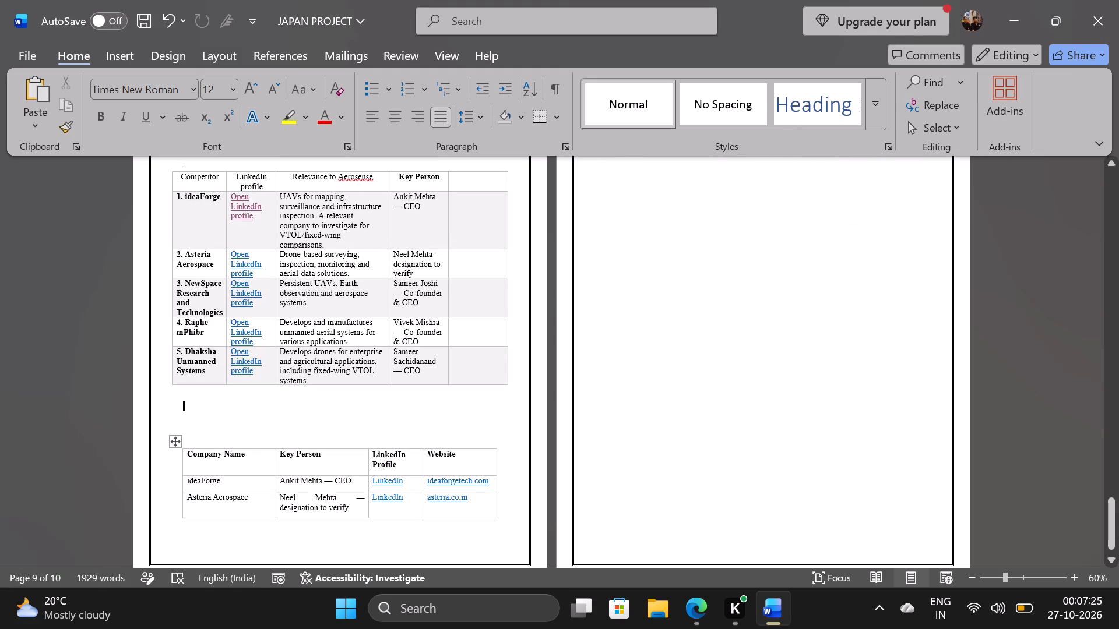
key("Return")
key("Return")
key("Return")
key("Return")
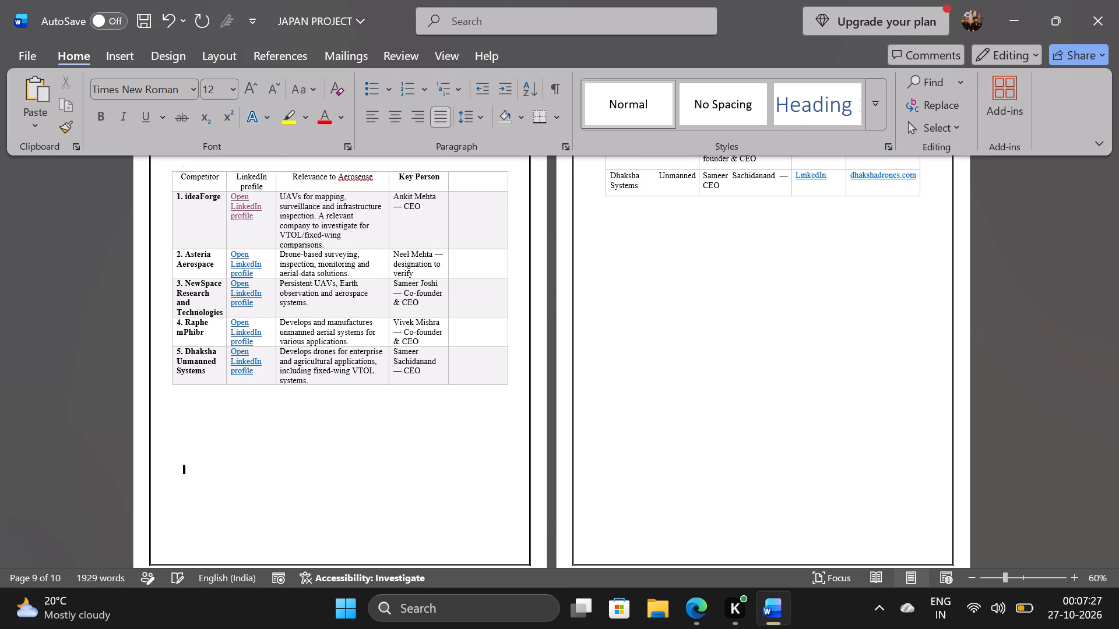
Copy the whole LinkedIn Profile column from the Company Name table and paste it beside Key Person in the LinkedIn profiles table.
scroll(740, 342, "up", 1)
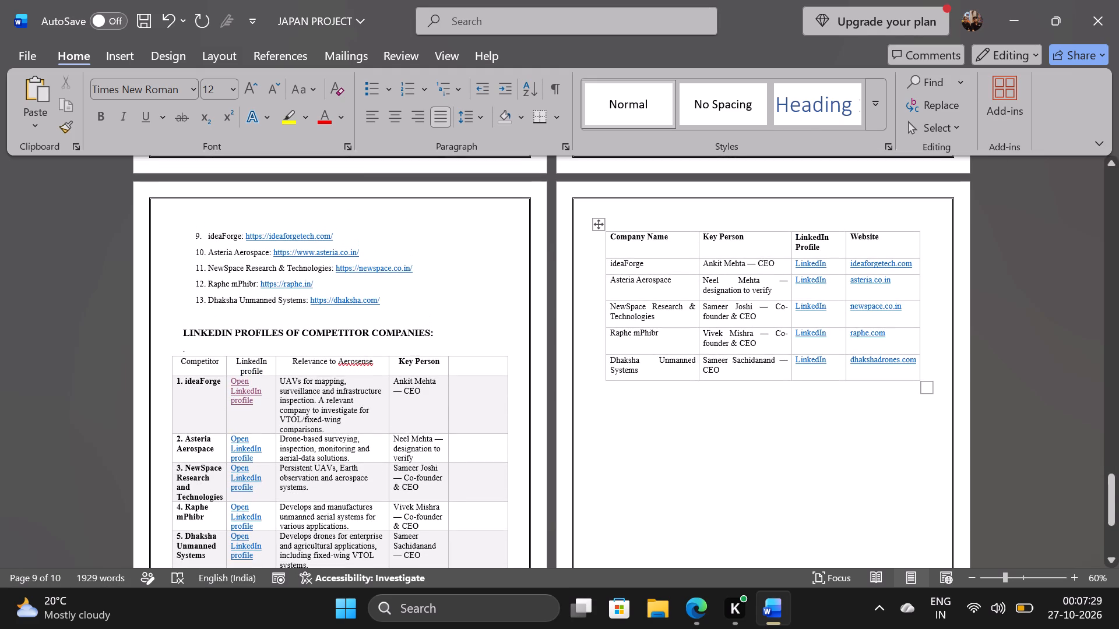
scroll(740, 342, "up", 1)
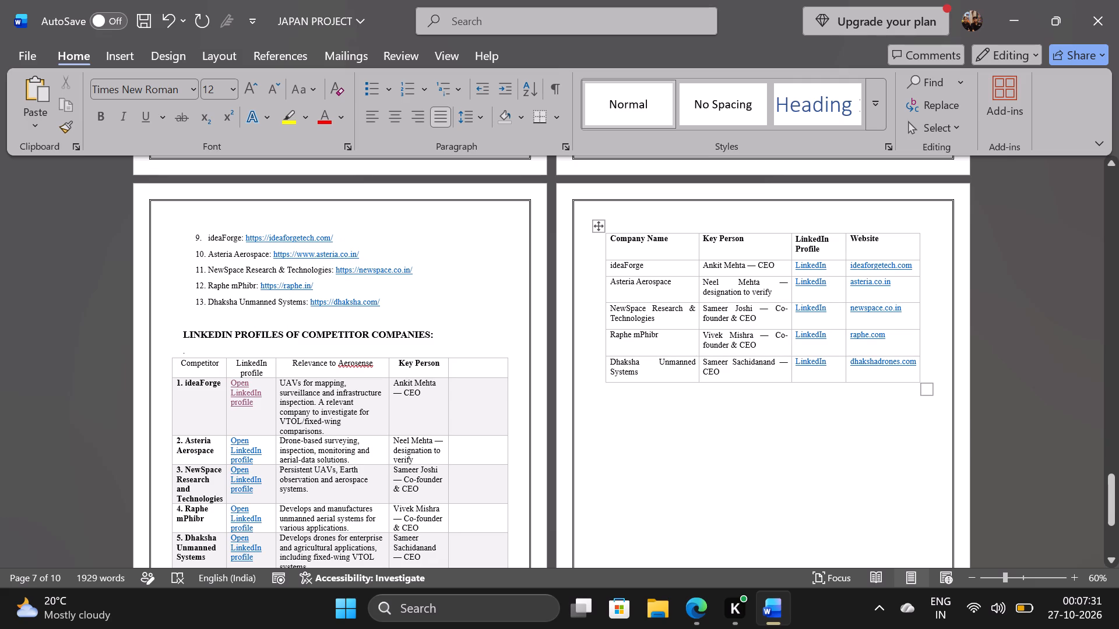
left_click_drag(797, 238, 835, 356)
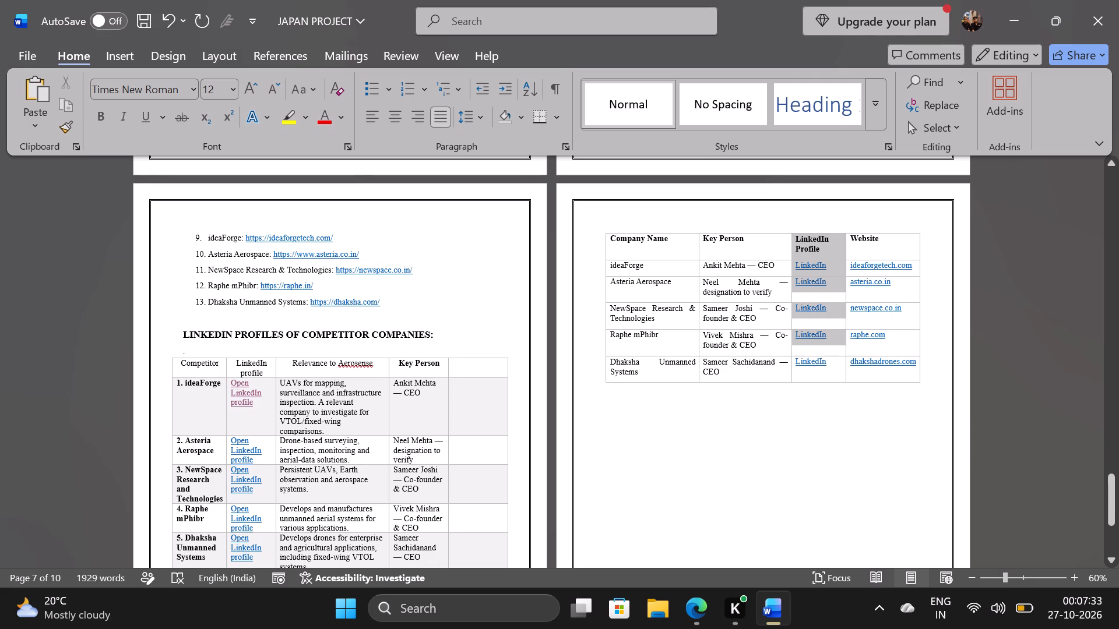
left_click_drag(835, 356, 838, 363)
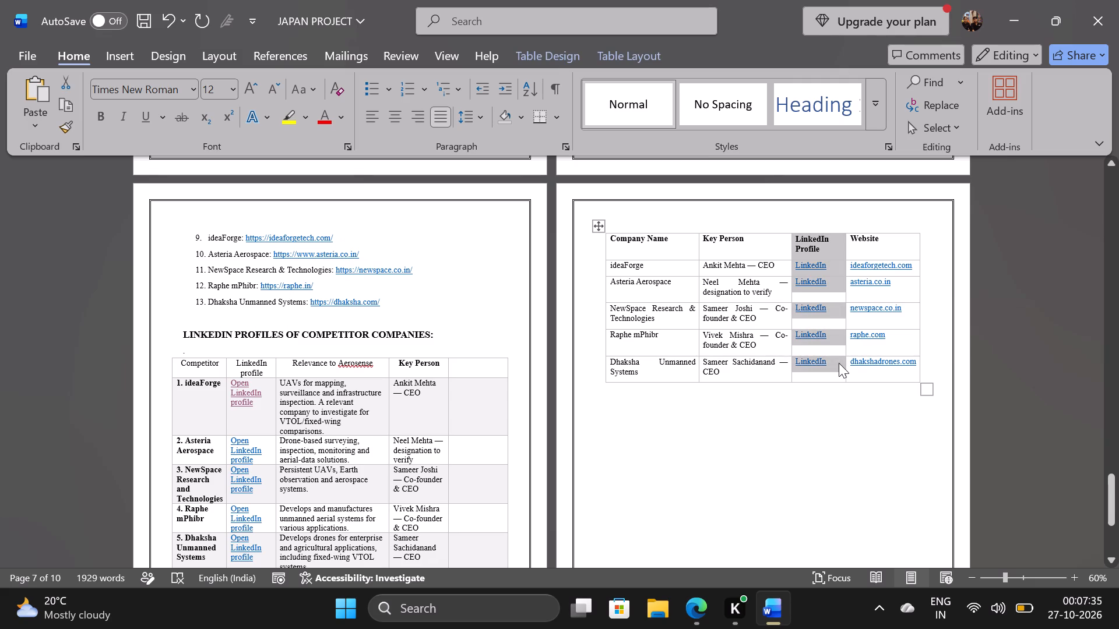
key("ctrl+c")
left_click(839, 363, "ctrl")
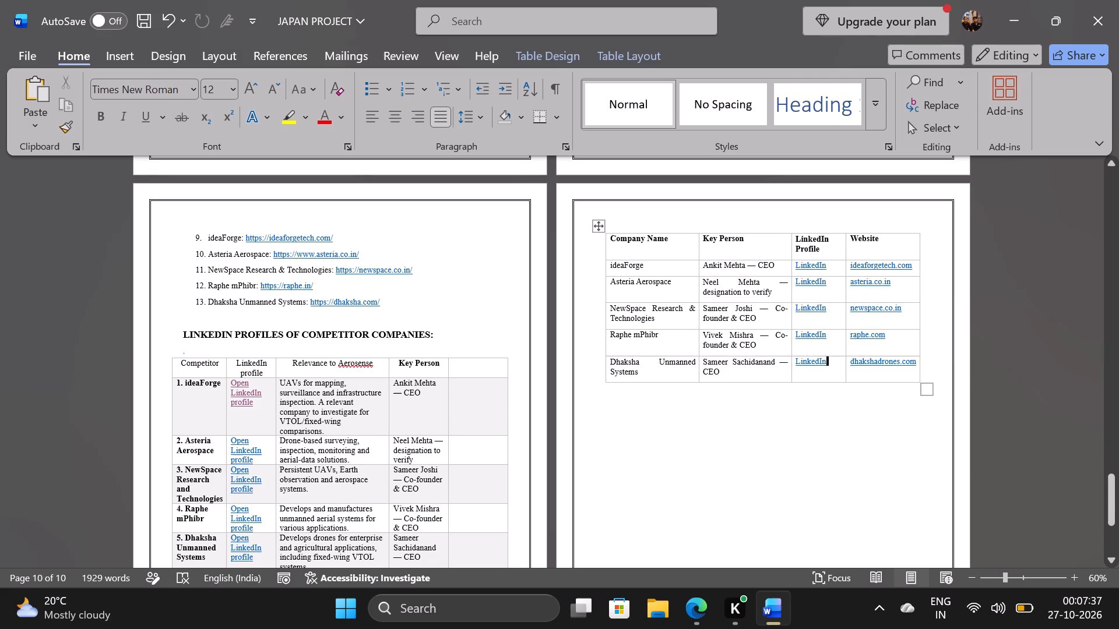
left_click(482, 366)
key("ctrl+v")
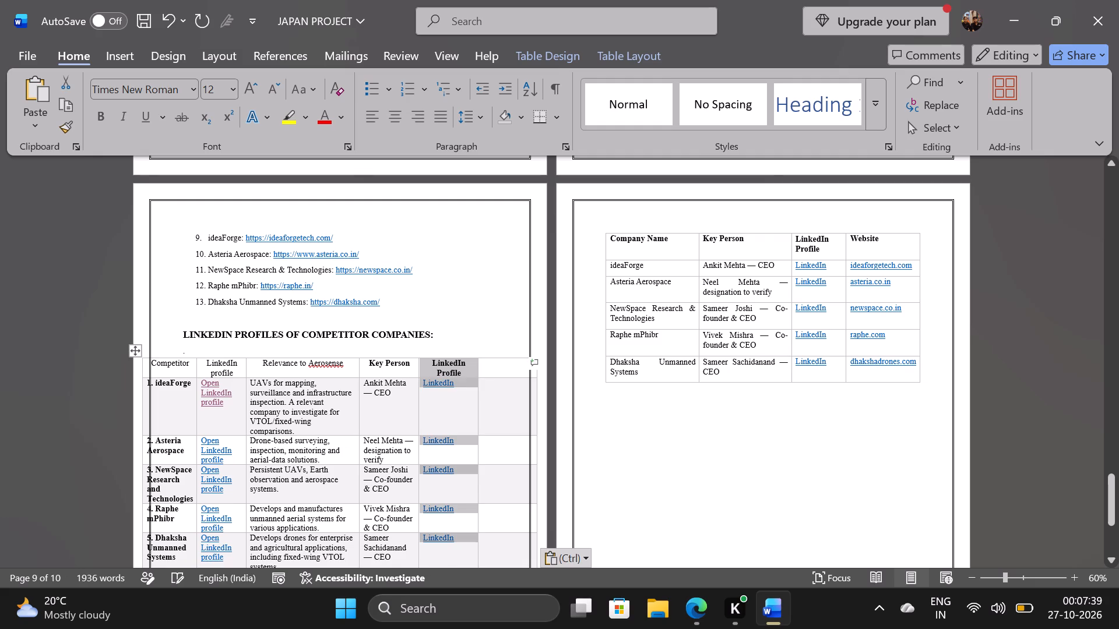
Delete the leftover empty last column from the LinkedIn profiles table.
scroll(474, 471, "down", 1)
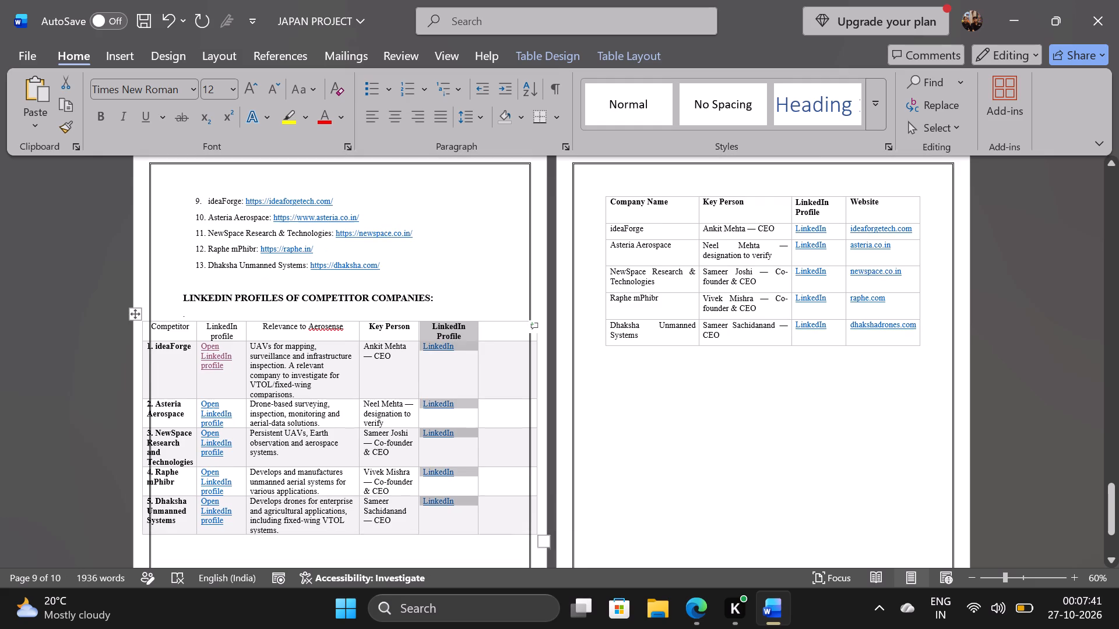
scroll(474, 471, "down", 1)
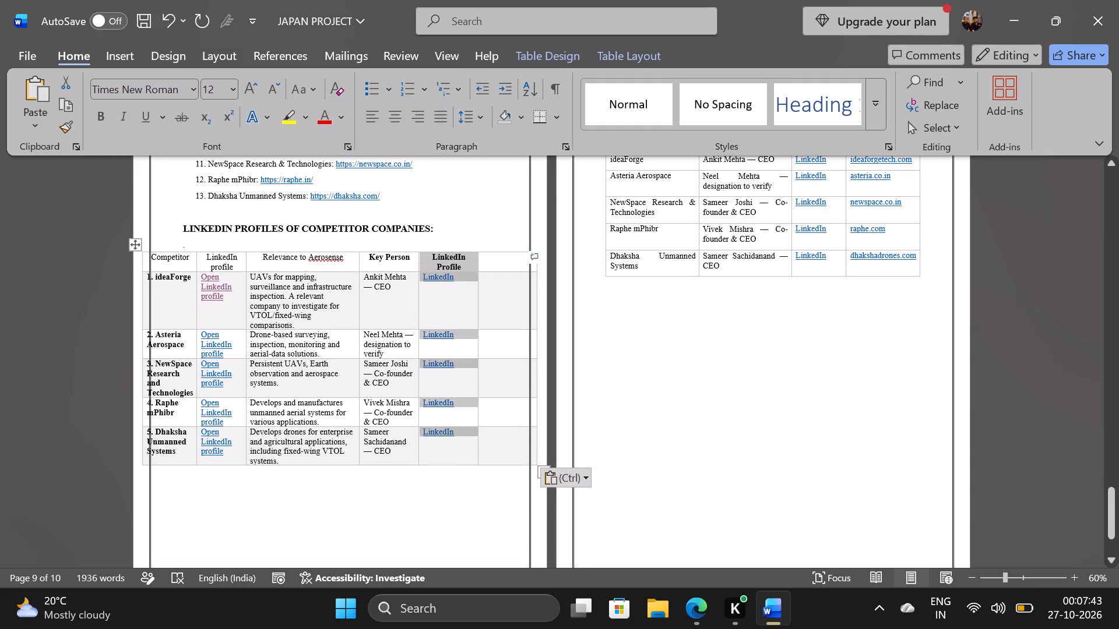
scroll(814, 388, "up", 1)
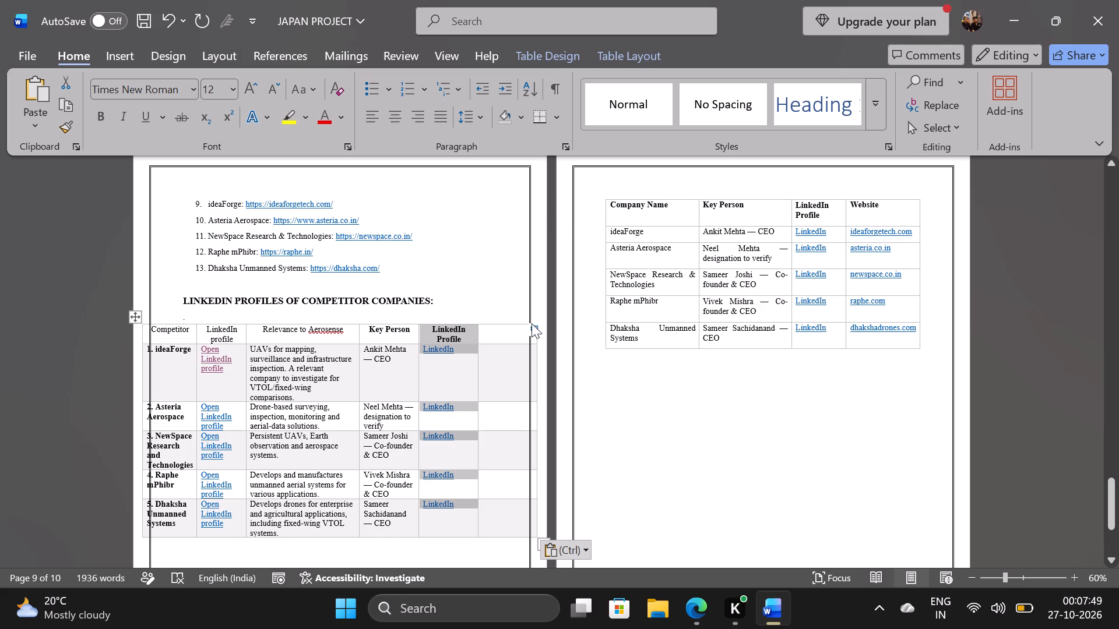
left_click(499, 364)
left_click(503, 324)
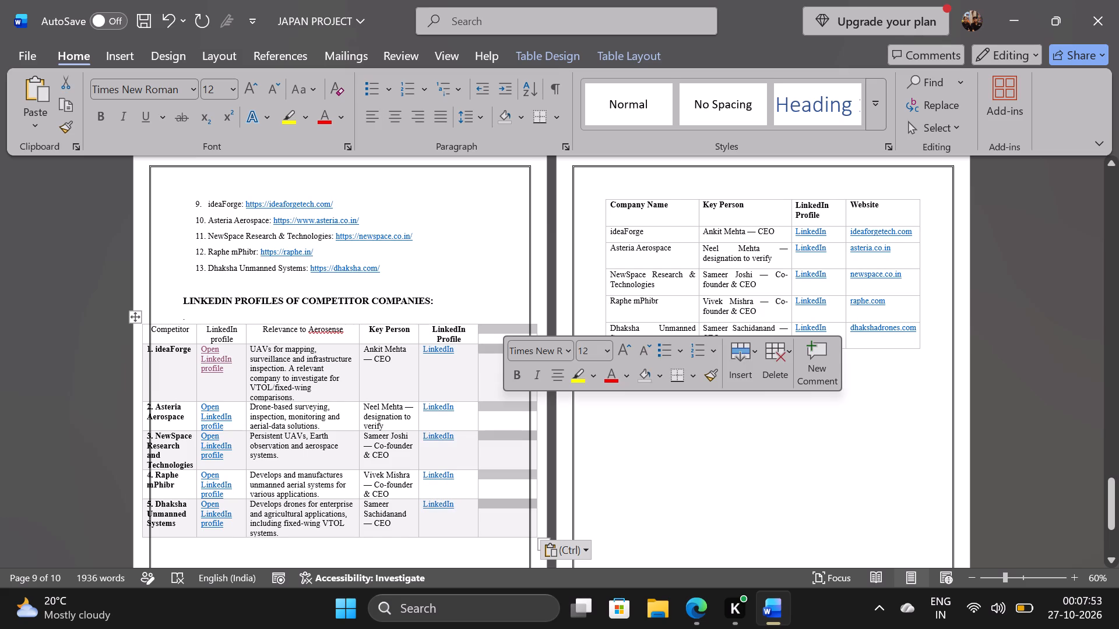
right_click(504, 521)
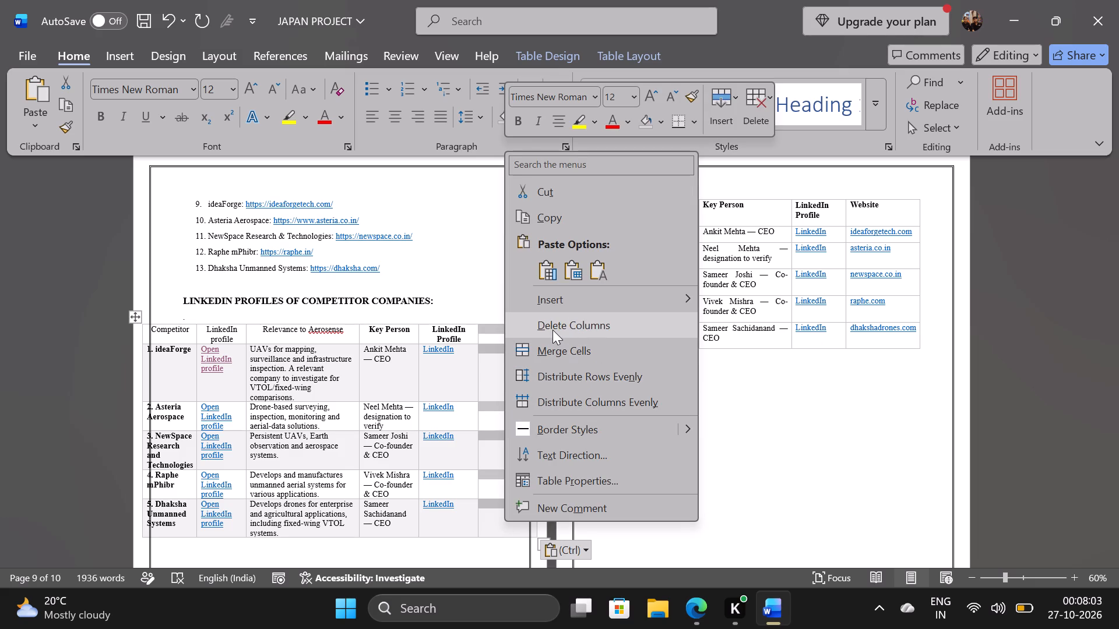
left_click(553, 330)
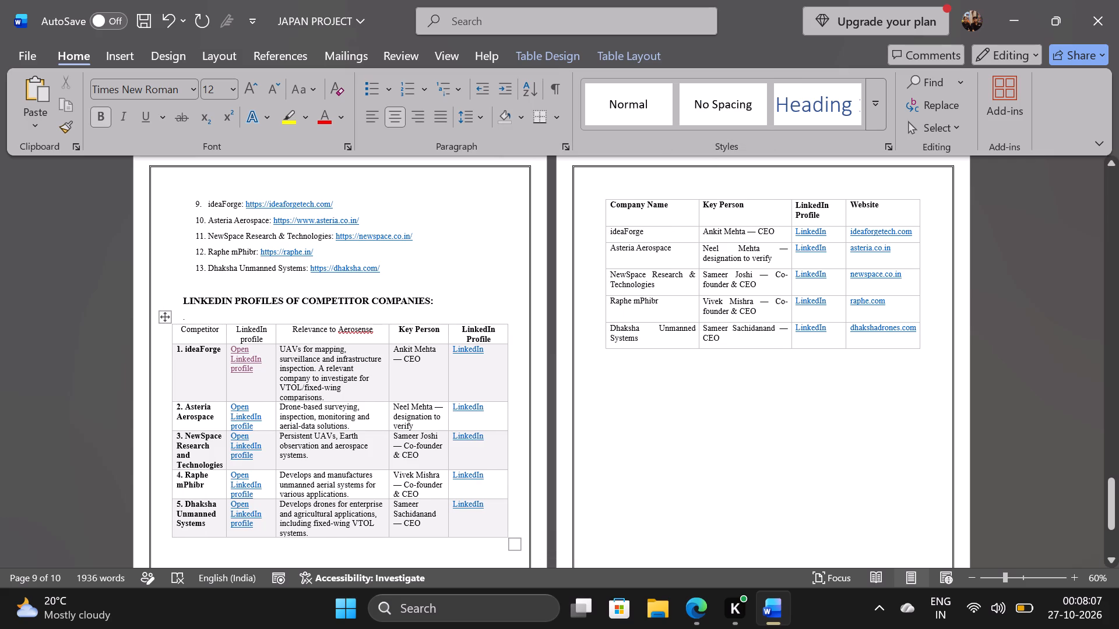
Open the ideaForge row's link in the newly pasted LinkedIn Profile column to check where it leads.
left_click(468, 351, "ctrl")
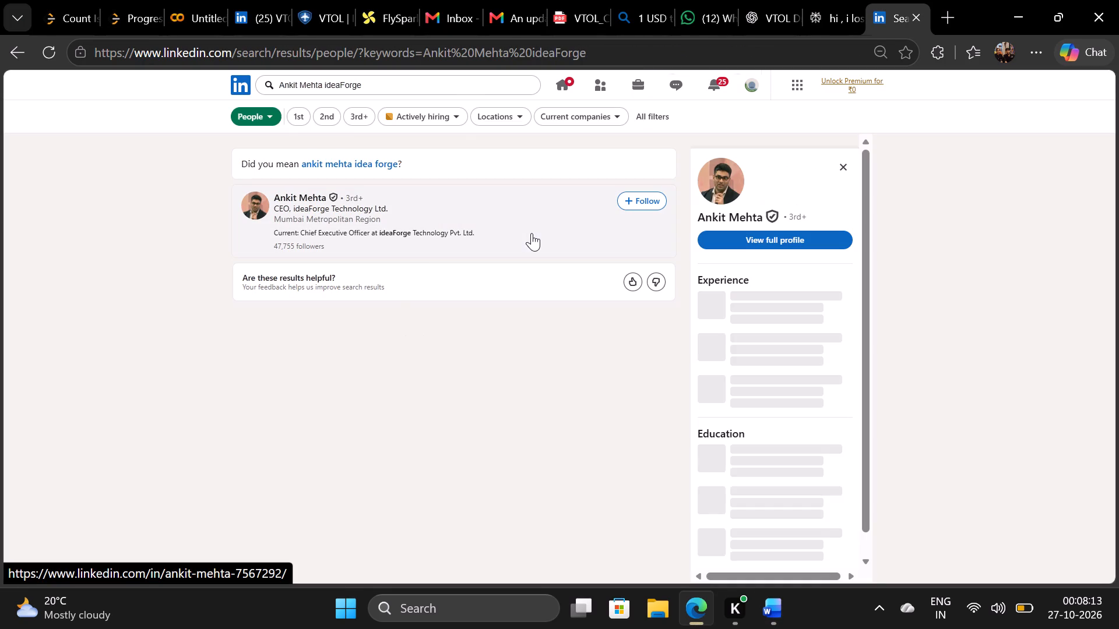
Follow the ideaForge CEO found in the LinkedIn people search.
left_click(637, 202)
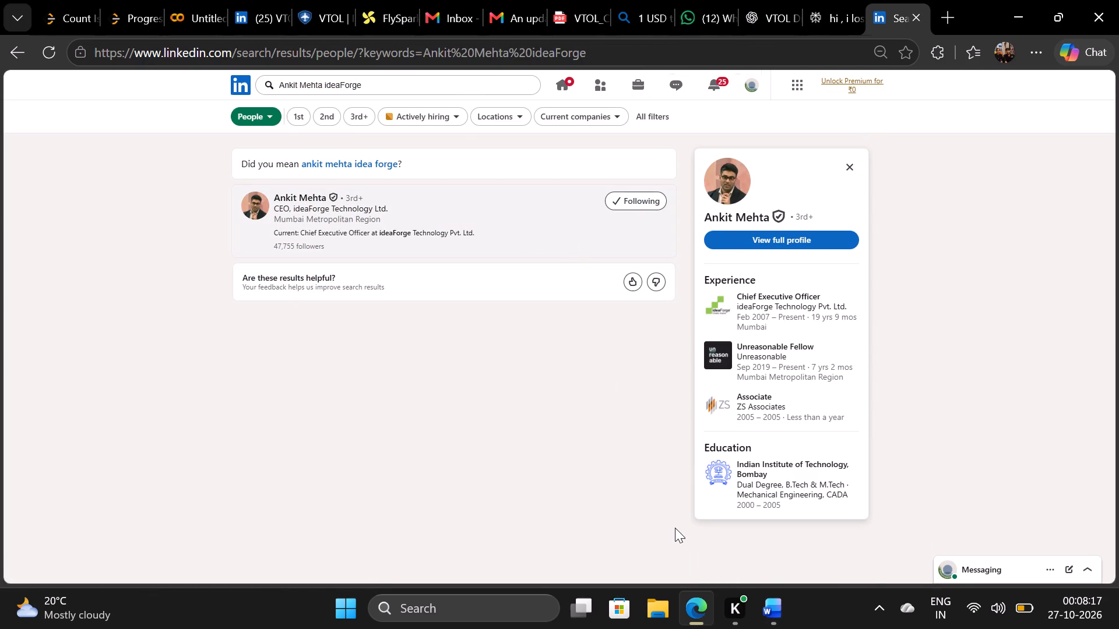
Return to the Word report, open the Asteria Aerospace row's link in the Key Person's LinkedIn Profile column, and follow that person.
left_click(776, 610)
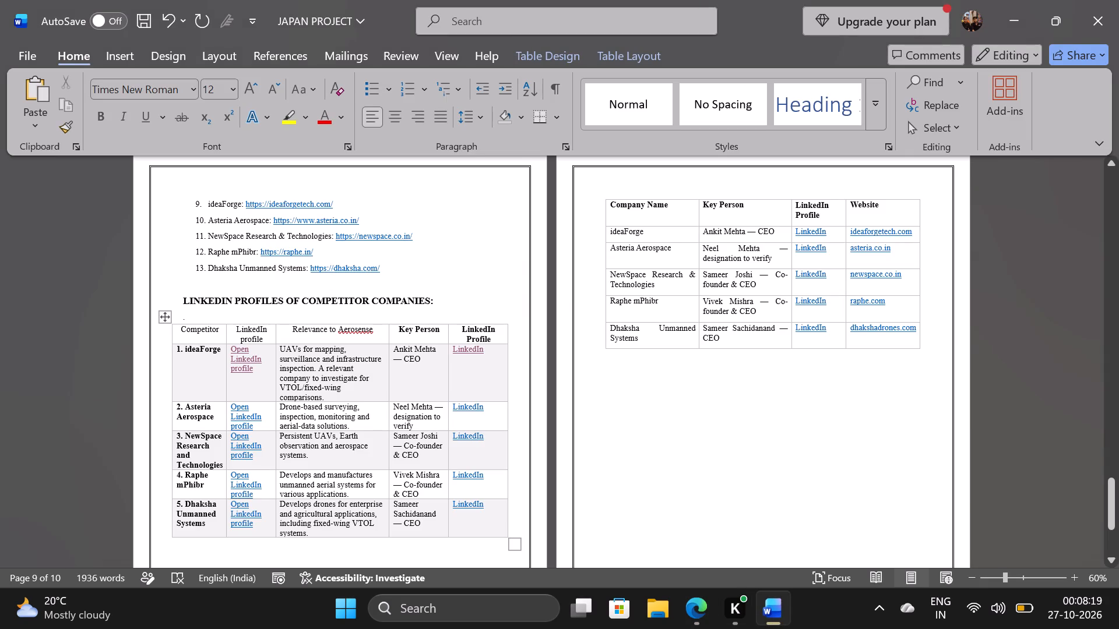
left_click(461, 406)
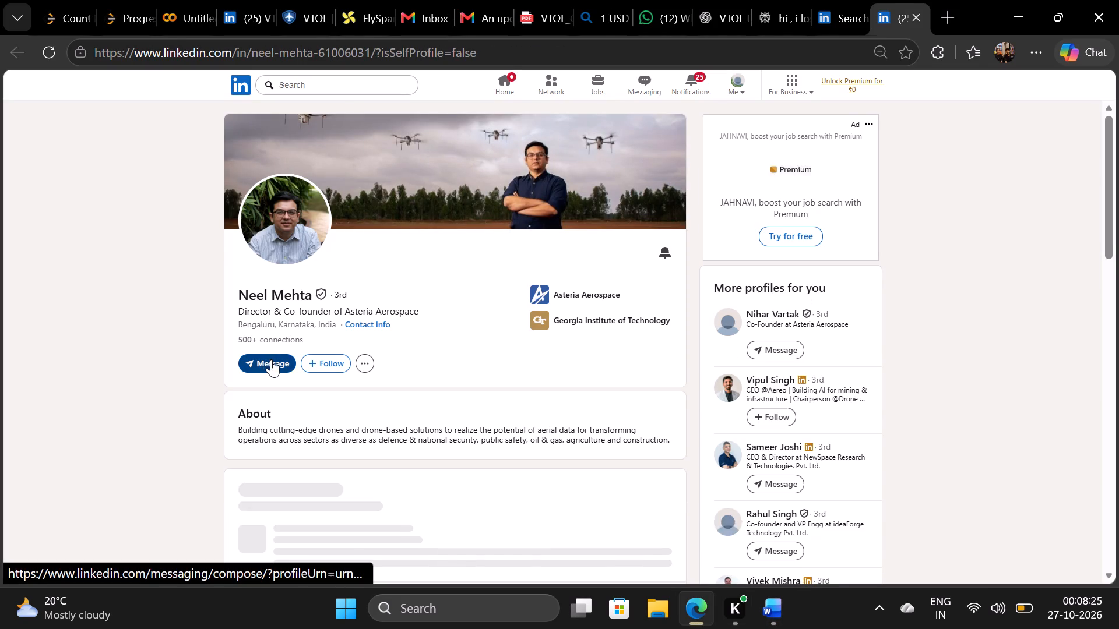
left_click(325, 362)
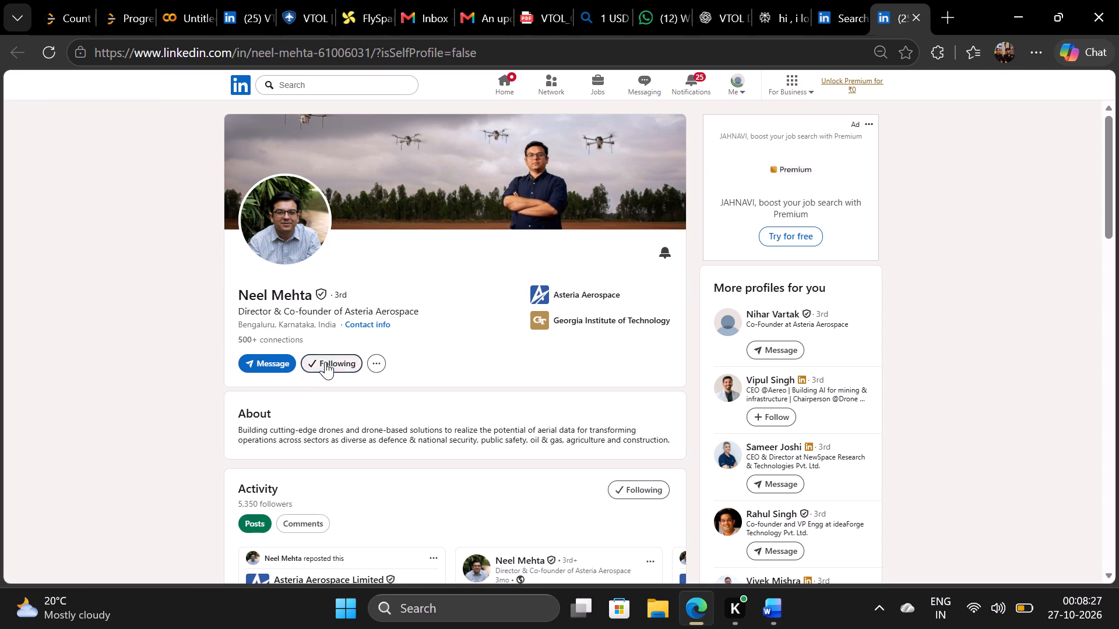
From the Word report, open the NewSpace Research & Technologies row's LinkedIn link, view the key person's full profile, and follow them.
left_click(773, 605)
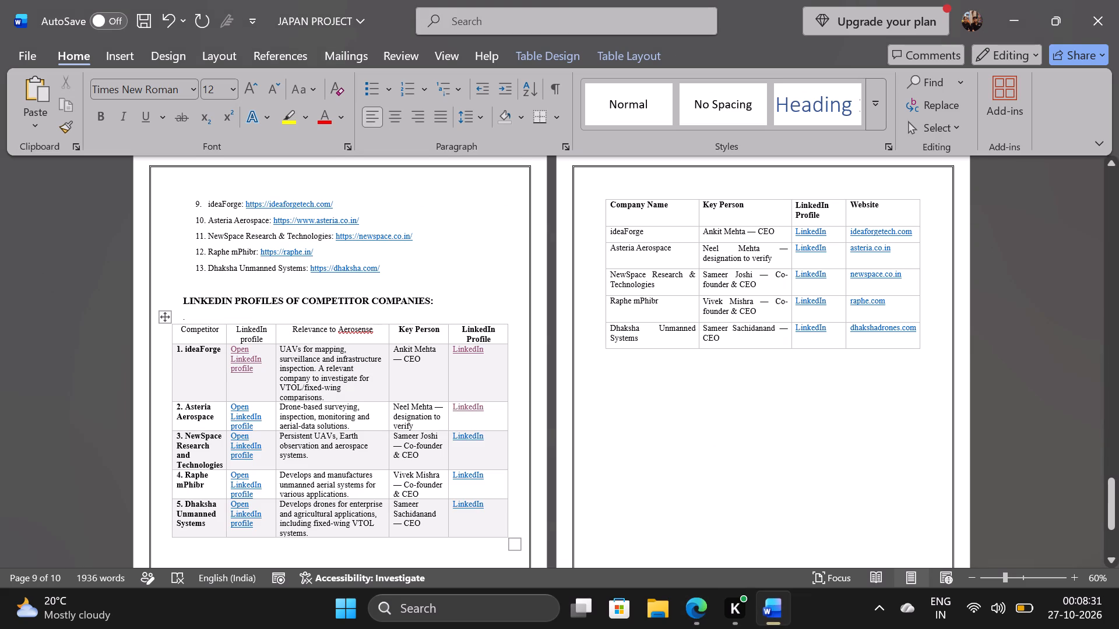
left_click(465, 438)
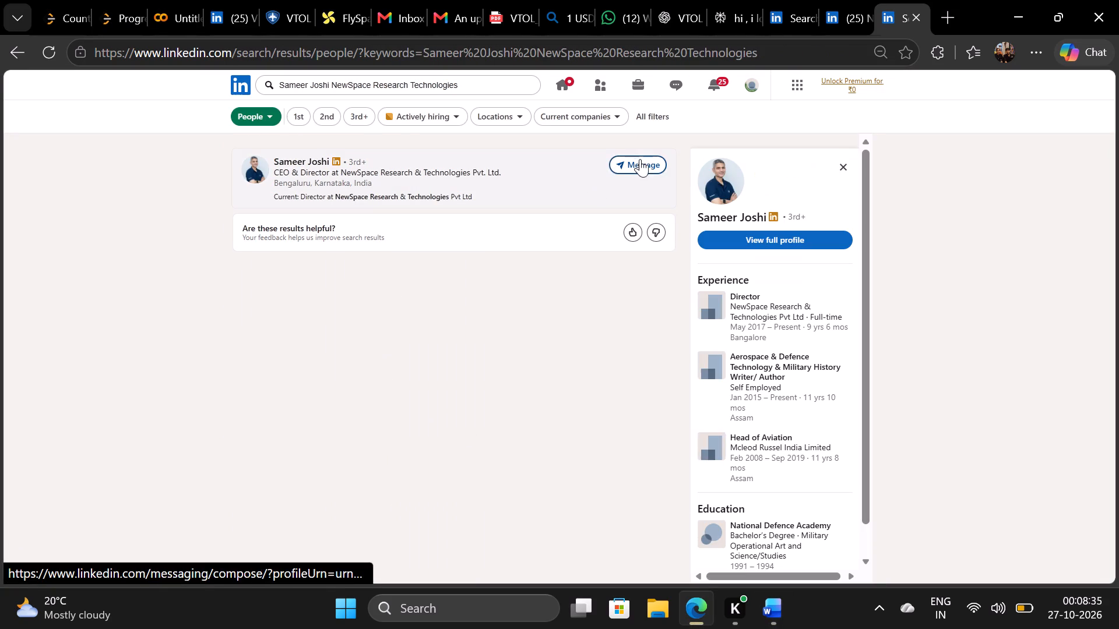
left_click(760, 235)
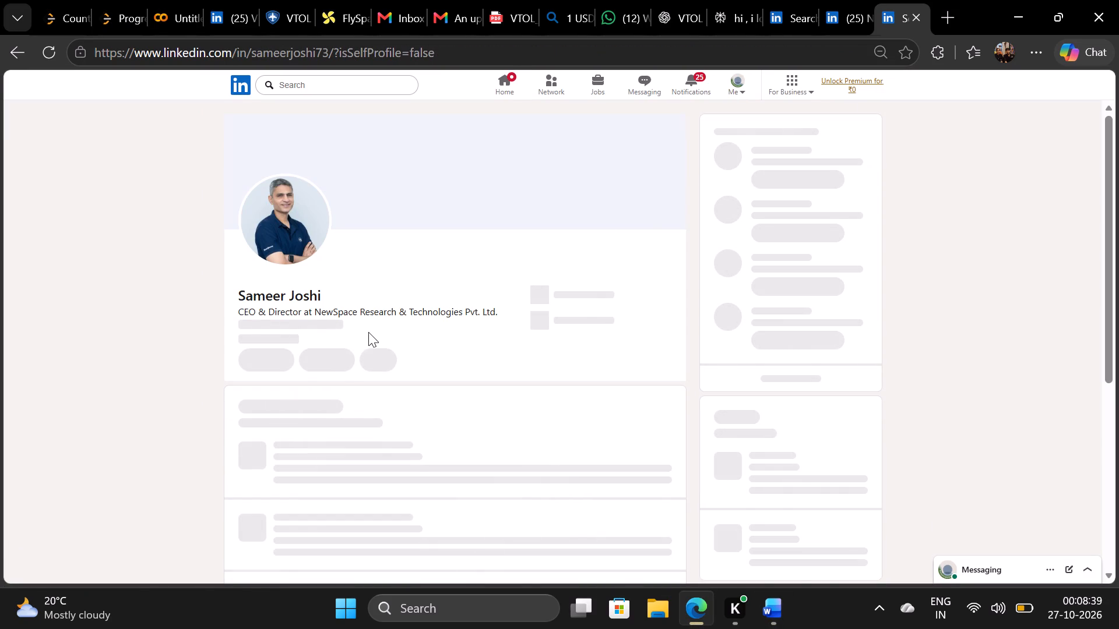
left_click(325, 366)
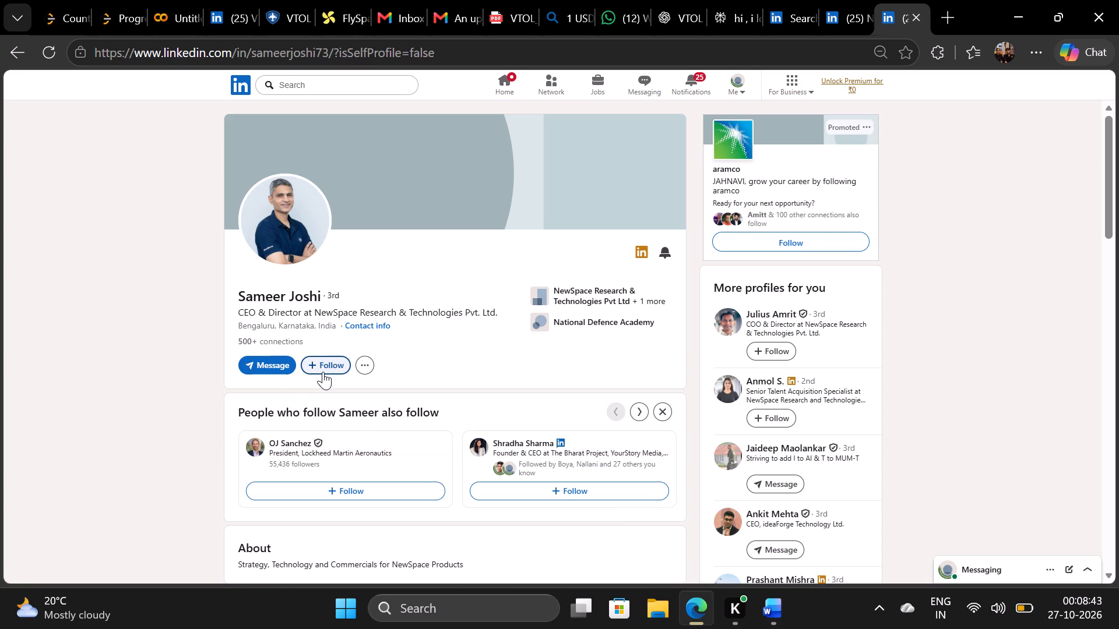
left_click(325, 367)
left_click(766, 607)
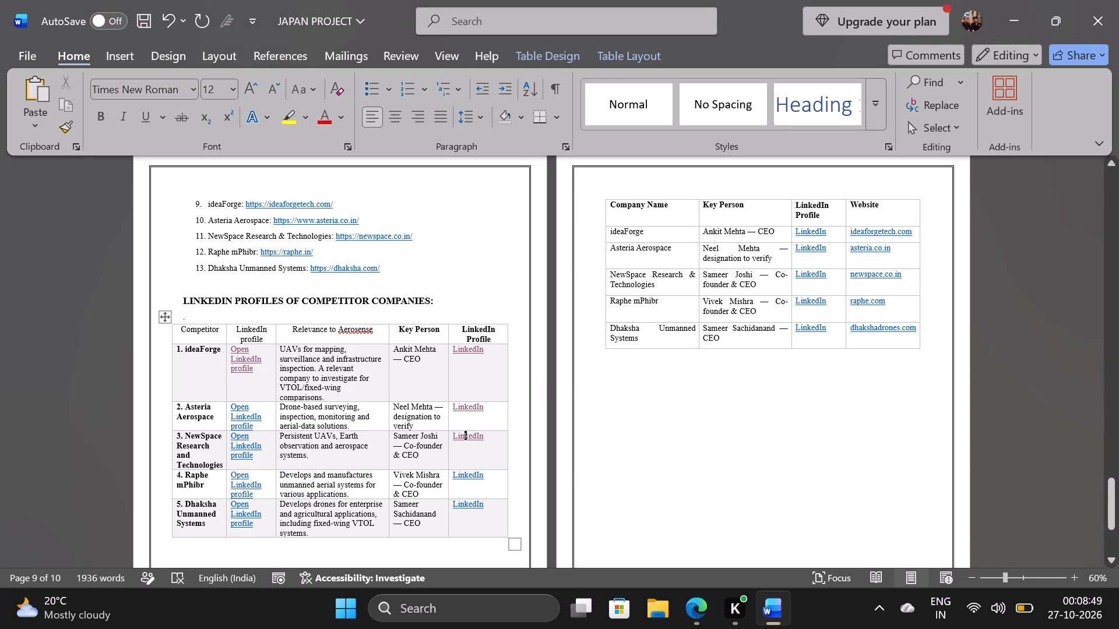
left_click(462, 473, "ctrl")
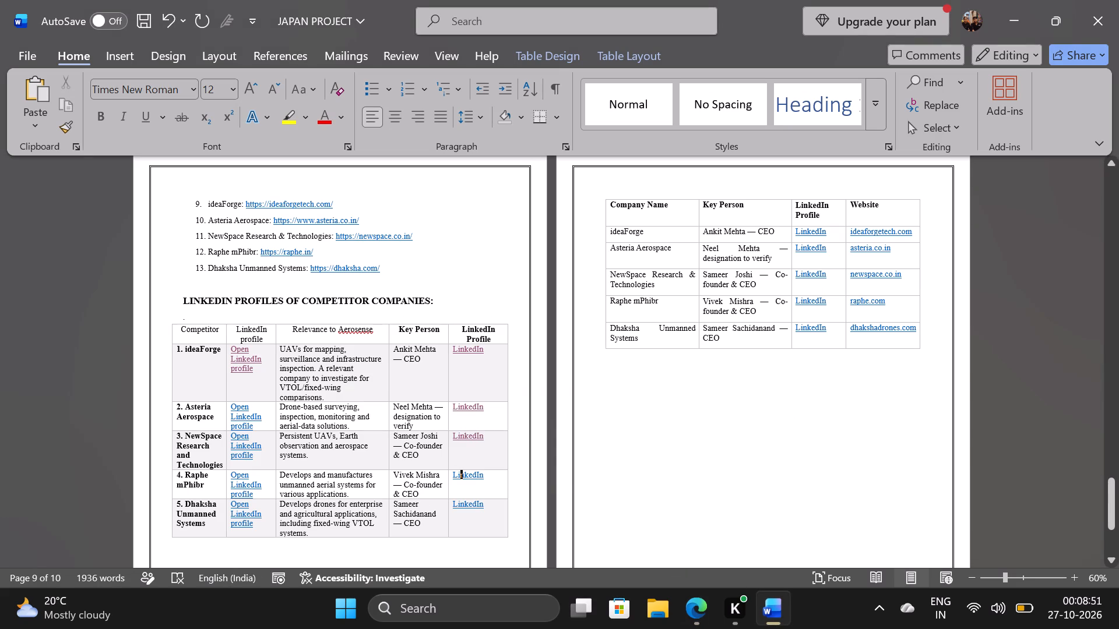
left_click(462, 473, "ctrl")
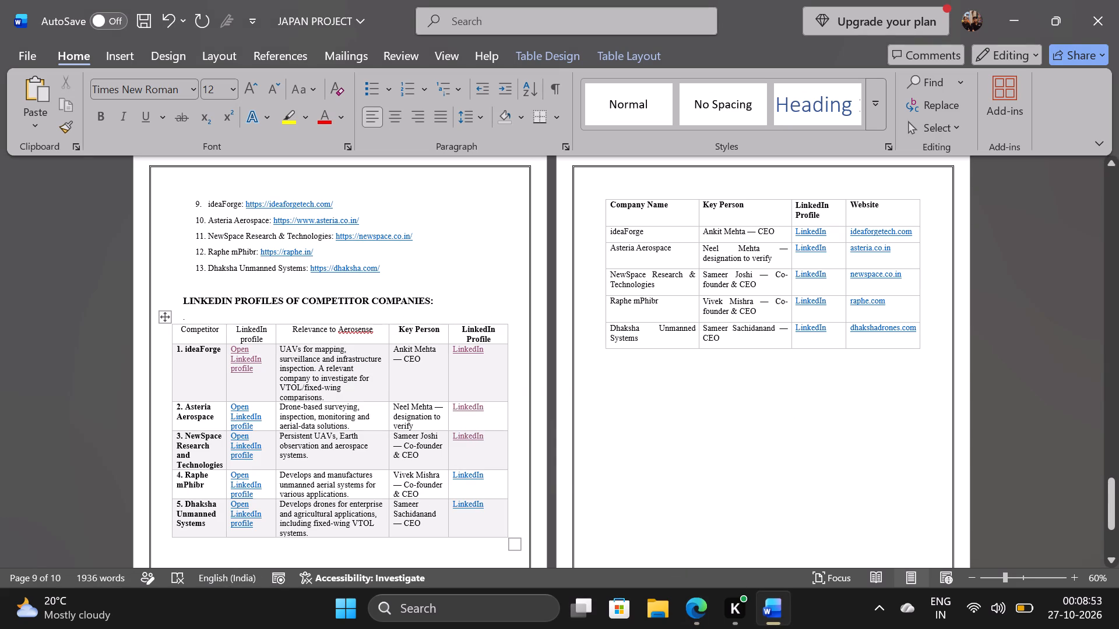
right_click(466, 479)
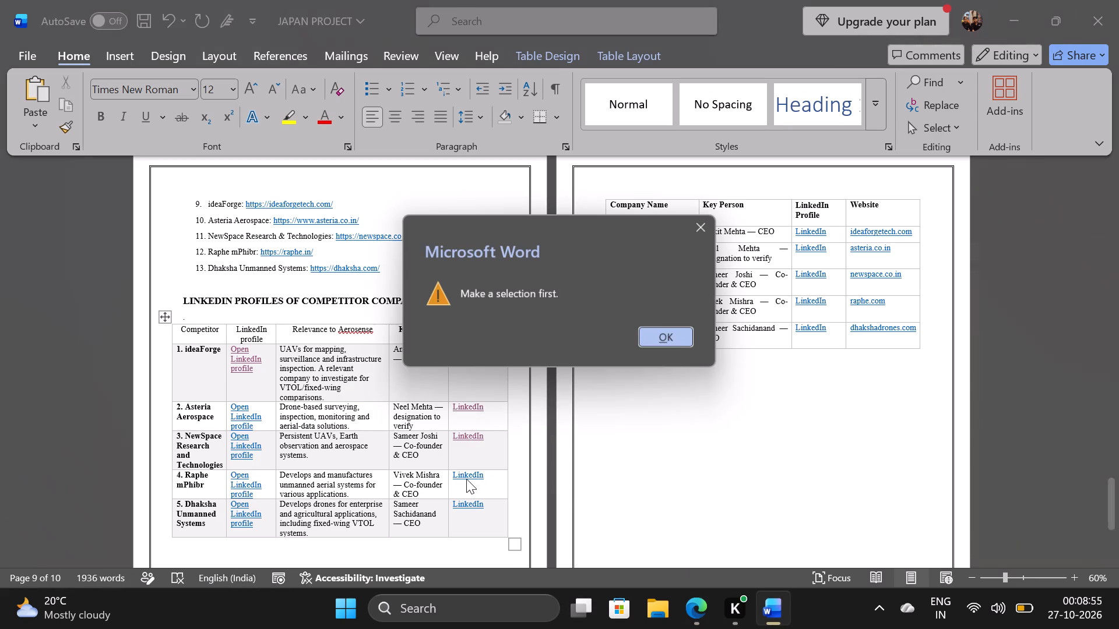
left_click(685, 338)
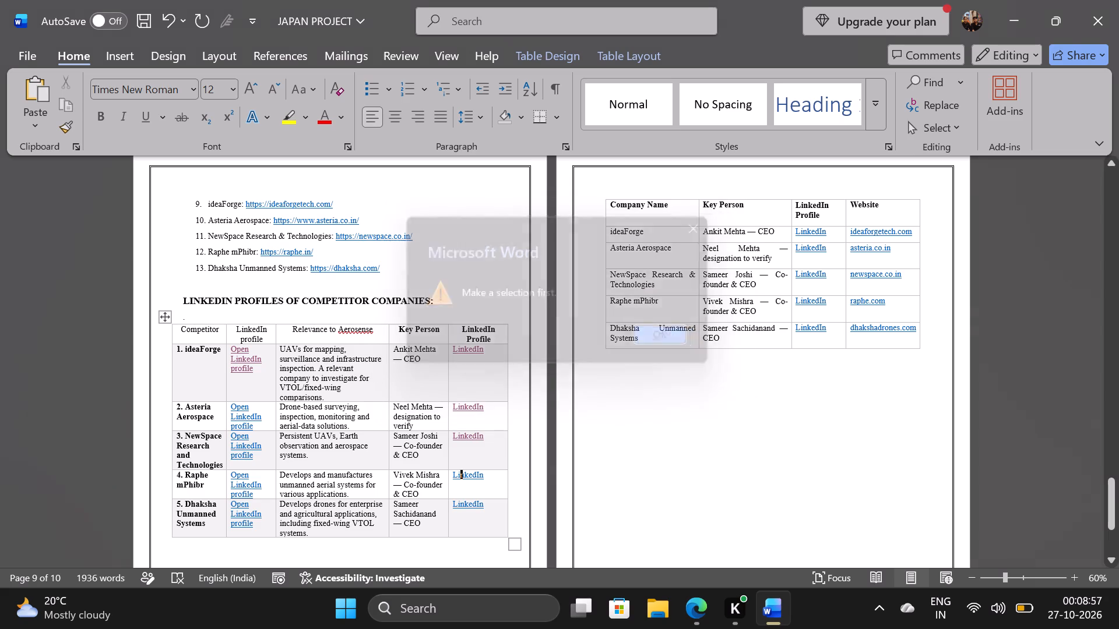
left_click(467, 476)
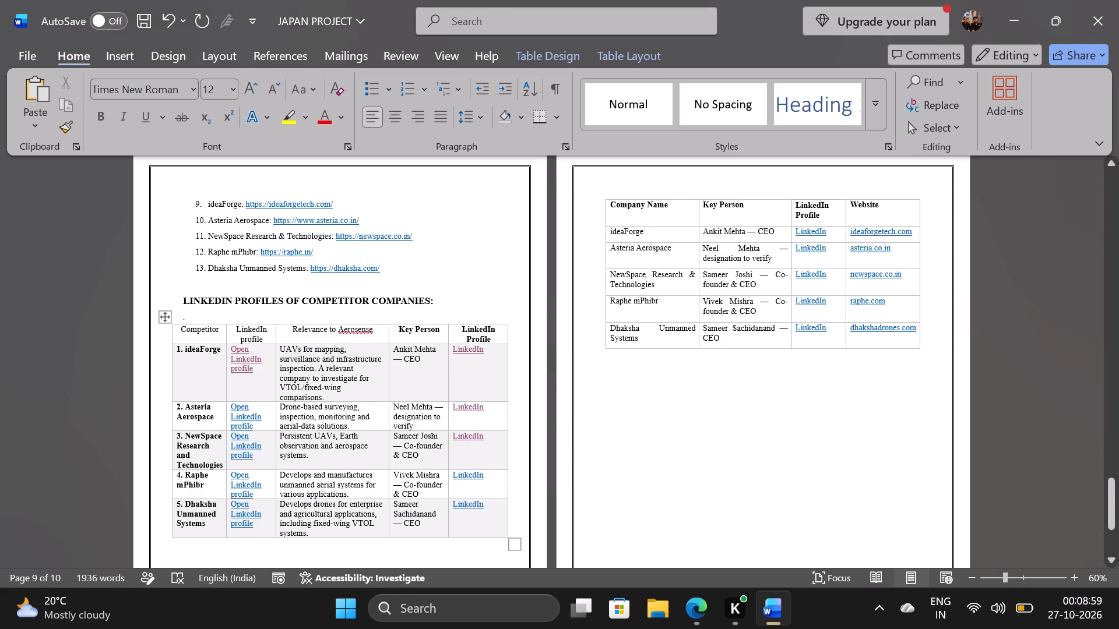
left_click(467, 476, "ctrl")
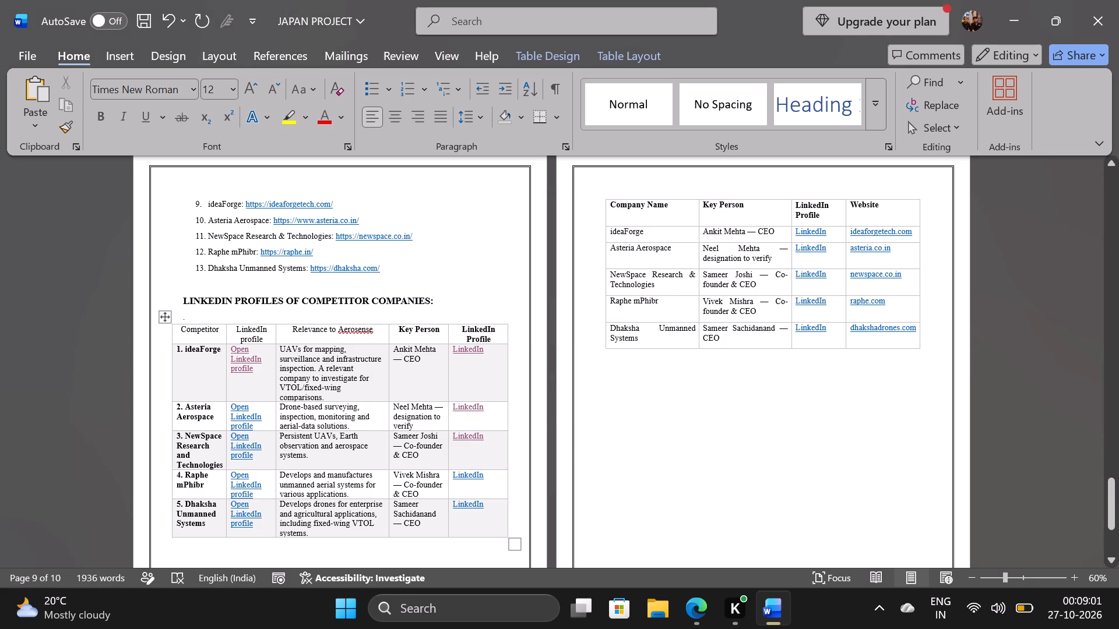
Open the Dhaksha Unmanned Systems row's link in the last LinkedIn Profile column.
left_click(463, 511, "ctrl")
double_click(463, 511)
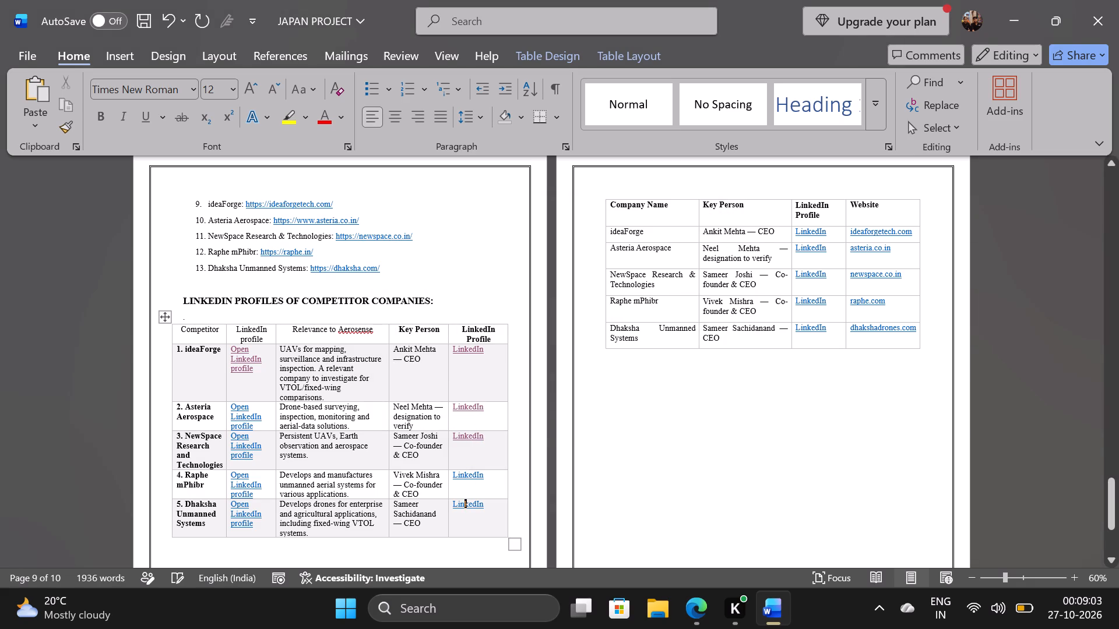
left_click(461, 504, "ctrl")
left_click(461, 504, "ctrl")
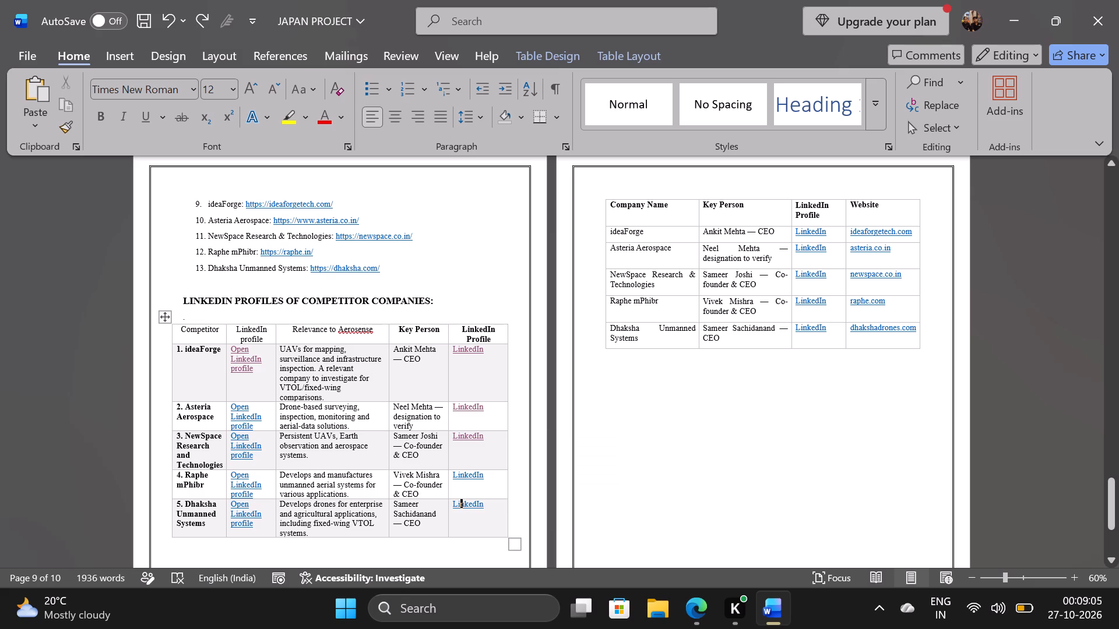
left_click(461, 504, "ctrl")
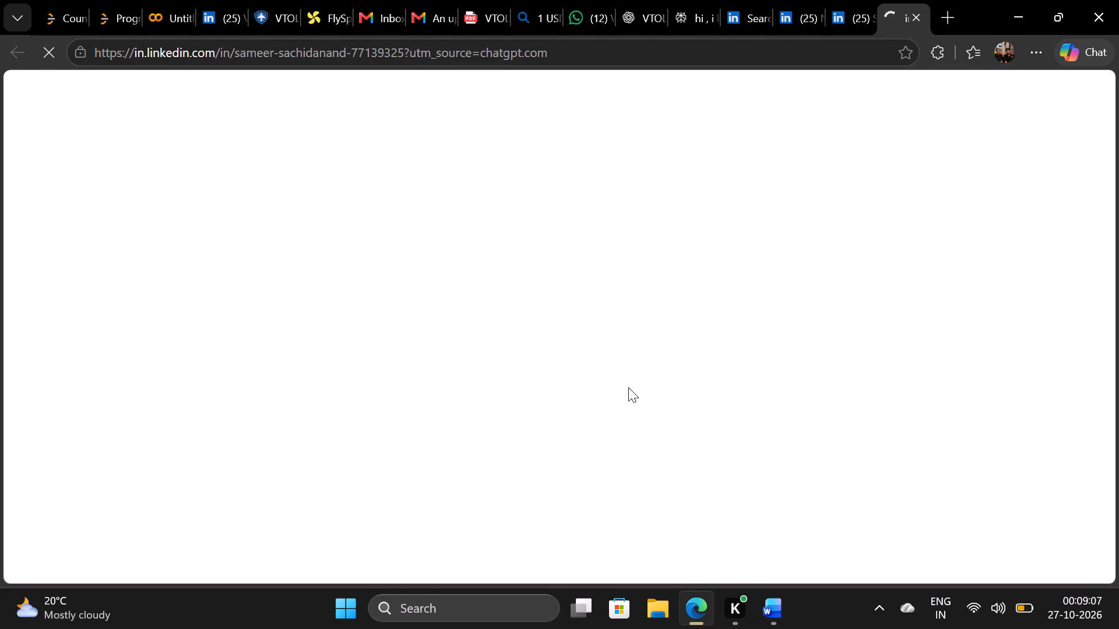
left_click(749, 13)
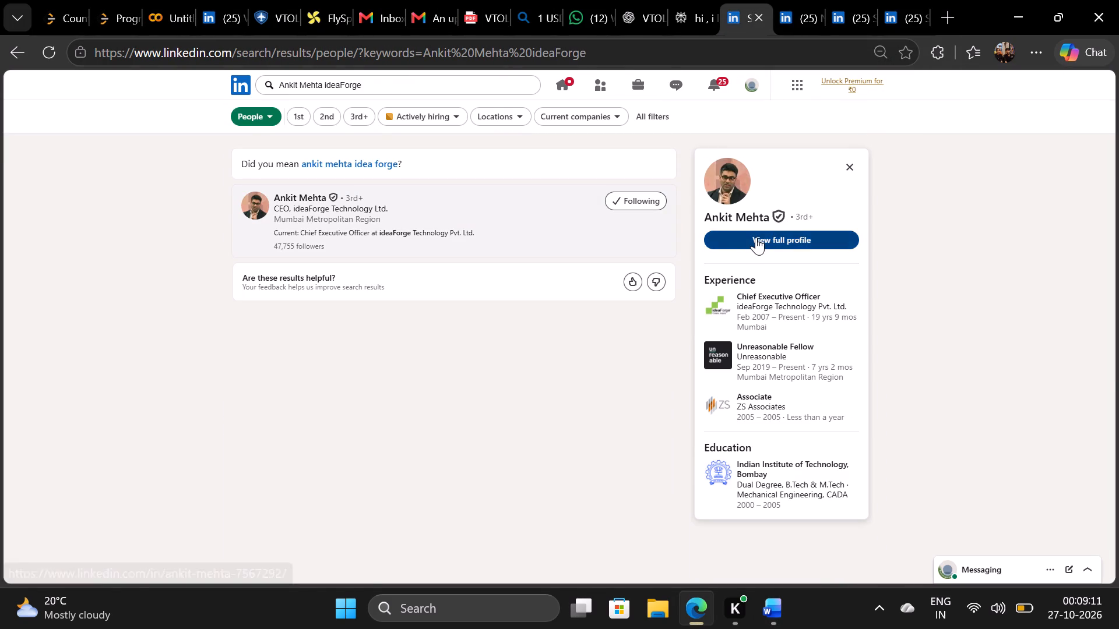
left_click(756, 237)
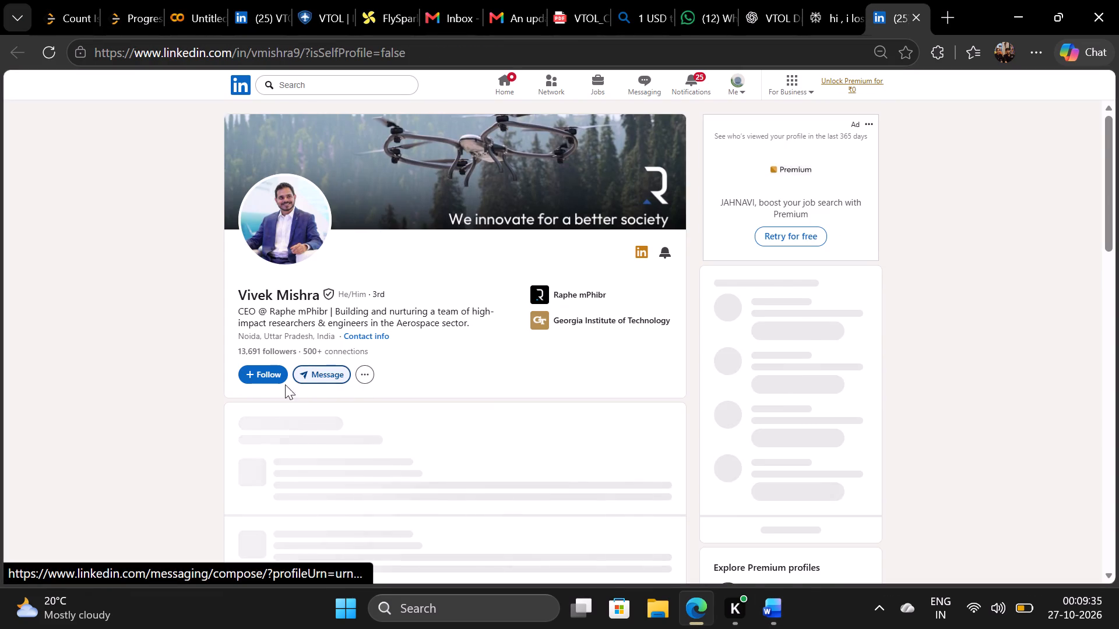
left_click(260, 372)
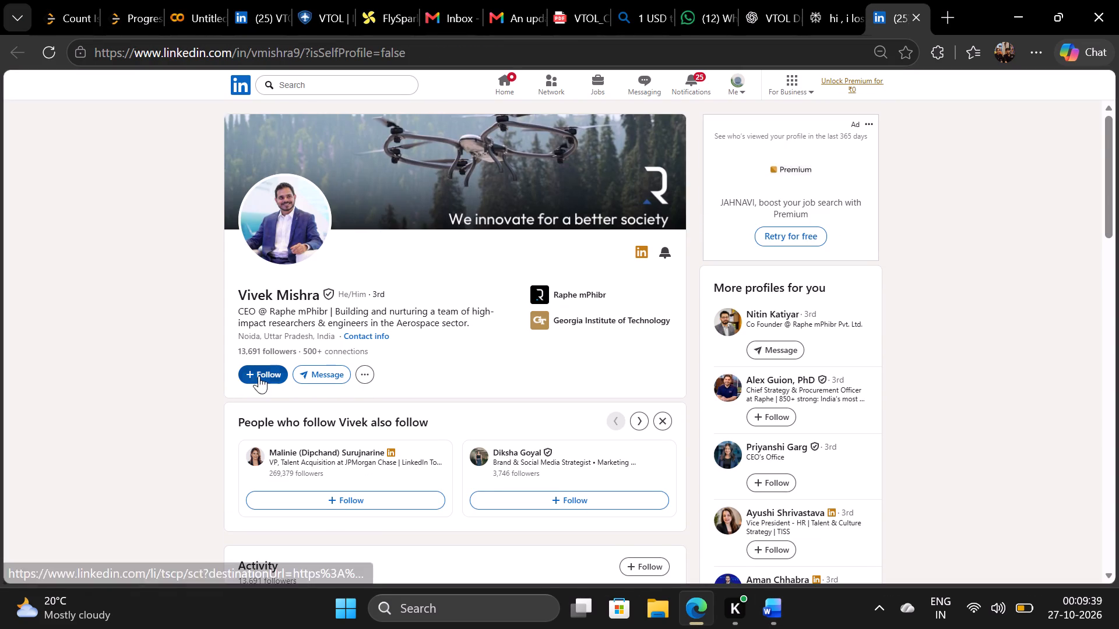
left_click(260, 379)
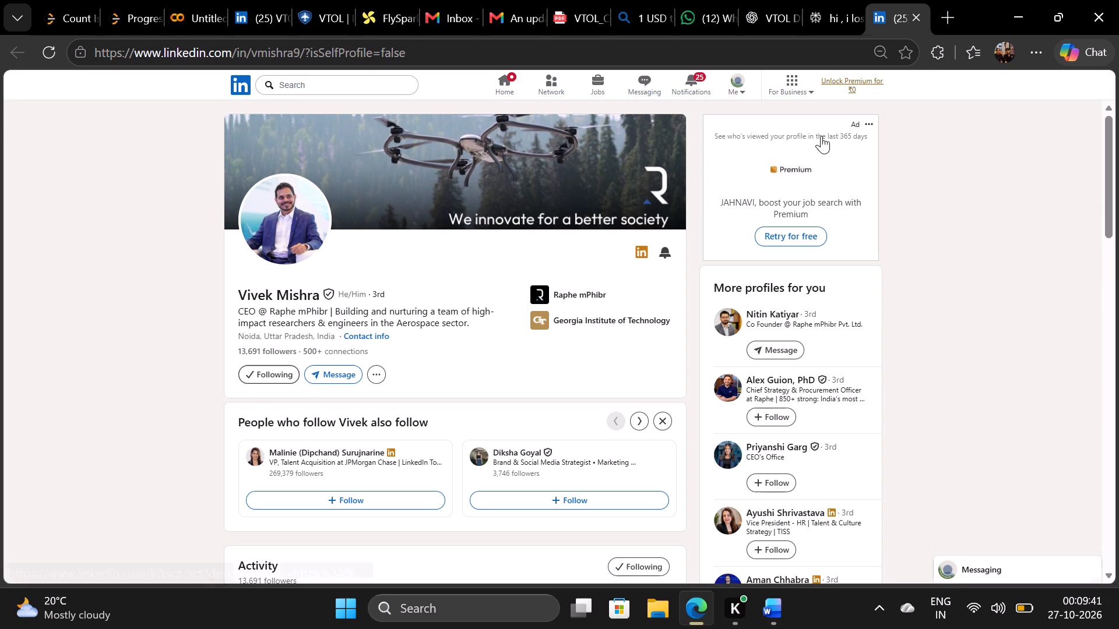
left_click(917, 14)
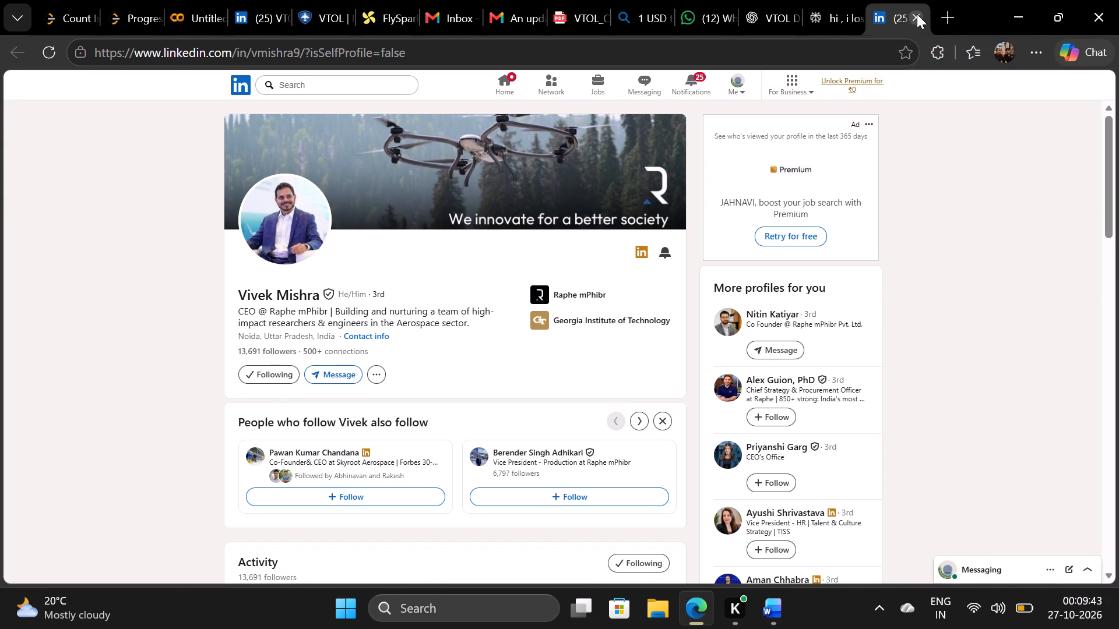
In the Word report, delete the separate table on the last page listing Company Name, Key Person, LinkedIn Profile and Website.
left_click(779, 613)
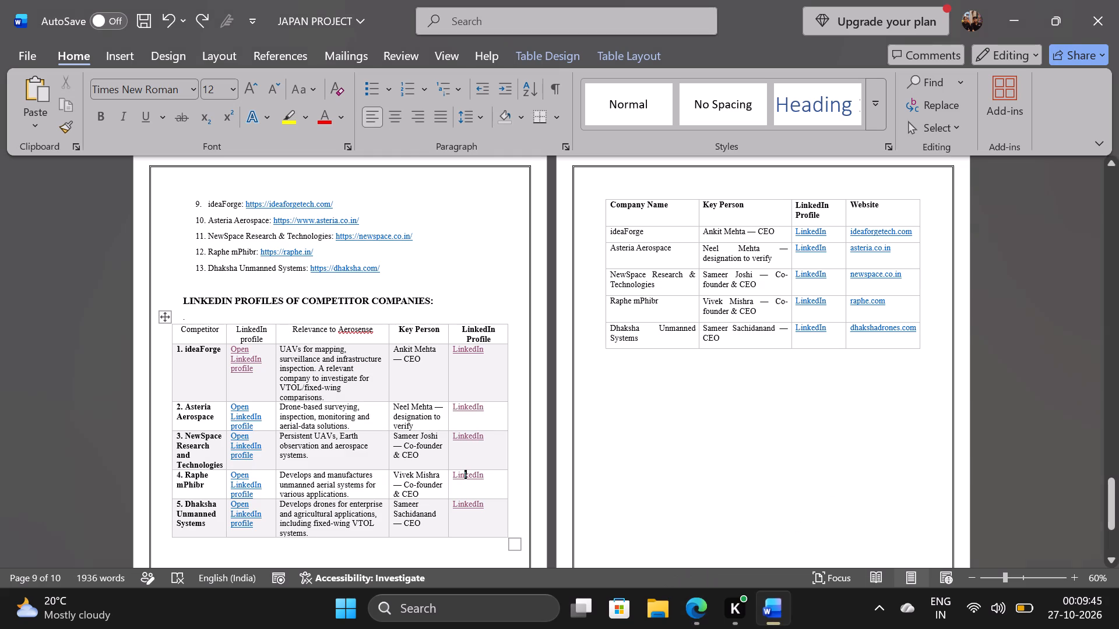
left_click(240, 422, "ctrl")
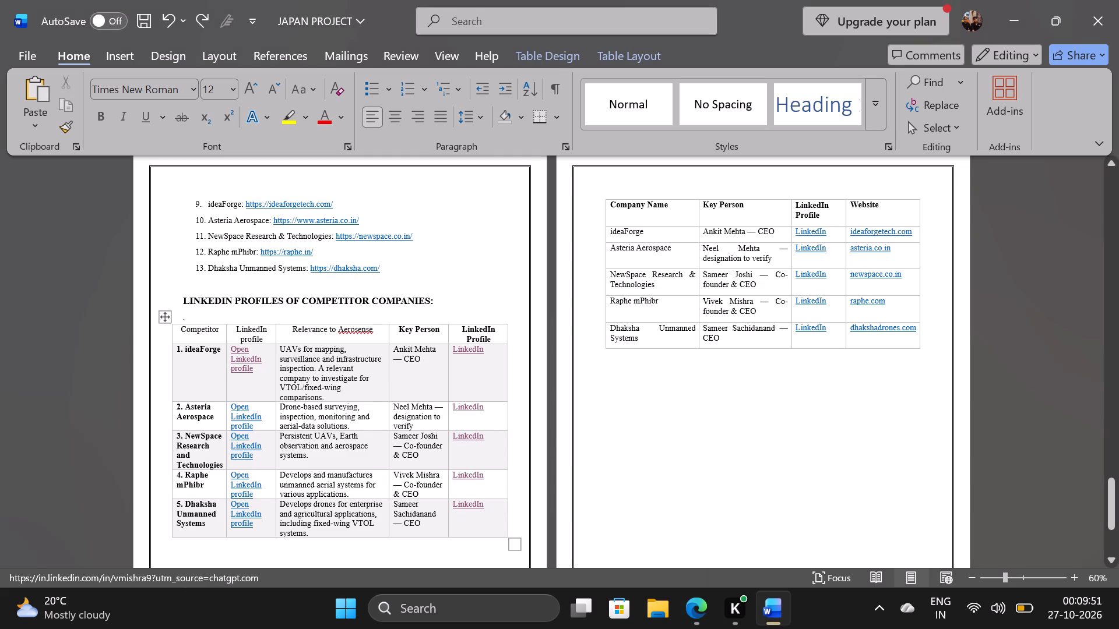
left_click(871, 235, "ctrl")
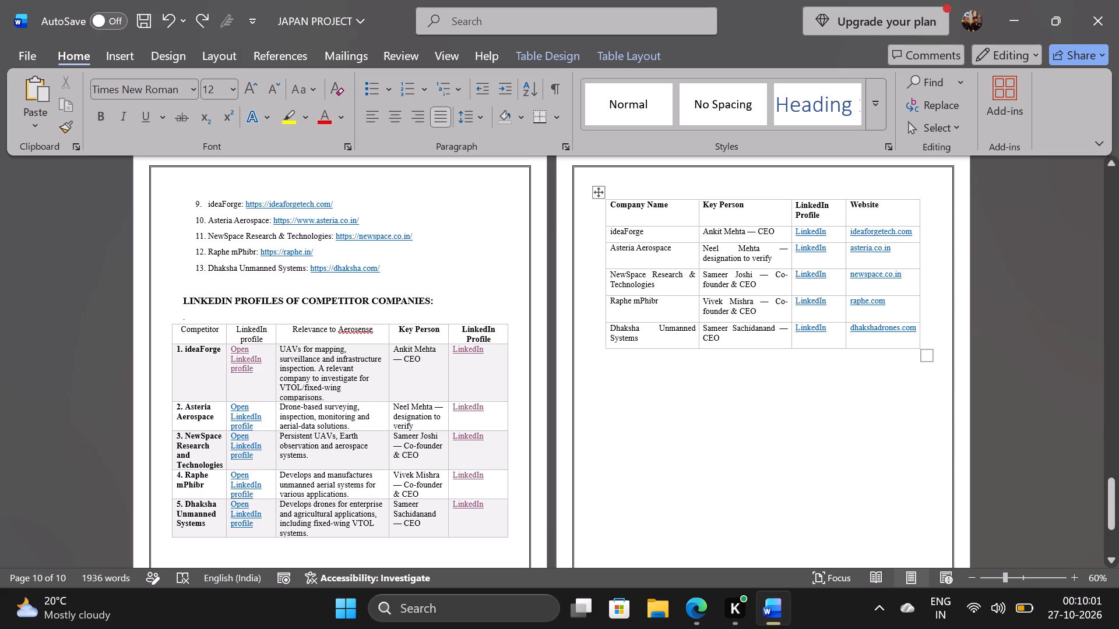
left_click_drag(605, 197, 723, 263)
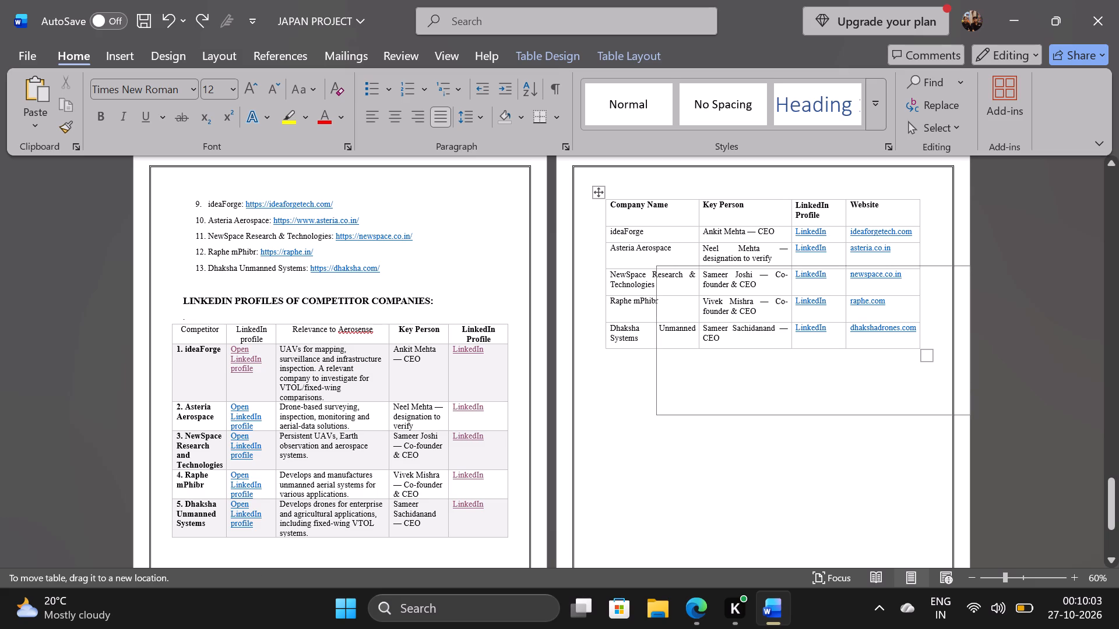
left_click_drag(723, 263, 611, 231)
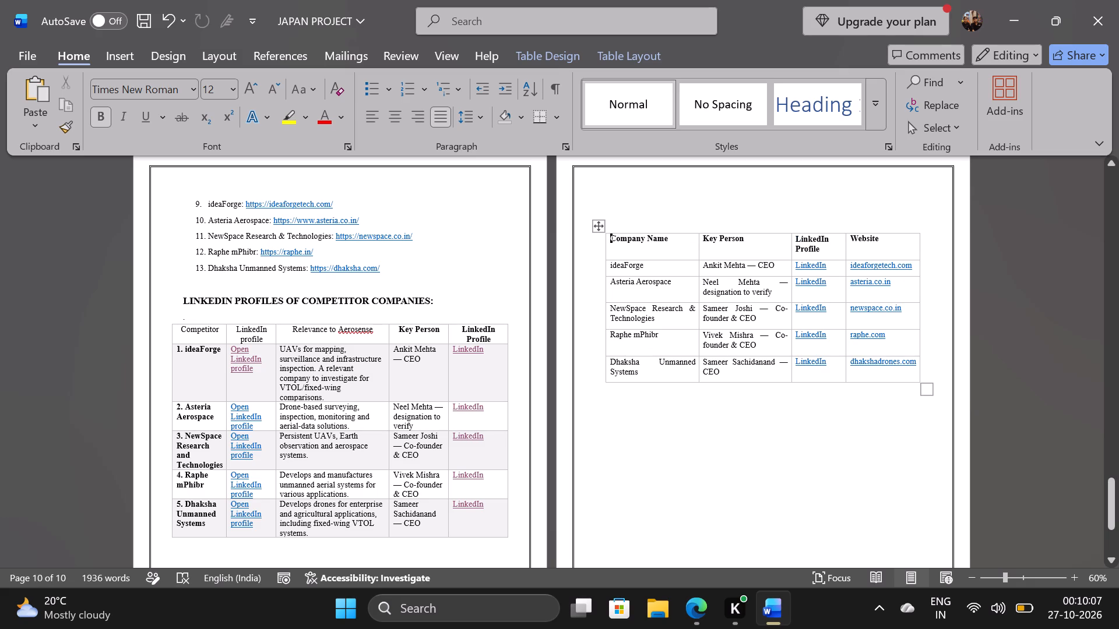
left_click_drag(607, 232, 602, 242)
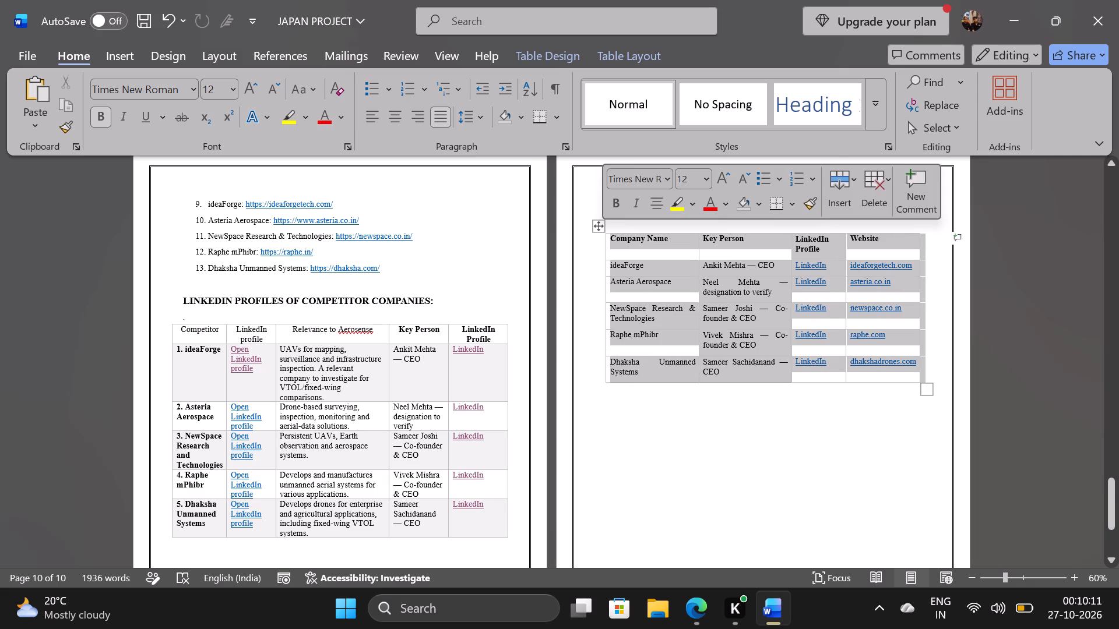
key("BackSpace")
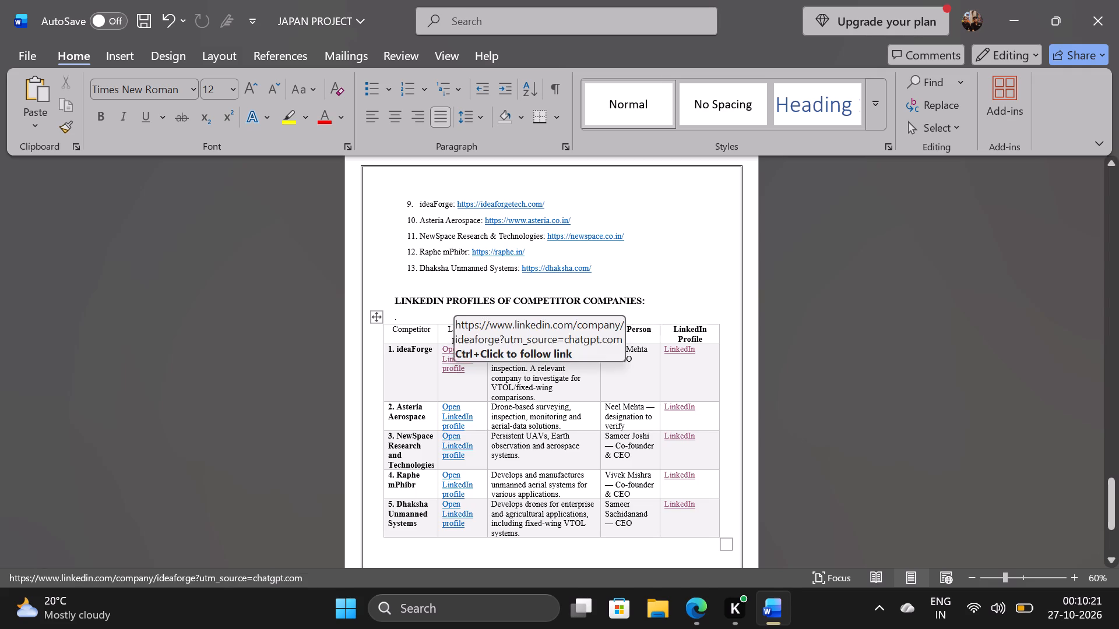
Open ideaForge's company LinkedIn link from the competitor table, follow the company in Edge, and close its page.
left_click(451, 366)
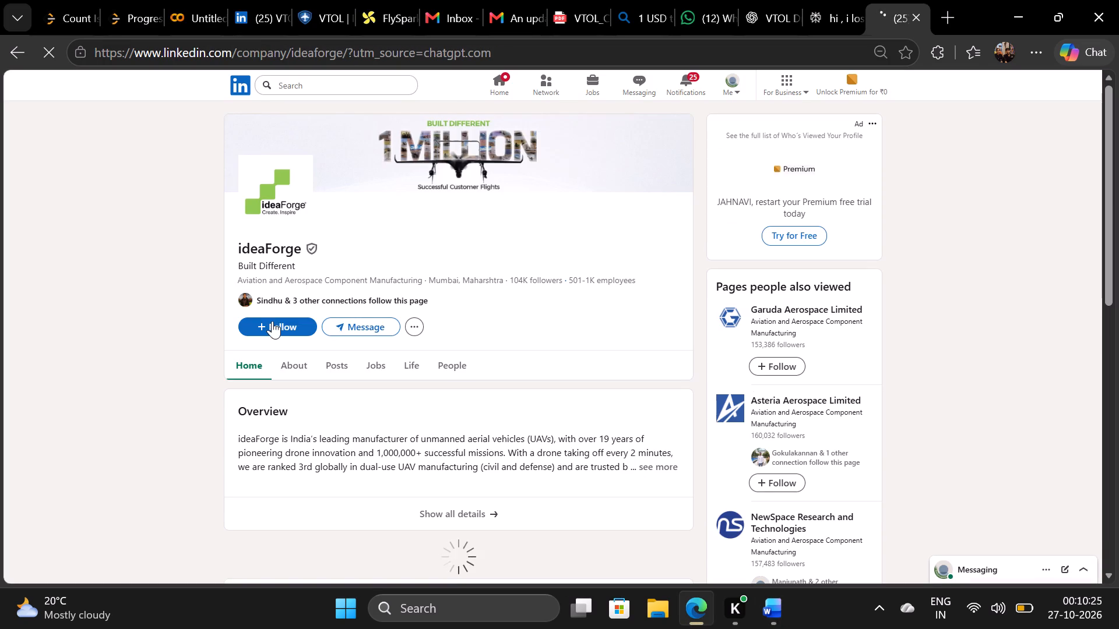
left_click(272, 323)
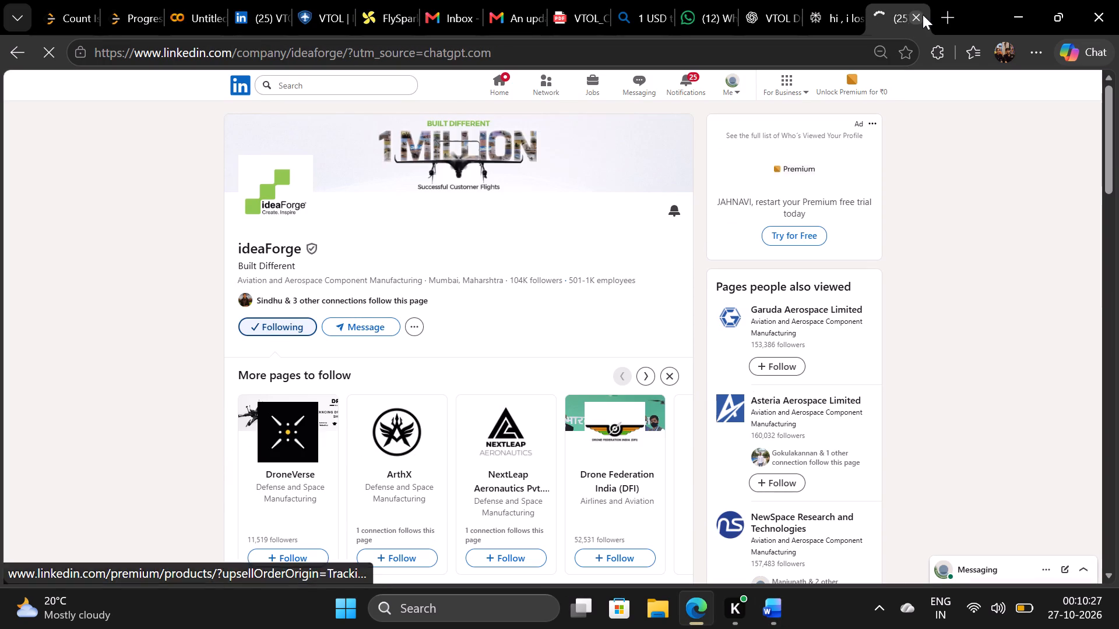
left_click(914, 16)
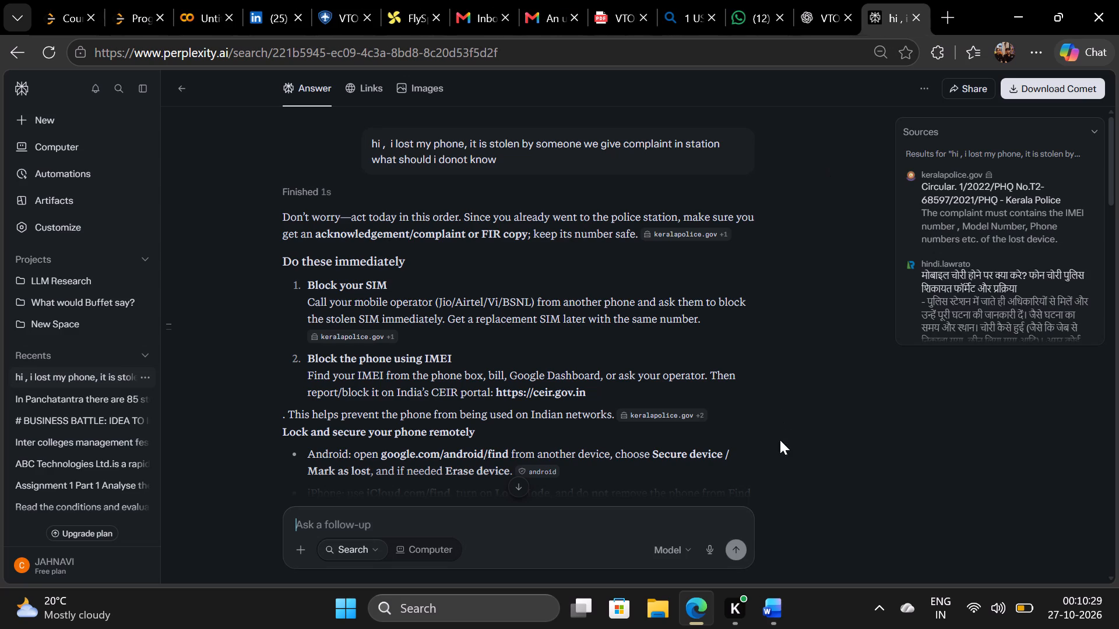
From the Word report, open the Asteria Aerospace row's company LinkedIn link and follow the company in Edge.
left_click(769, 609)
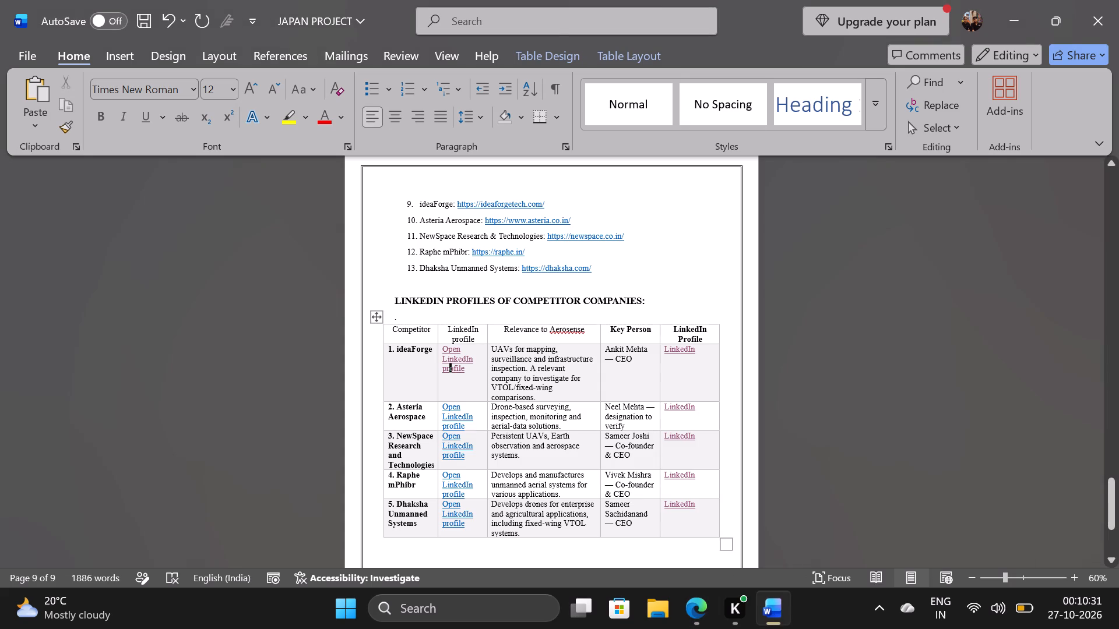
left_click(455, 414, "ctrl")
left_click(455, 414)
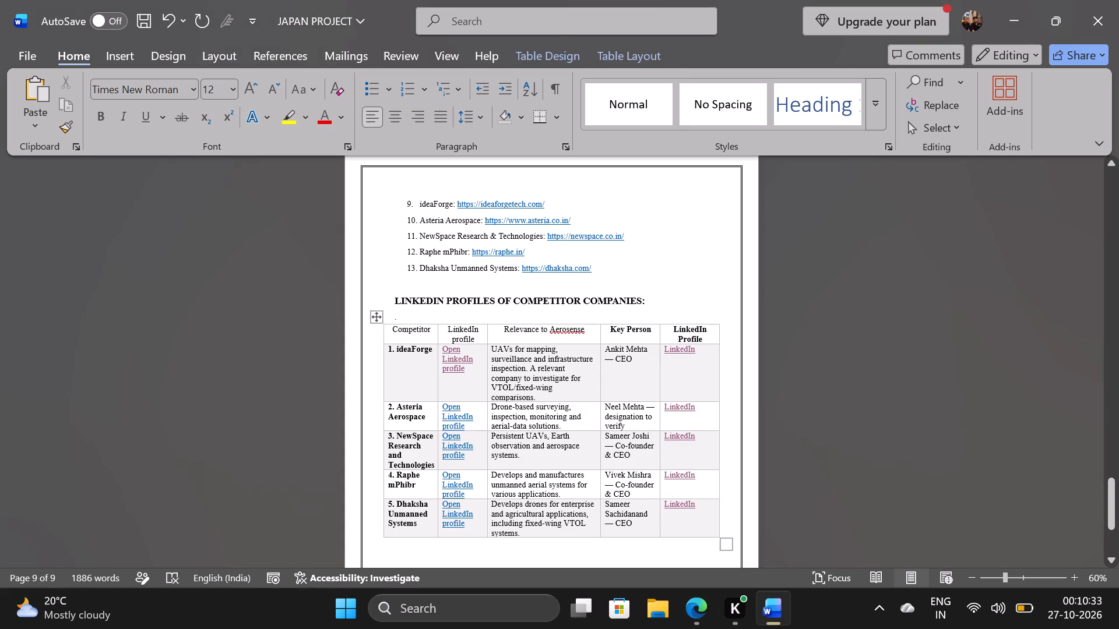
right_click(449, 414)
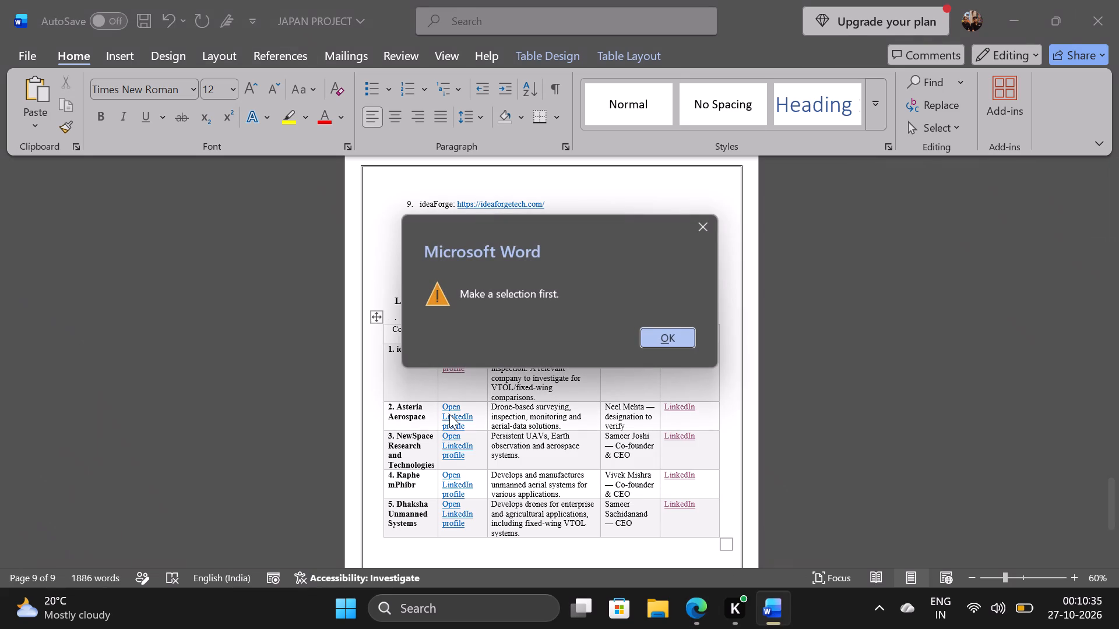
left_click(663, 338)
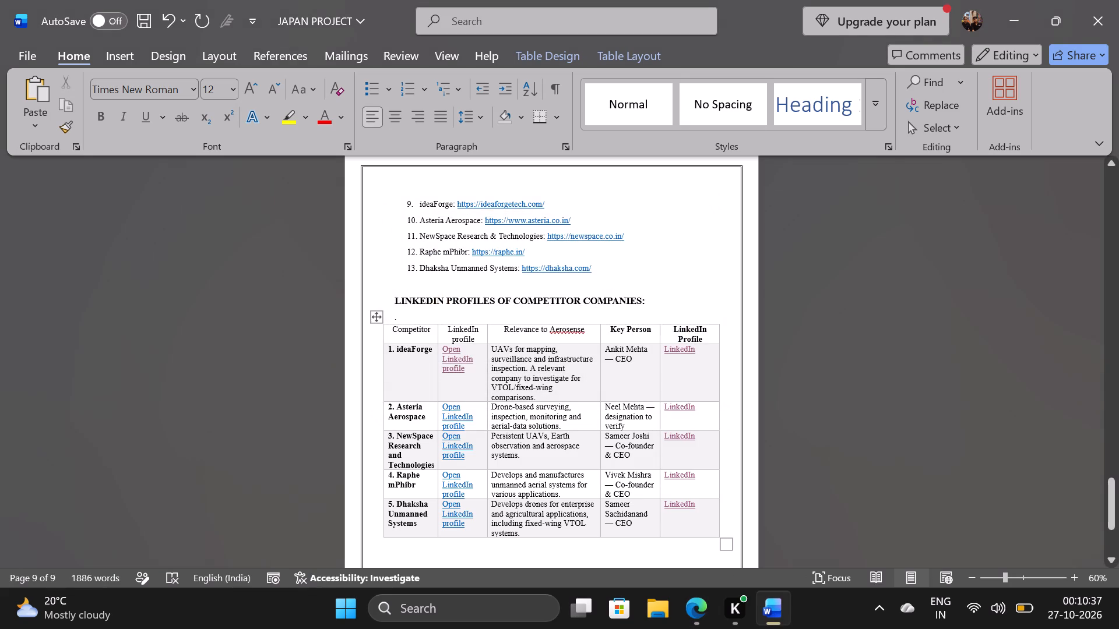
left_click(452, 412)
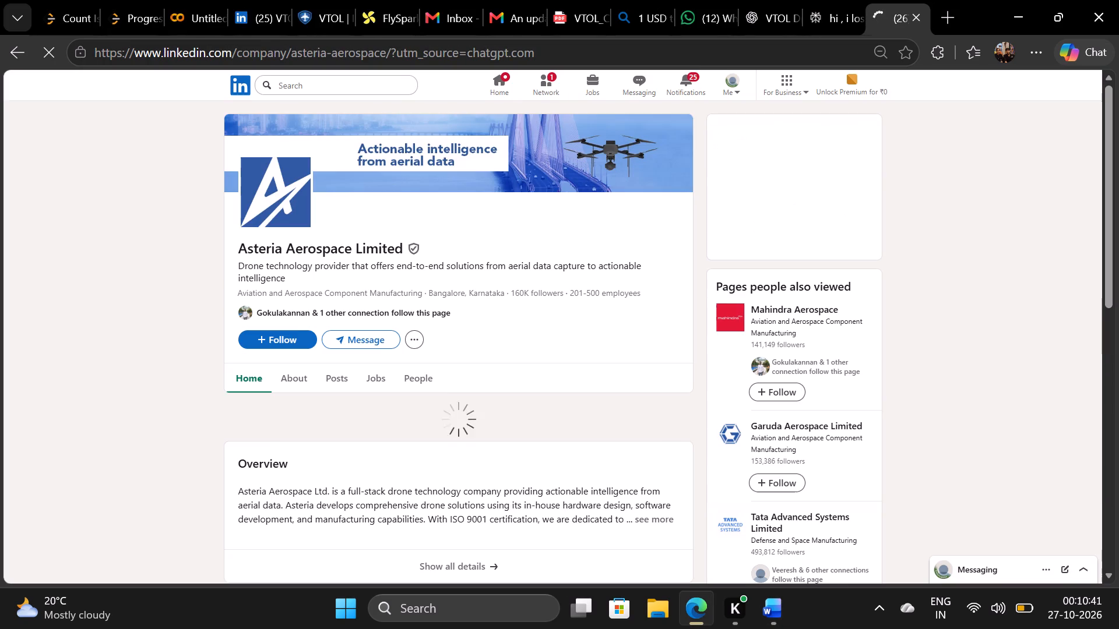
left_click(284, 339)
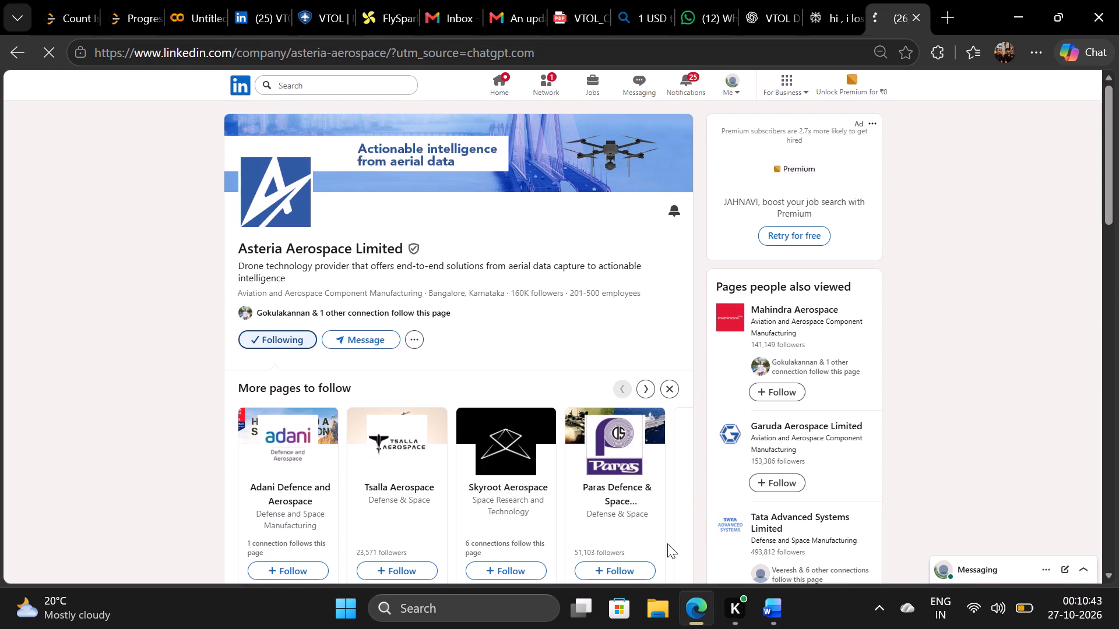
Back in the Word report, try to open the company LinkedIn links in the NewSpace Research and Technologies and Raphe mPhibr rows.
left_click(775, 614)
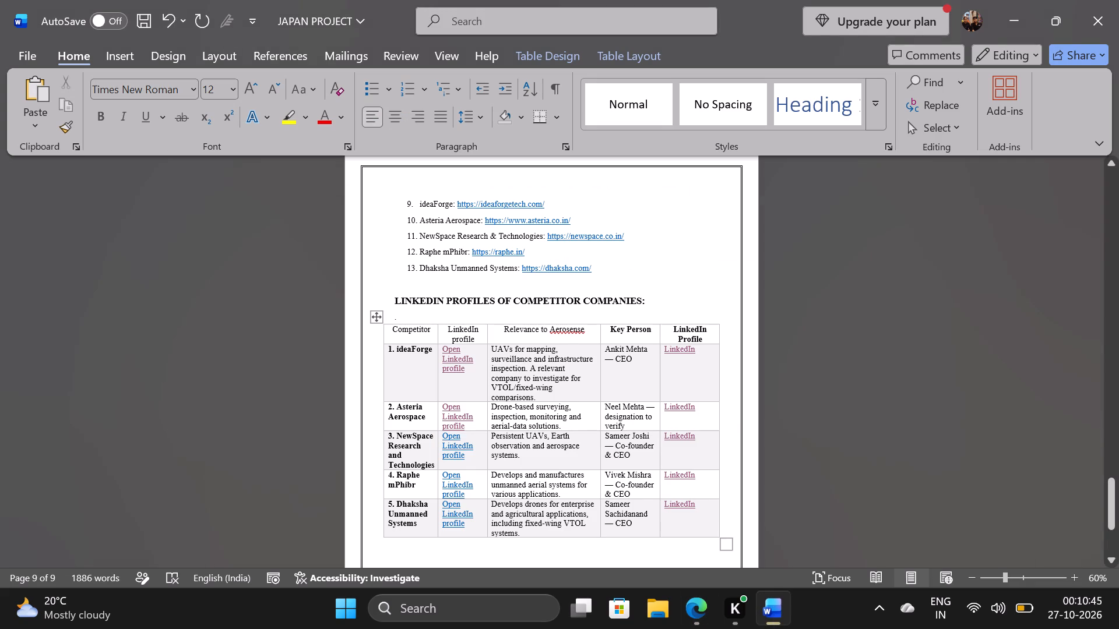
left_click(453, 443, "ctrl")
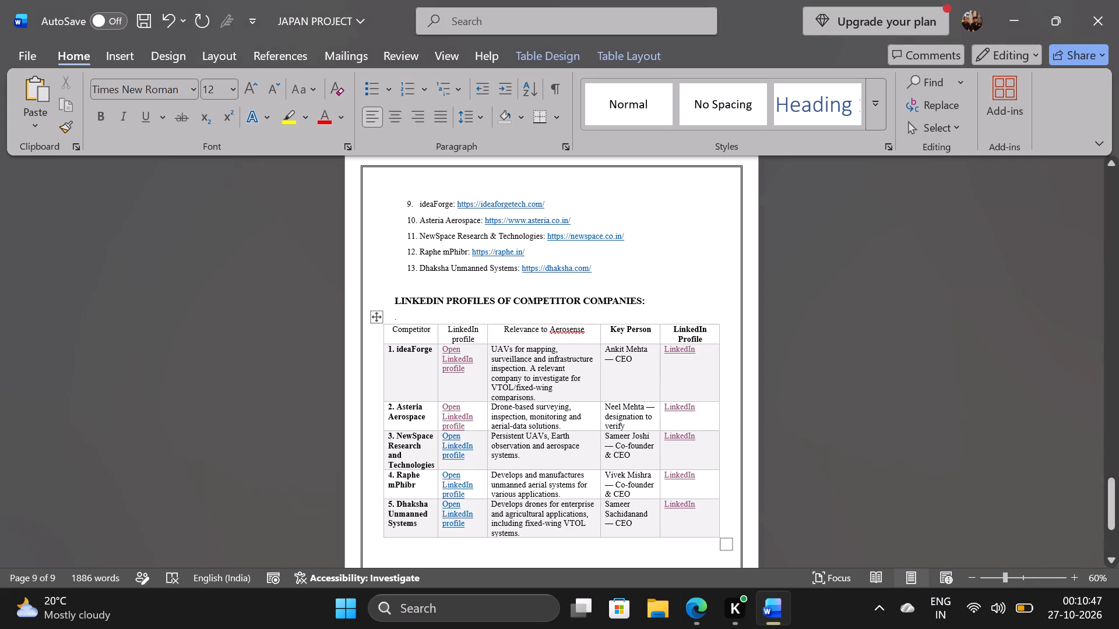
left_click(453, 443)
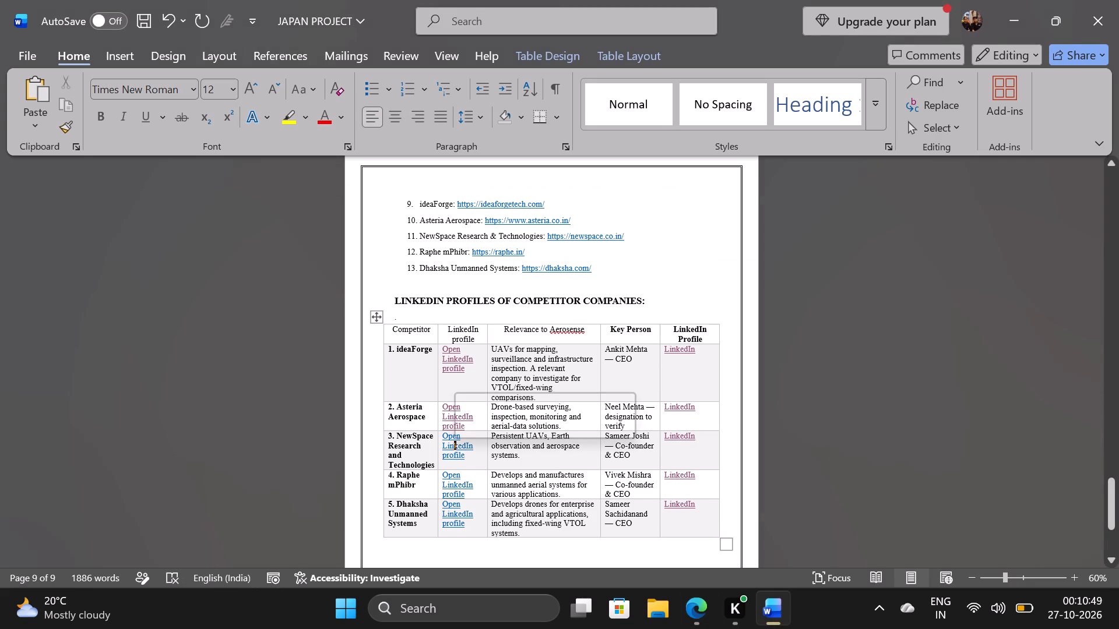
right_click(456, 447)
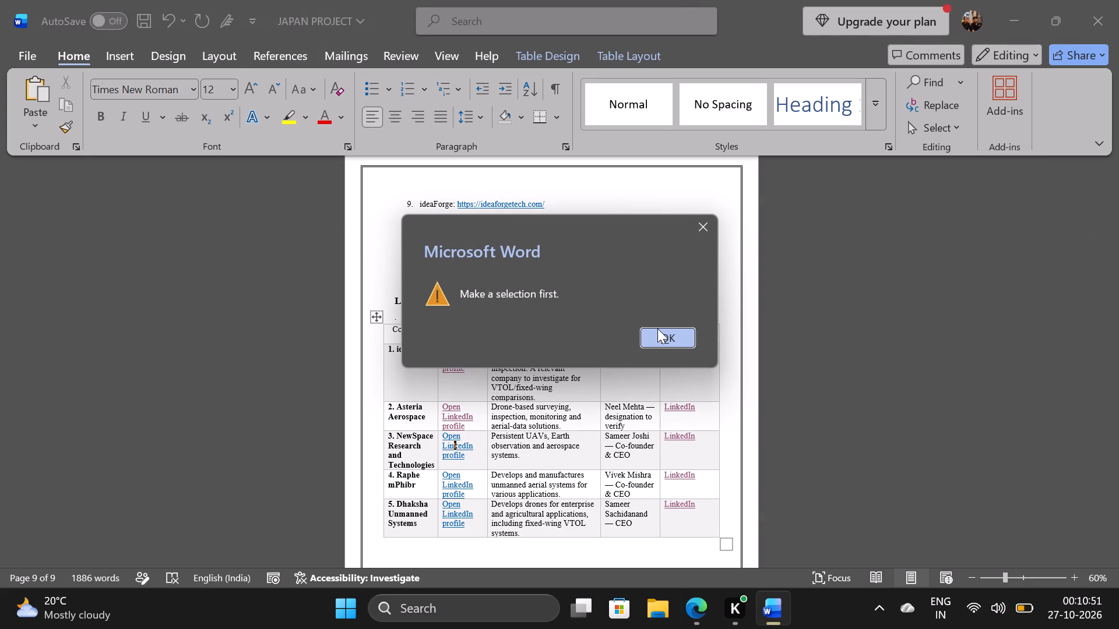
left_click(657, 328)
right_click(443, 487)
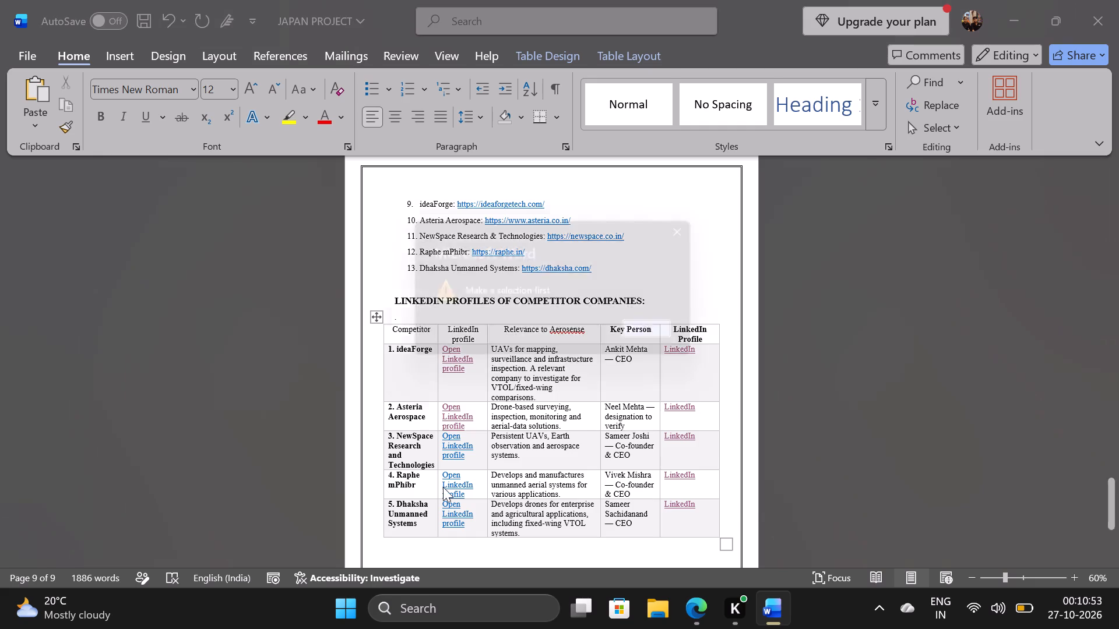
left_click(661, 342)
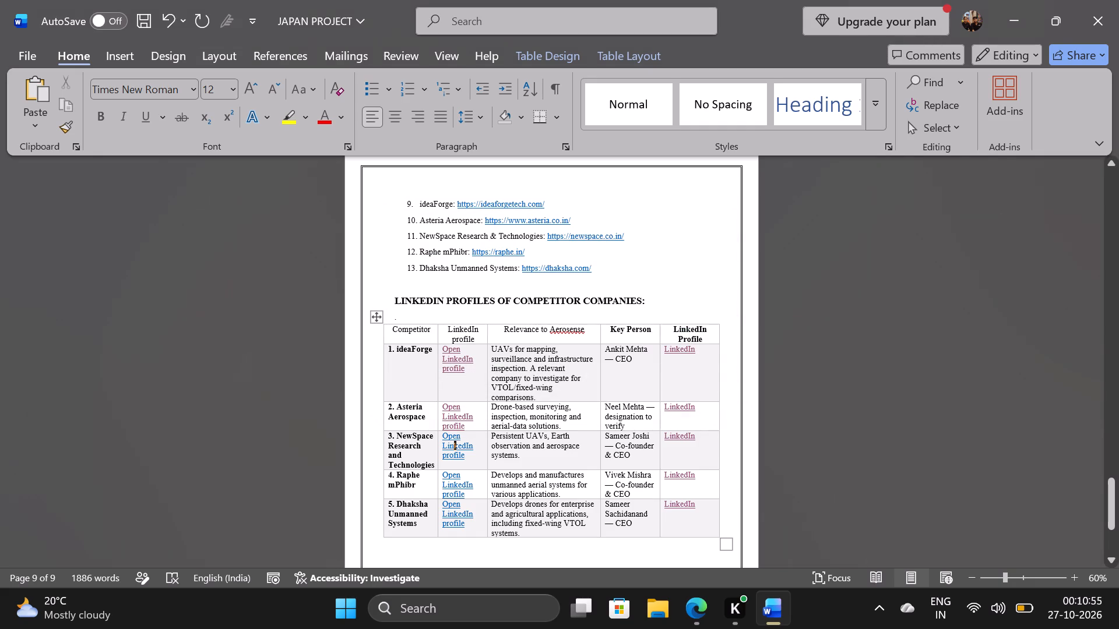